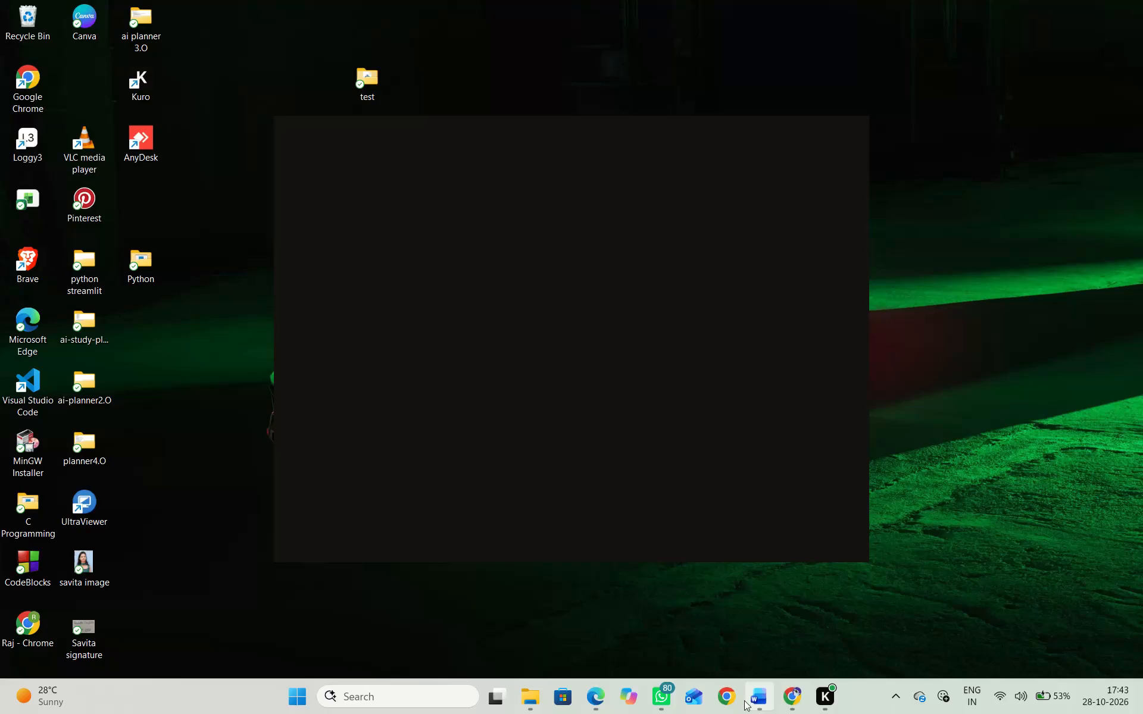
Copy the "2.4 ER Design" entry from the reference PDF in Edge into the Word contents list below "2.3 System Architecture", followed by a new line.
{"action": "left_click", "coordinate": [766, 697]}
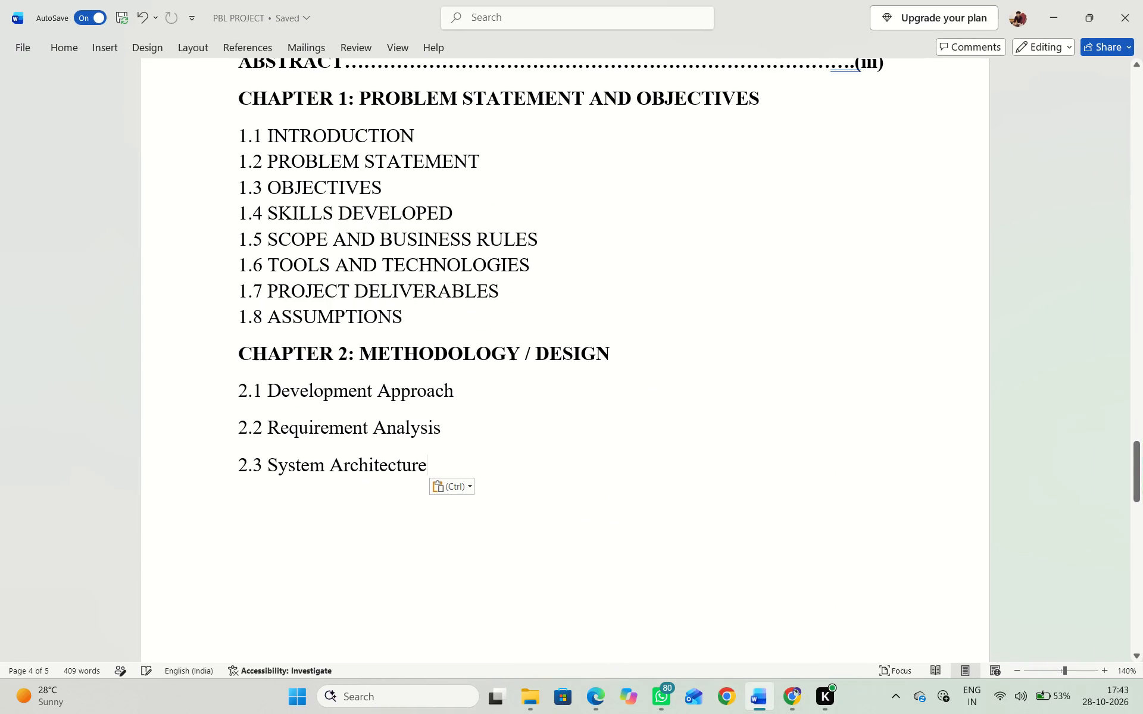
{"action": "left_click", "coordinate": [593, 686]}
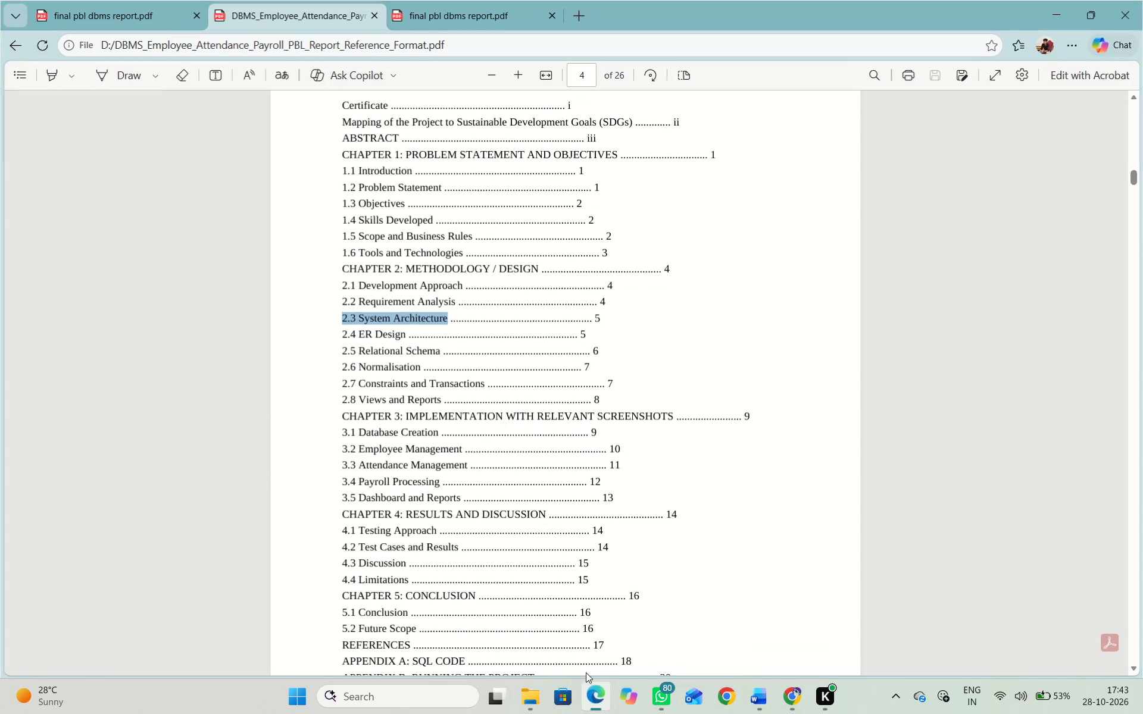
{"action": "left_click_drag", "start_coordinate": [343, 333], "coordinate": [388, 333]}
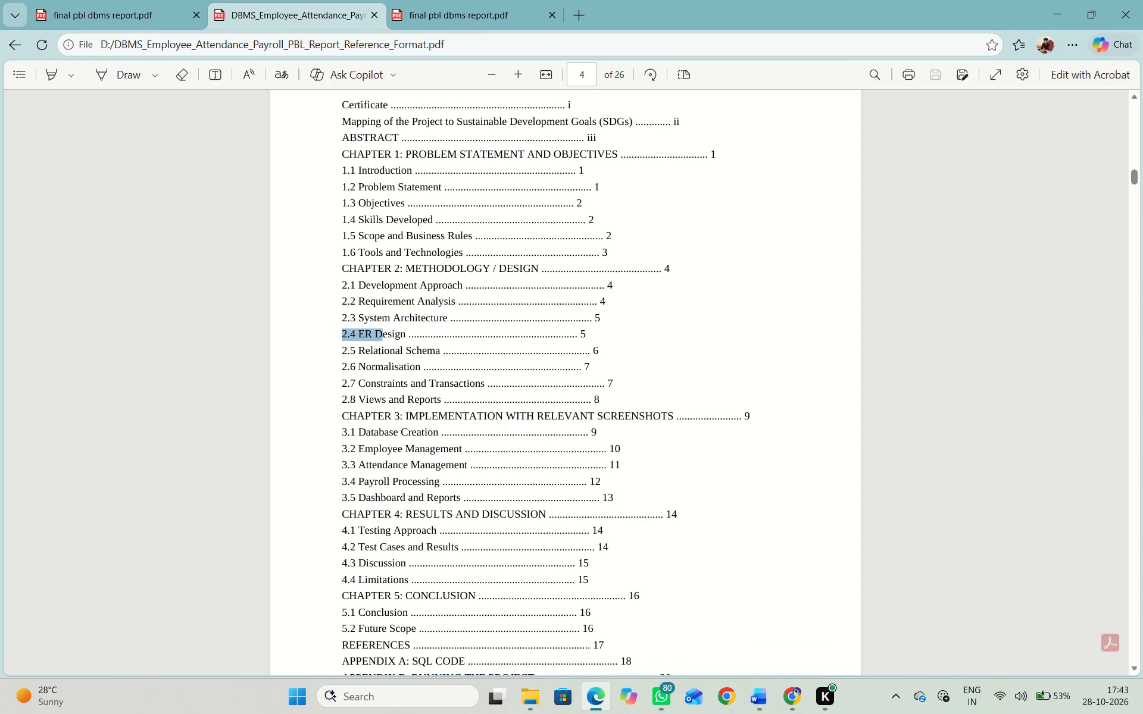
{"action": "left_click_drag", "start_coordinate": [388, 333], "coordinate": [401, 335]}
{"action": "key", "text": "ctrl+c"}
{"action": "left_click", "coordinate": [1066, 9]}
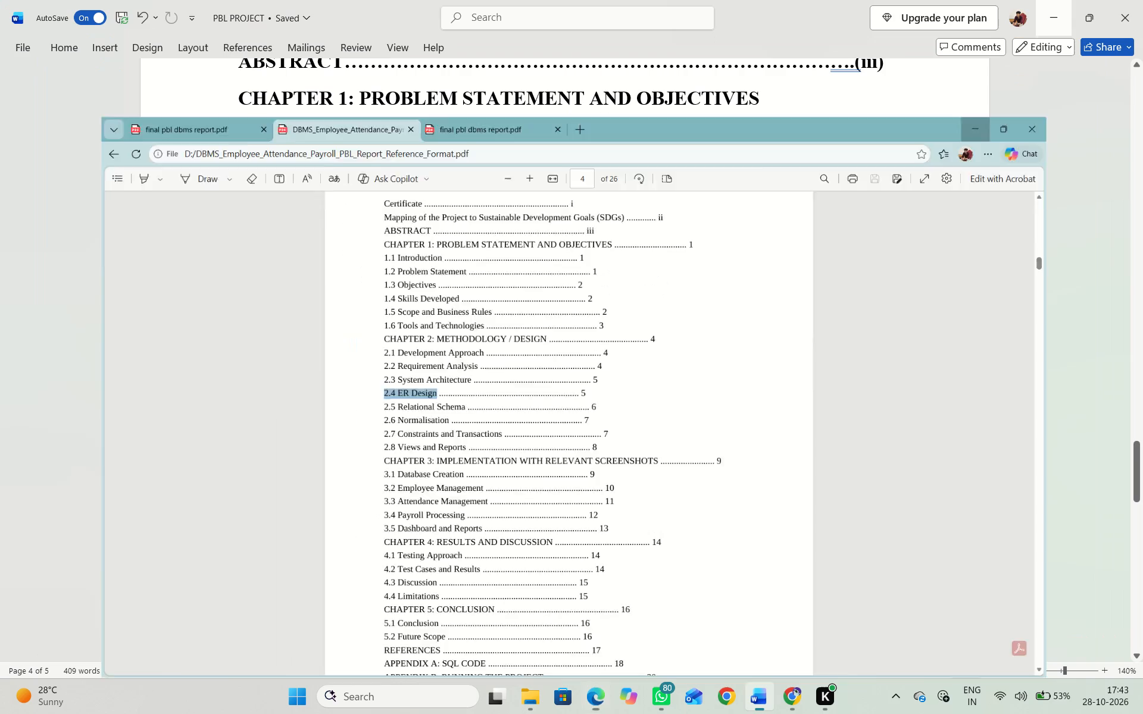
{"action": "key", "text": "Return"}
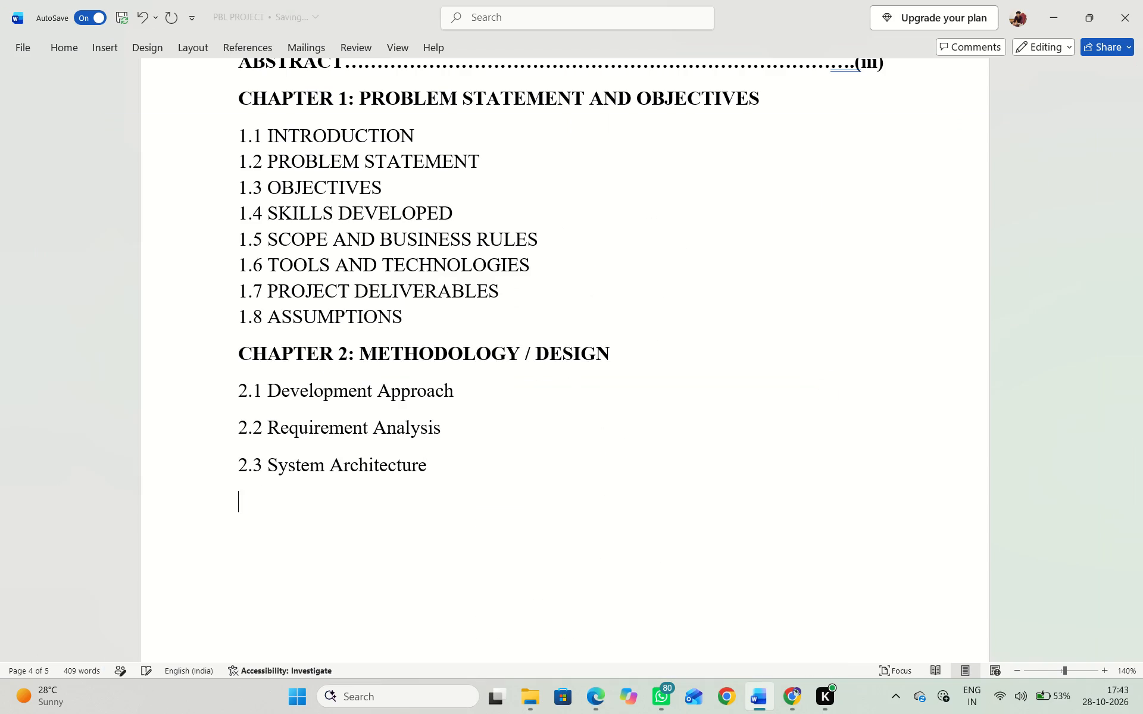
{"action": "key", "text": "ctrl+v"}
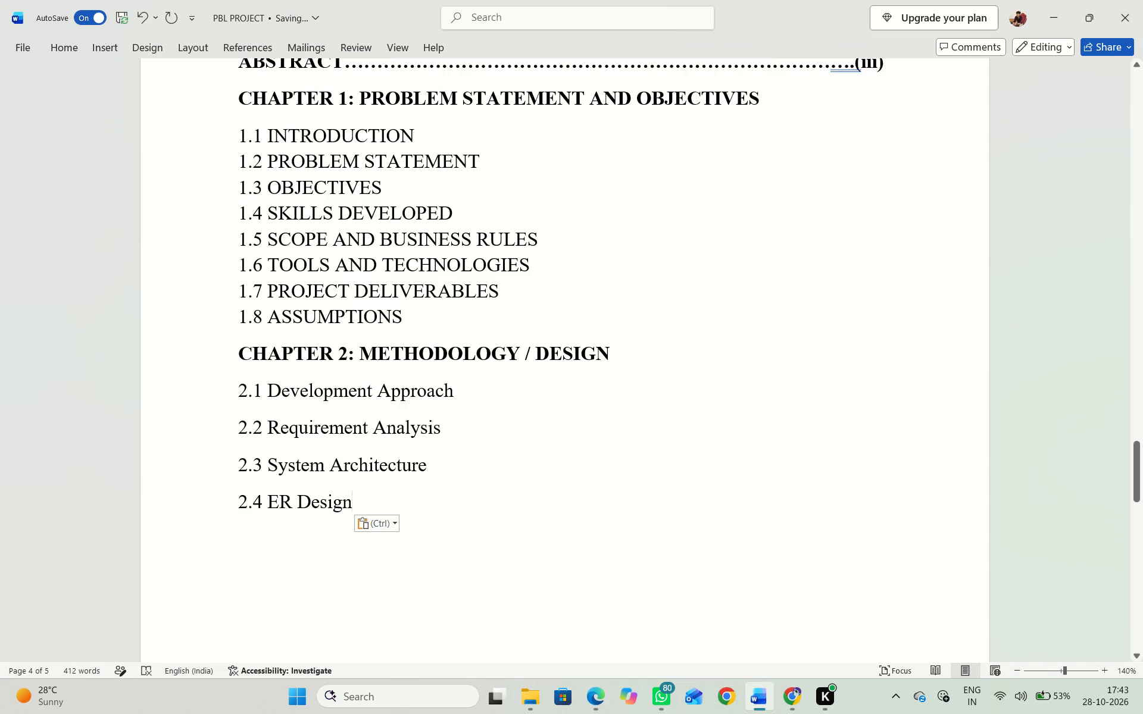
{"action": "key", "text": "Return"}
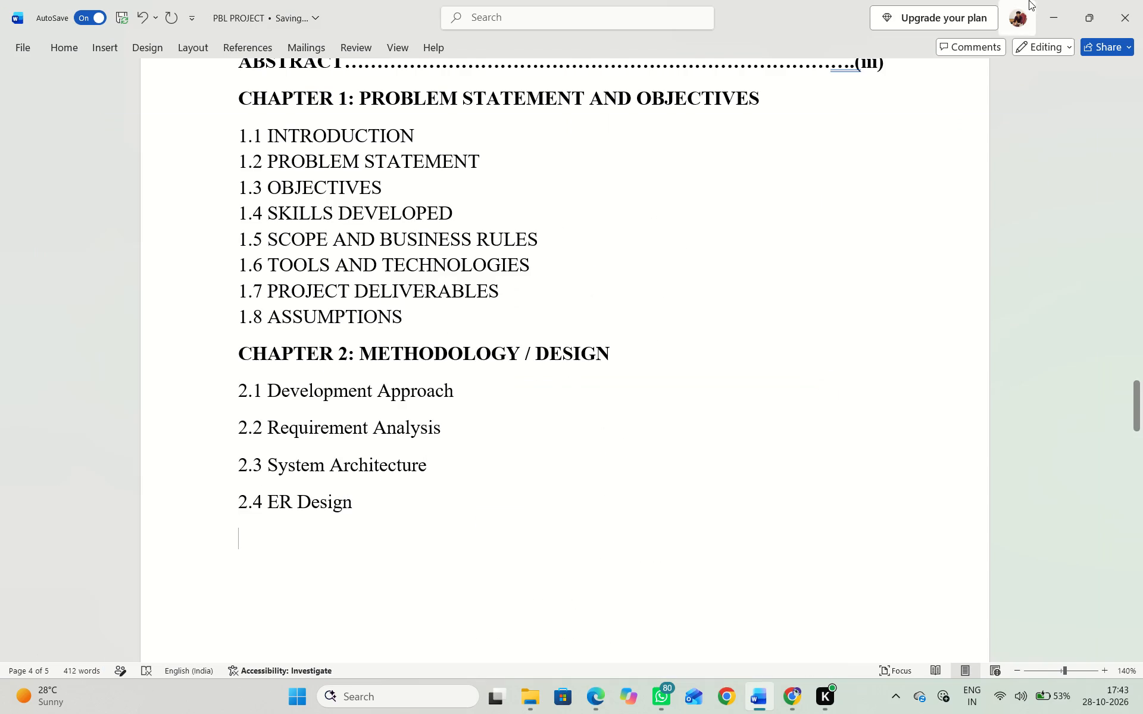
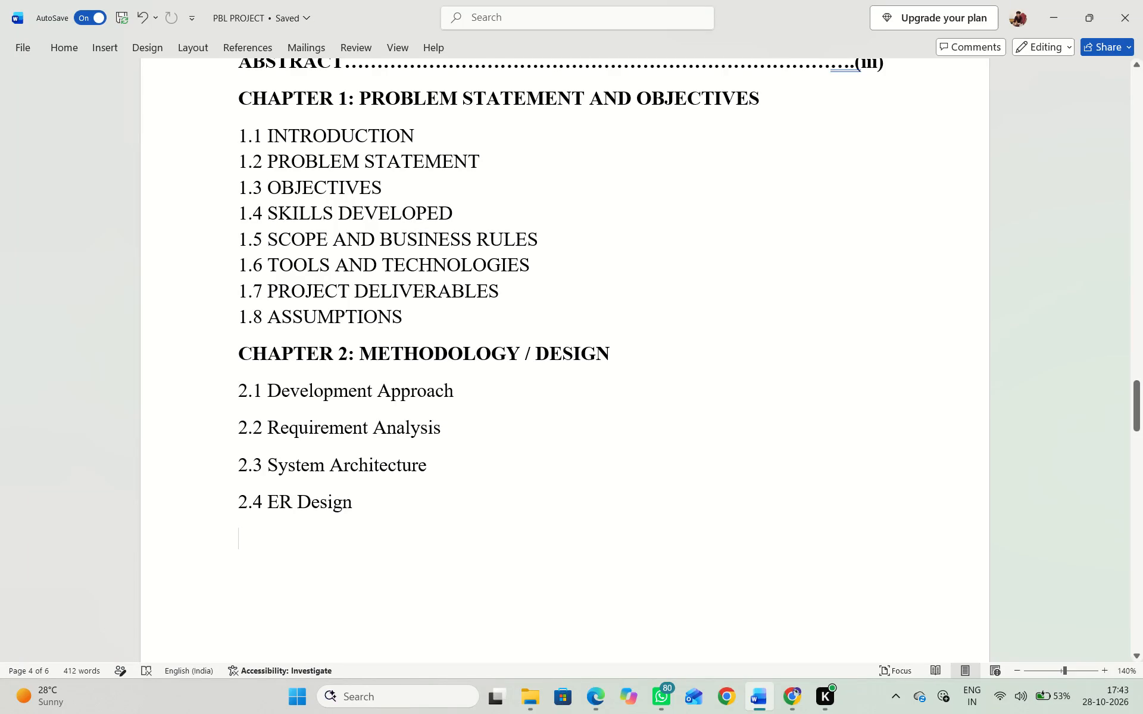
Copy the "2.5 Relational Schema" entry from the reference PDF in Edge into the Word contents list below "2.4 ER Design", followed by a new line.
{"action": "left_click", "coordinate": [599, 687]}
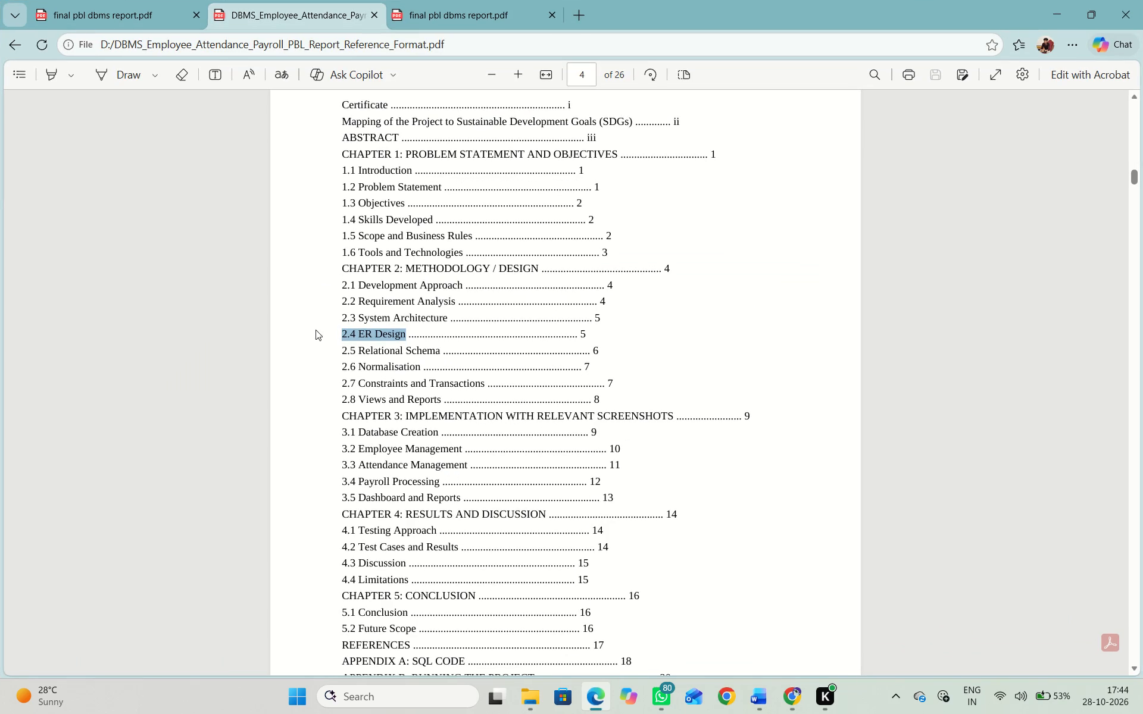
{"action": "left_click_drag", "start_coordinate": [342, 351], "coordinate": [439, 357]}
{"action": "key", "text": "ctrl+c"}
{"action": "left_click", "coordinate": [1045, 1]}
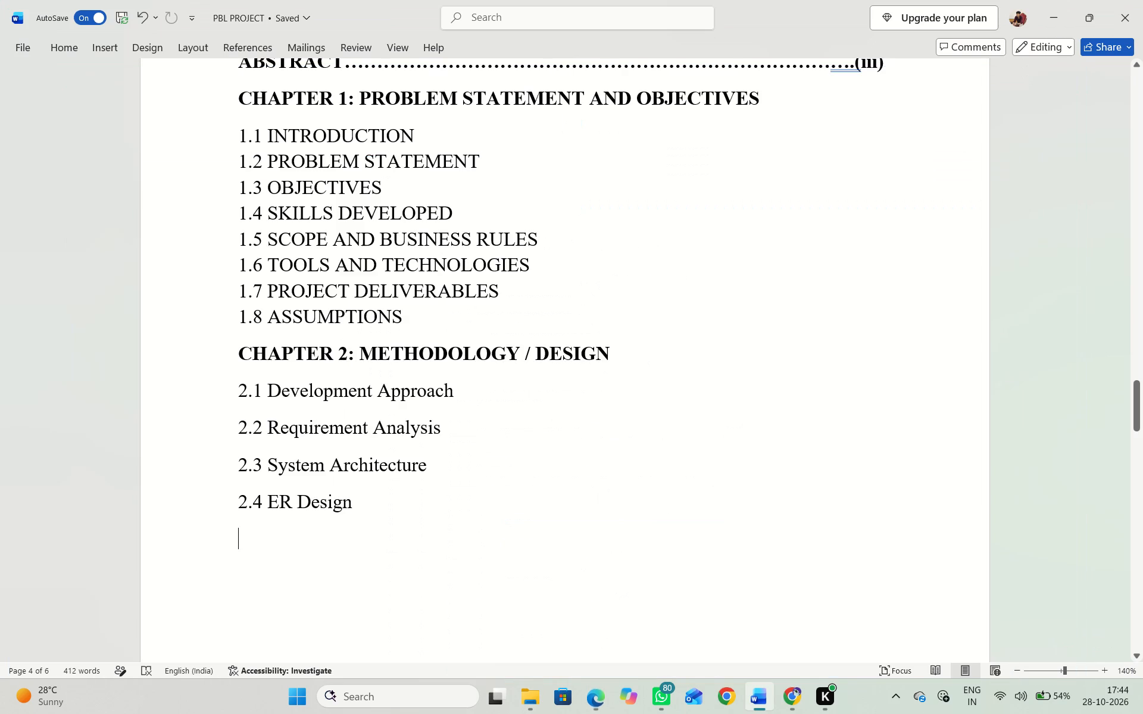
{"action": "key", "text": "ctrl+v"}
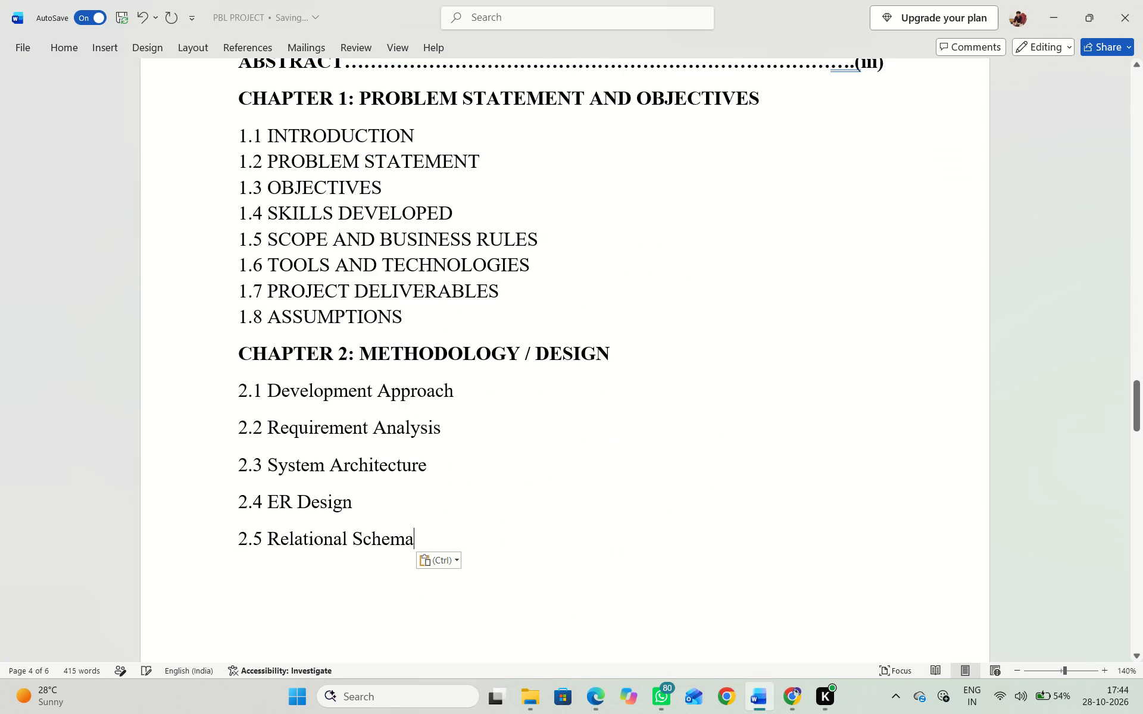
{"action": "key", "text": "Return"}
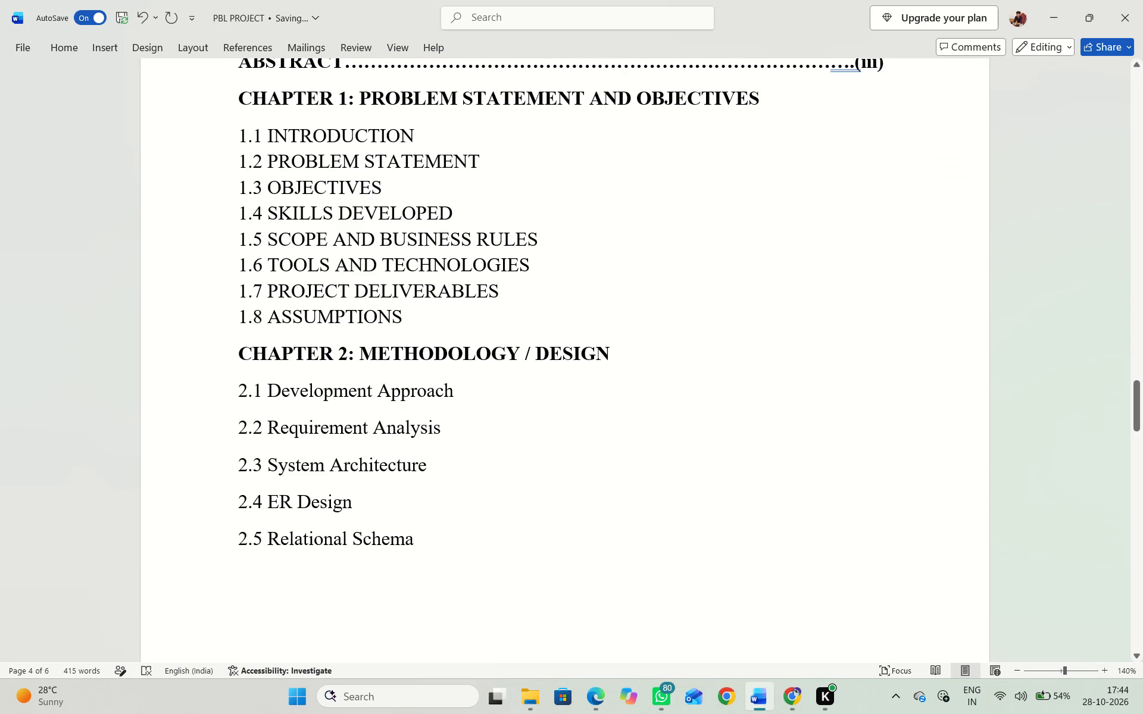
Copy the "2.6 Normalisation" entry from the reference PDF in Edge into the Word contents list below "2.5 Relational Schema", followed by a new line.
{"action": "left_click", "coordinate": [586, 696]}
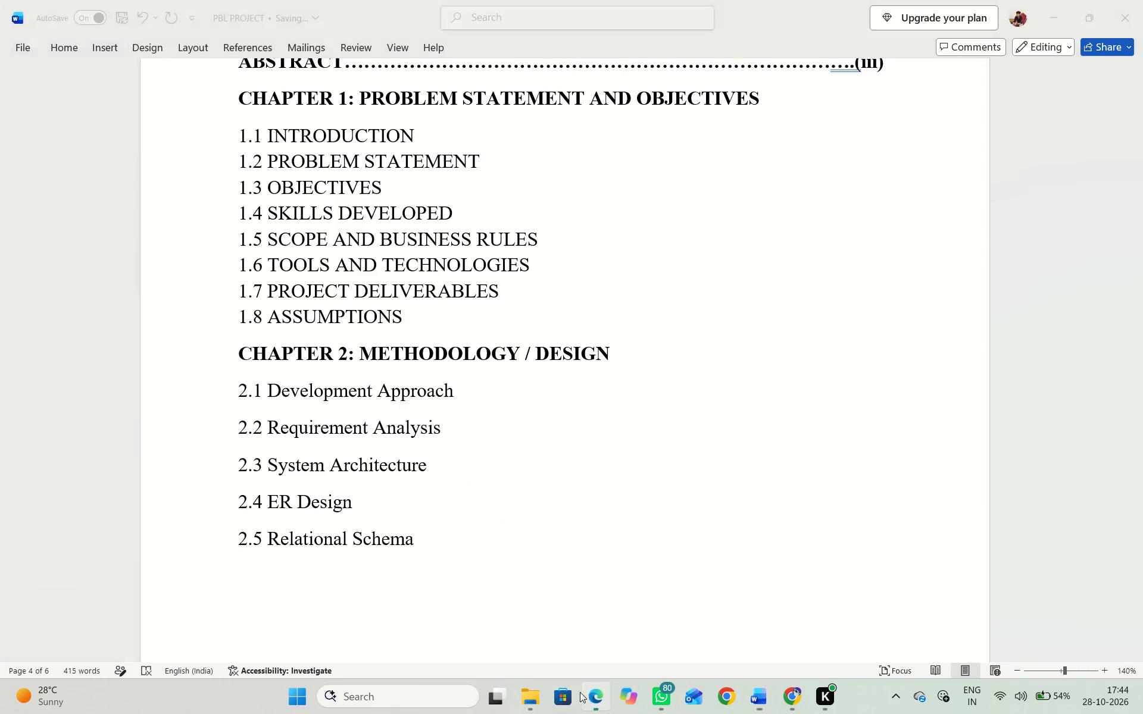
{"action": "left_click_drag", "start_coordinate": [343, 368], "coordinate": [406, 367]}
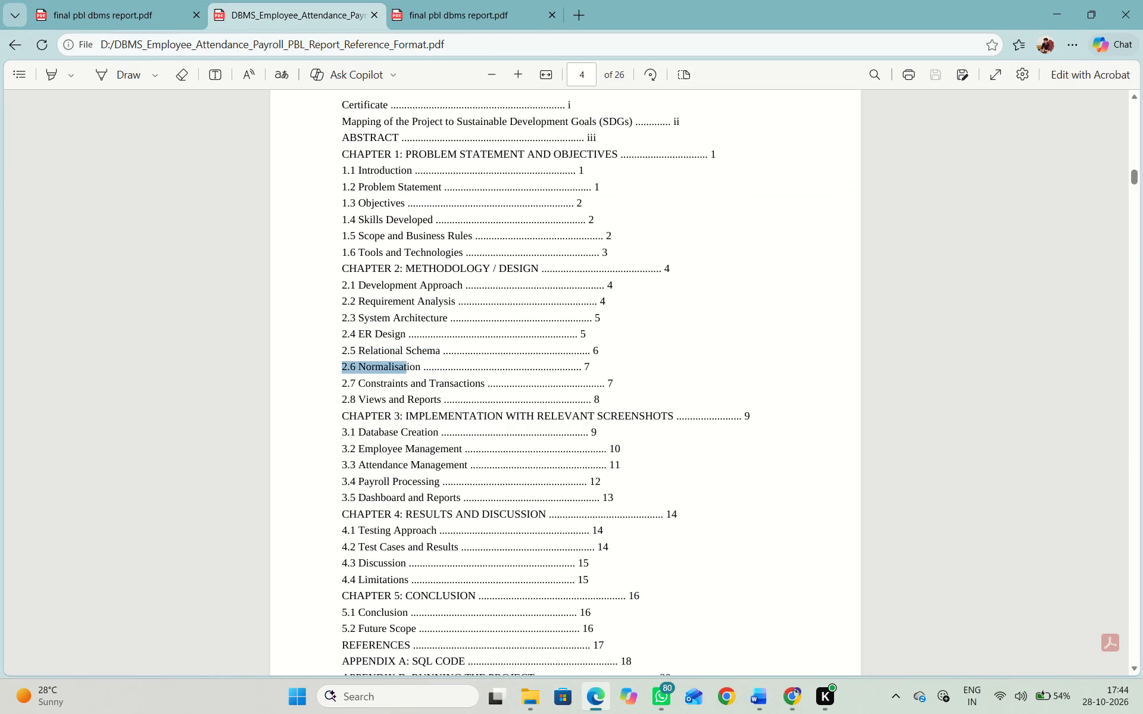
{"action": "left_click_drag", "start_coordinate": [406, 367], "coordinate": [420, 366]}
{"action": "key", "text": "ctrl+v"}
{"action": "key", "text": "ctrl+c"}
{"action": "left_click", "coordinate": [1051, 10]}
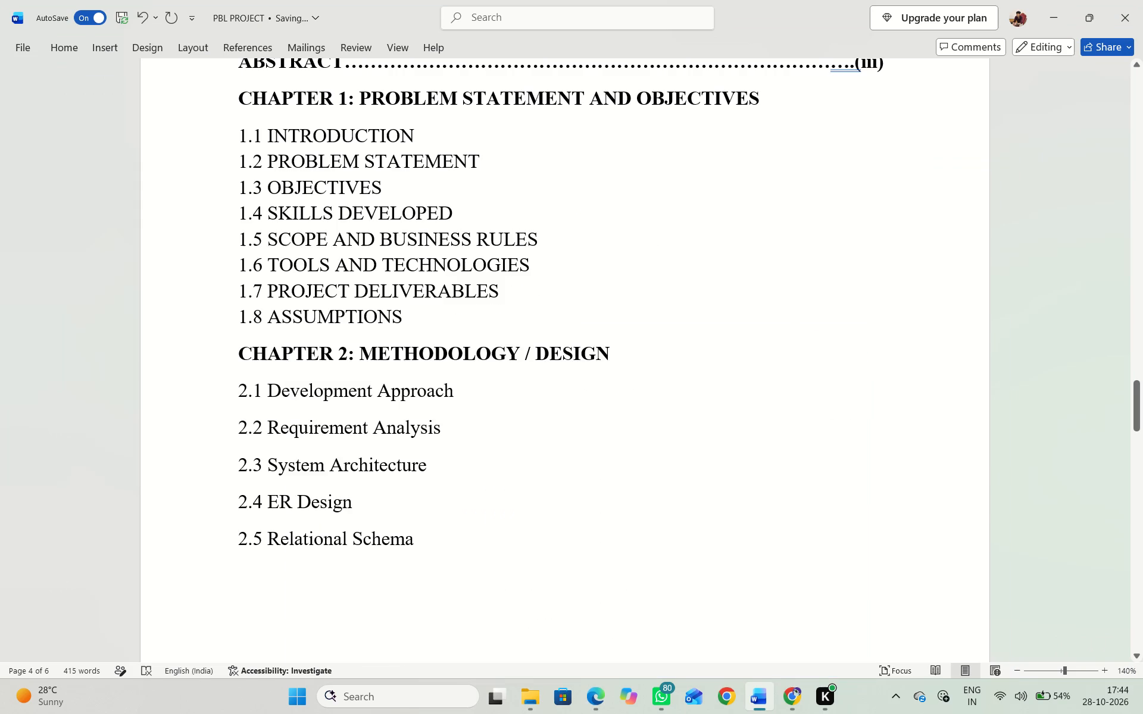
{"action": "key", "text": "ctrl+v"}
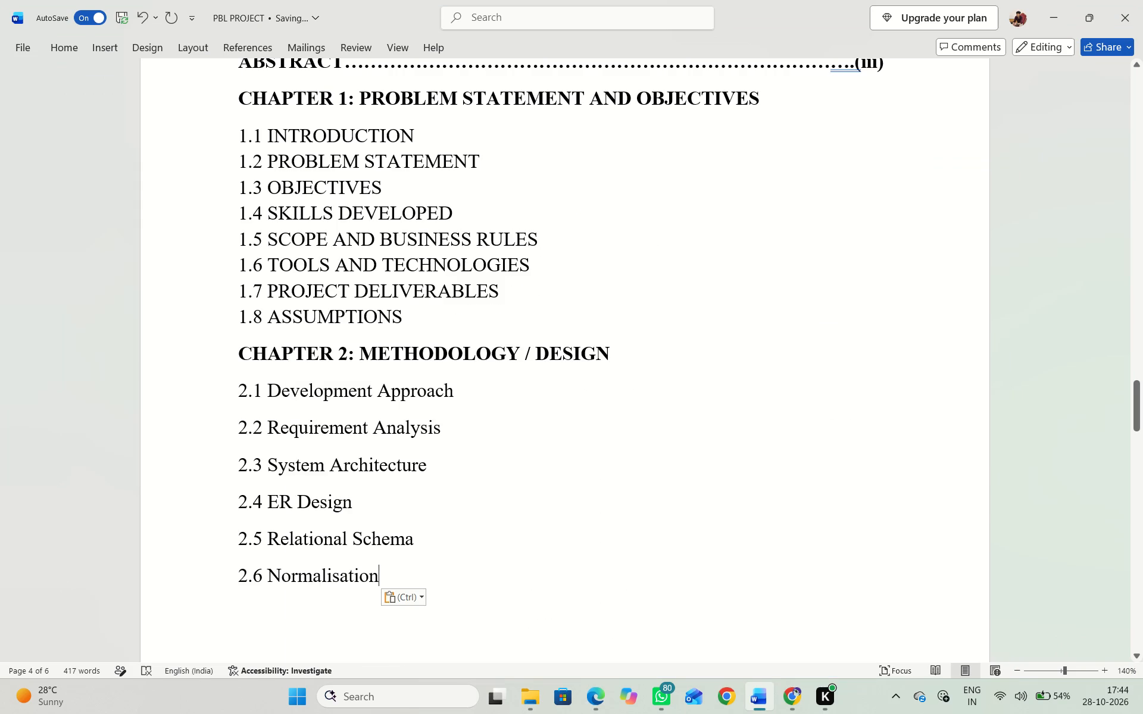
{"action": "key", "text": "Return"}
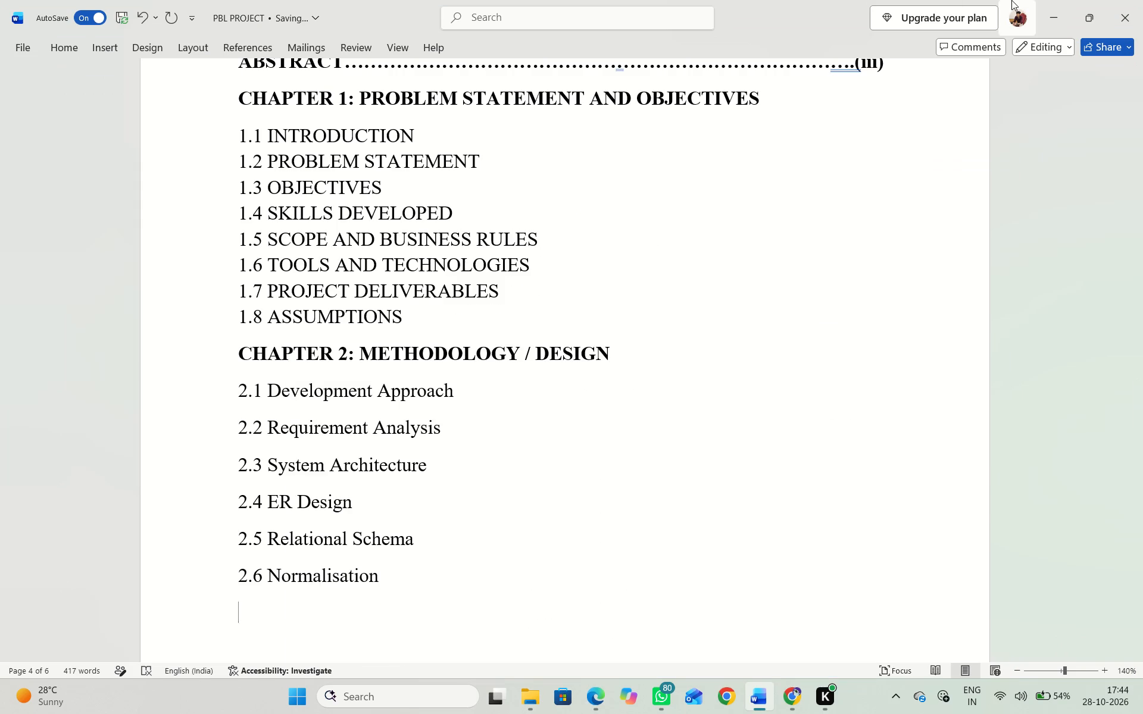
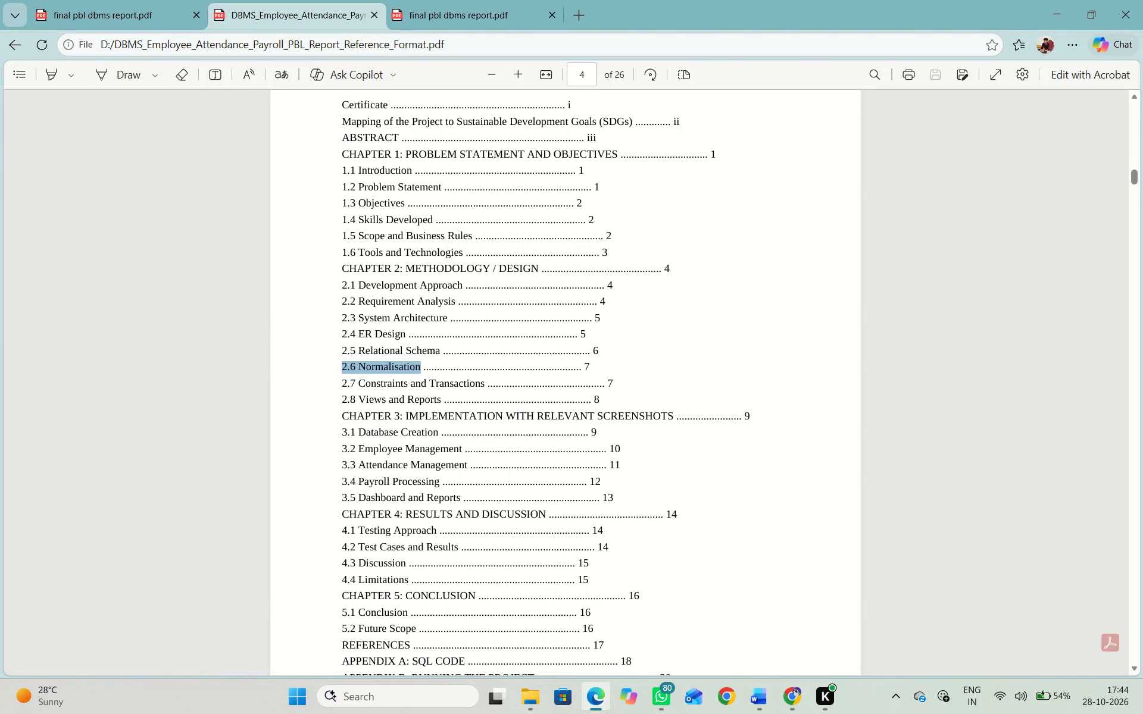
Copy the "2.7 Constraints and Transactions" entry from the reference PDF in Edge into the Word contents list below "2.6 Normalisation", followed by a new line.
{"action": "left_click_drag", "start_coordinate": [341, 384], "coordinate": [481, 382]}
{"action": "key", "text": "ctrl+v"}
{"action": "key", "text": "ctrl+c"}
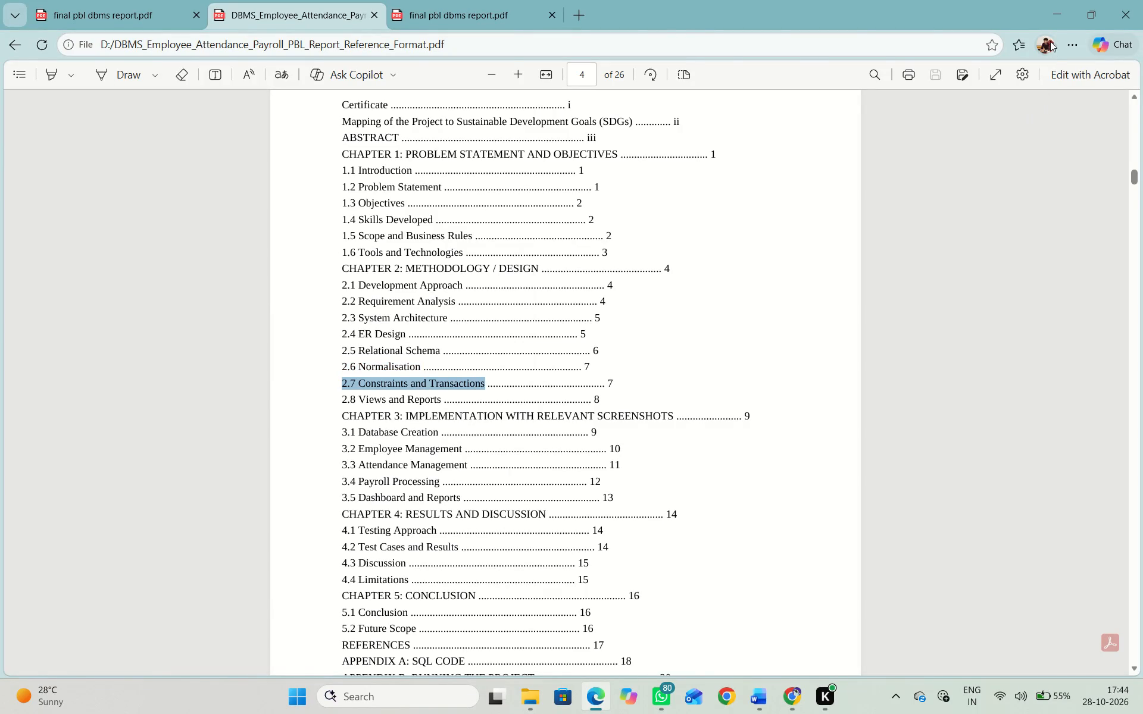
{"action": "left_click", "coordinate": [1059, 18]}
{"action": "key", "text": "ctrl+v"}
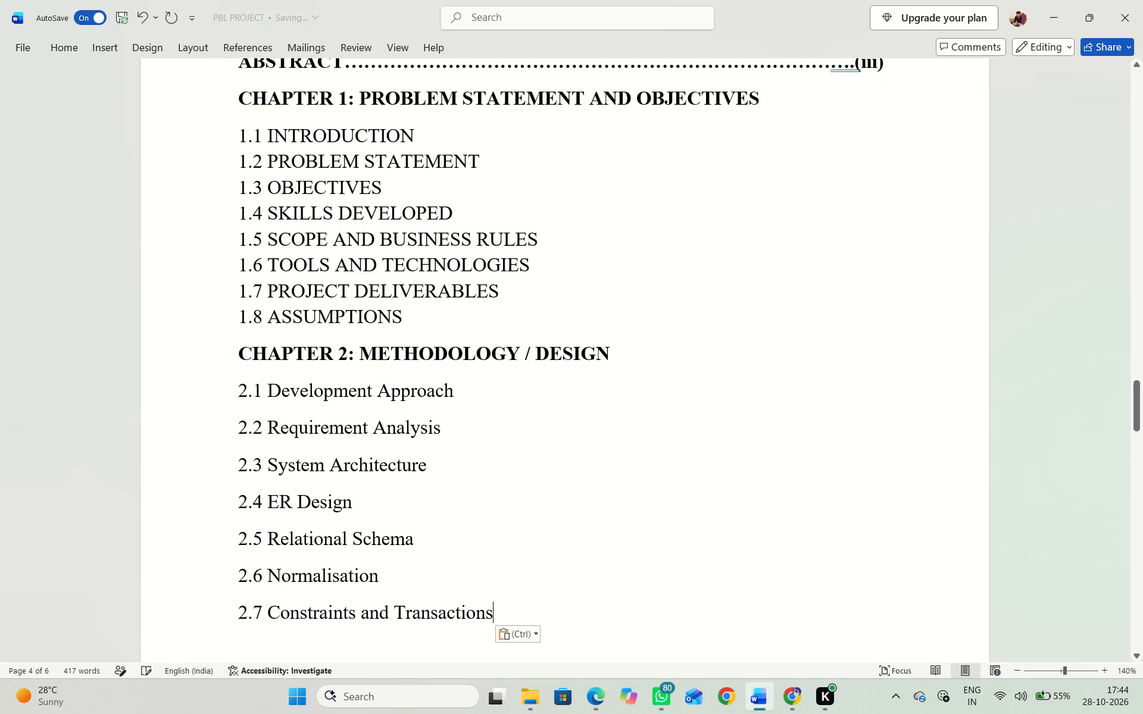
{"action": "key", "text": "Return"}
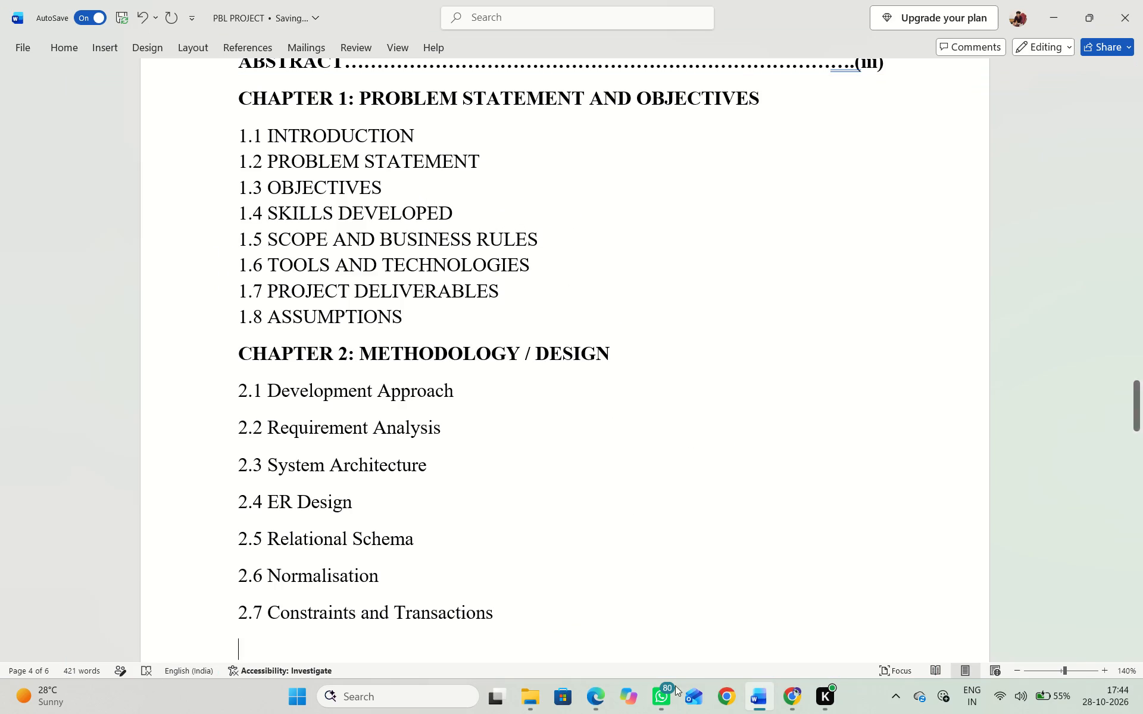
Copy the "2.8 Views and Reports" entry from the reference PDF in Edge into the Word contents list below "2.7 Constraints and Transactions".
{"action": "left_click", "coordinate": [591, 688]}
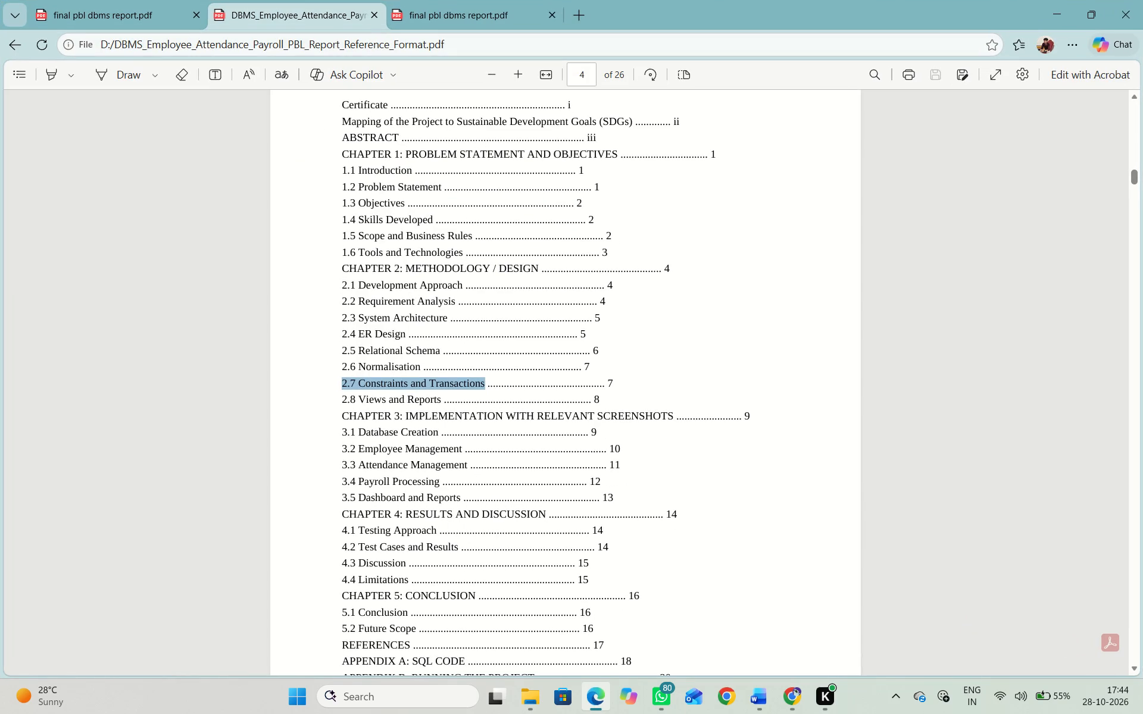
{"action": "left_click_drag", "start_coordinate": [340, 400], "coordinate": [435, 400]}
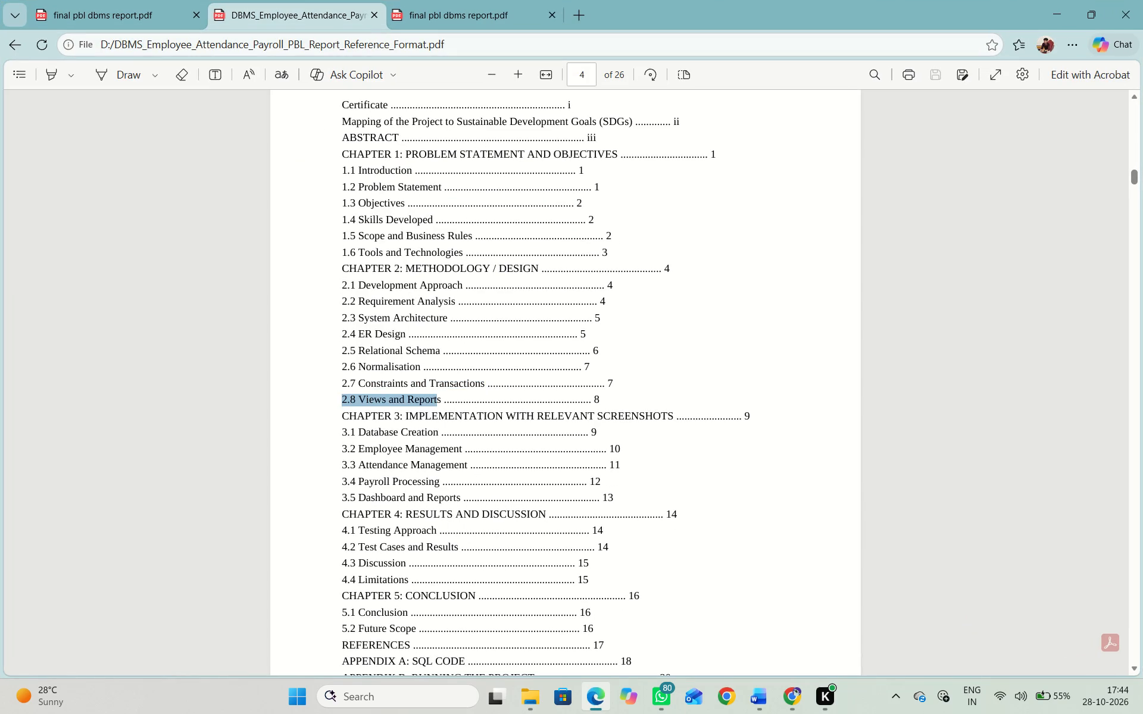
{"action": "left_click_drag", "start_coordinate": [435, 400], "coordinate": [439, 400]}
{"action": "key", "text": "ctrl+c"}
{"action": "left_click", "coordinate": [1063, 10]}
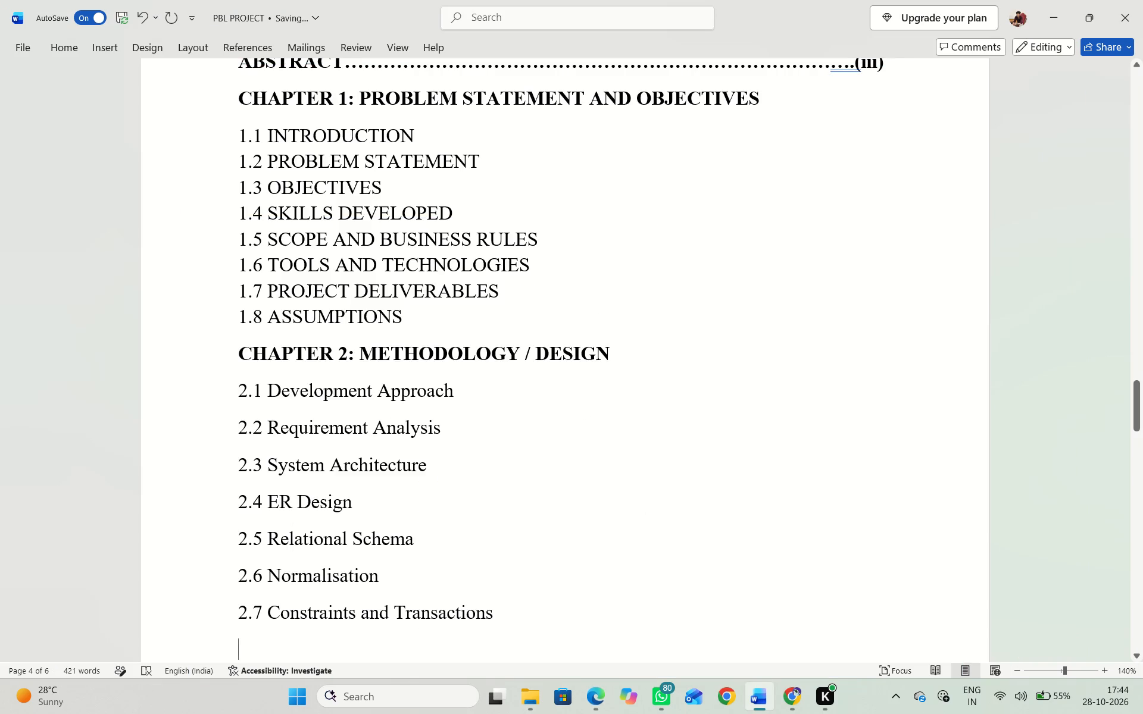
{"action": "key", "text": "ctrl+v"}
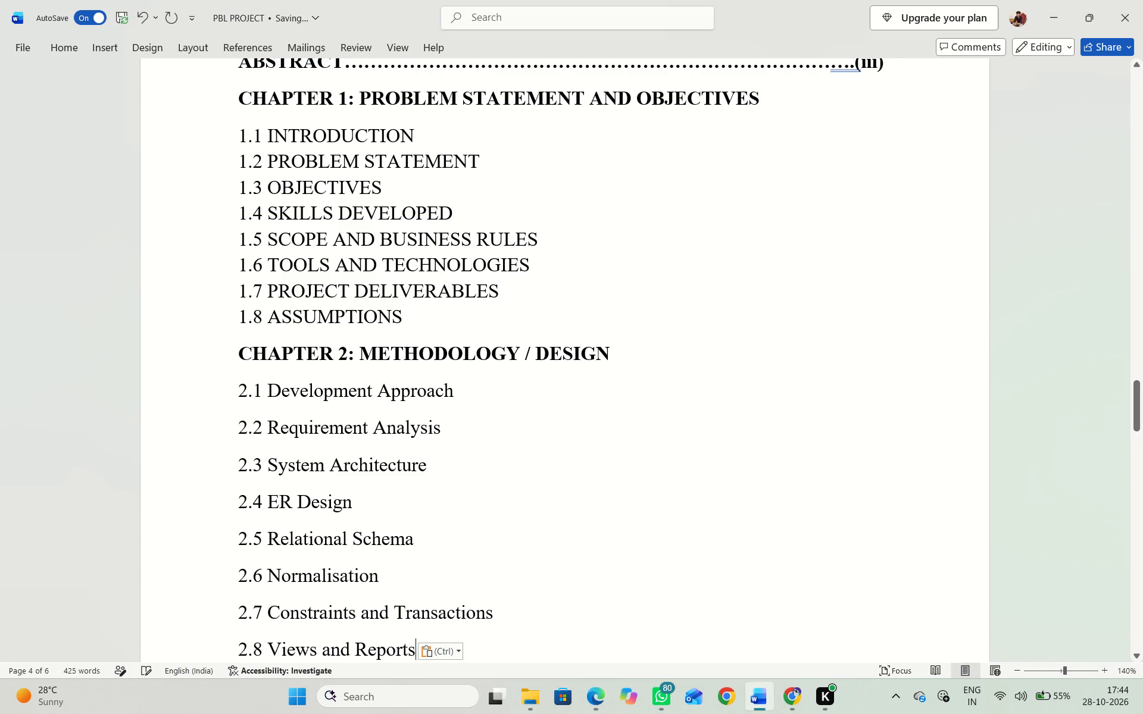
Apply the No Spacing style to the whole contents list, from the Certificate line through "2.8 Views and Reports".
{"action": "scroll", "coordinate": [355, 509], "scroll_direction": "down", "scroll_amount": 9}
{"action": "scroll", "coordinate": [370, 485], "scroll_direction": "up", "scroll_amount": 10}
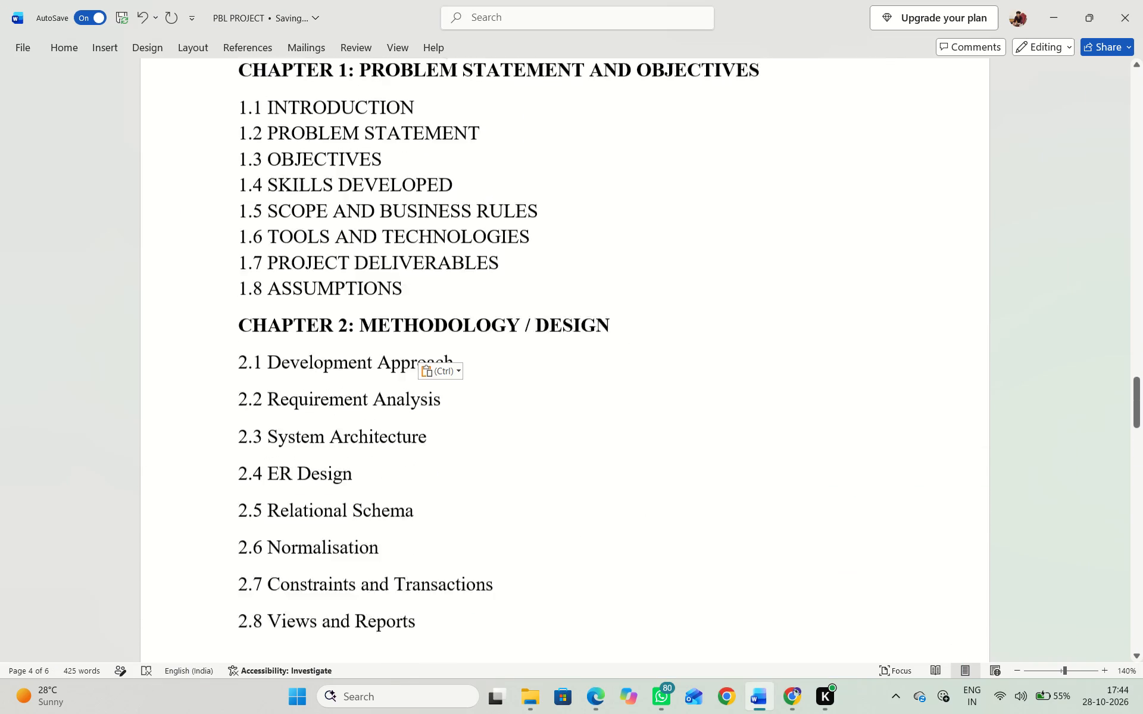
{"action": "scroll", "coordinate": [369, 444], "scroll_direction": "up", "scroll_amount": 6}
{"action": "left_click_drag", "start_coordinate": [241, 333], "coordinate": [370, 590]}
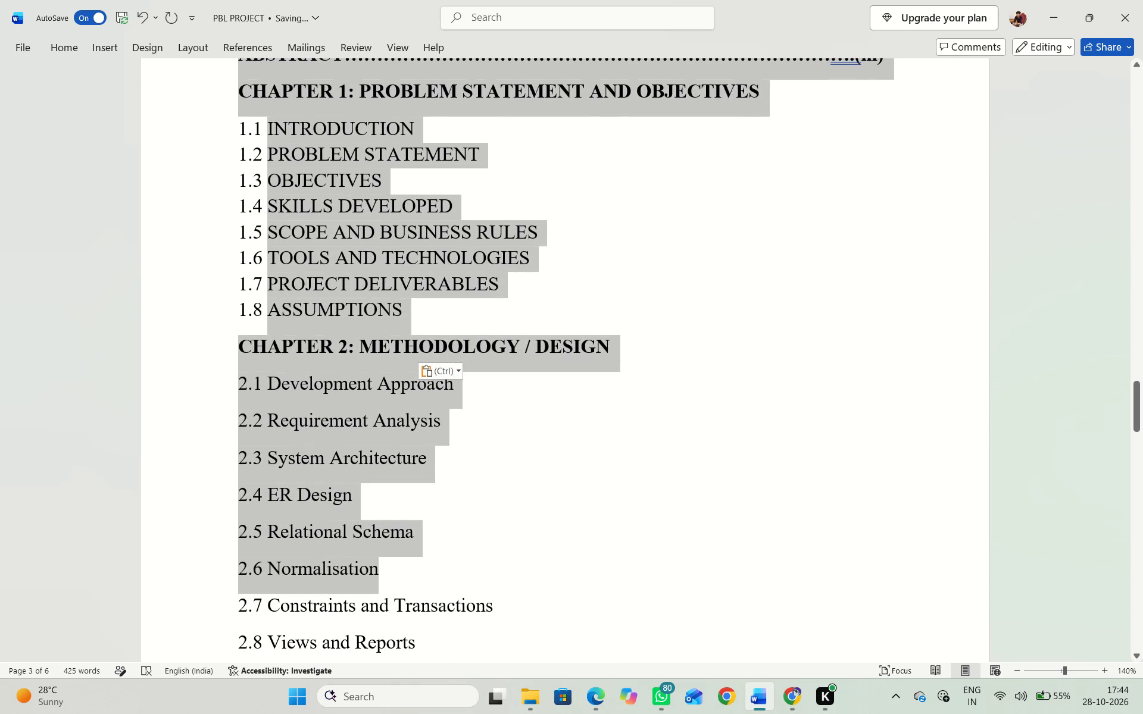
{"action": "left_click_drag", "start_coordinate": [370, 590], "coordinate": [386, 636]}
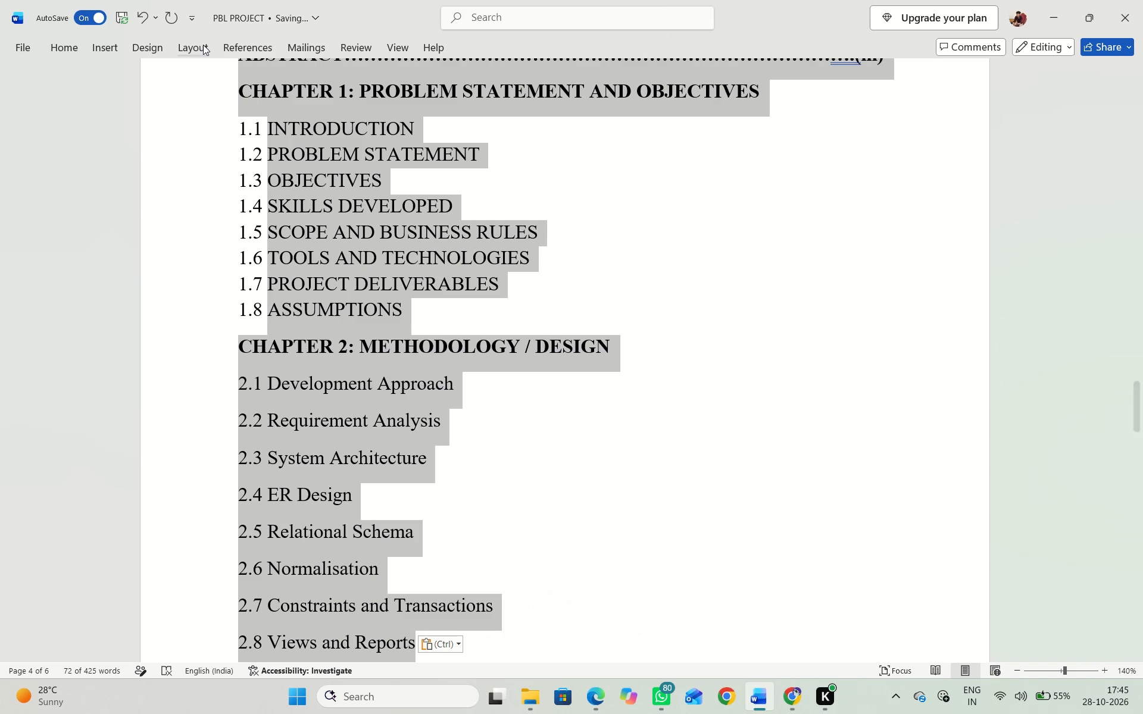
{"action": "left_click", "coordinate": [64, 48]}
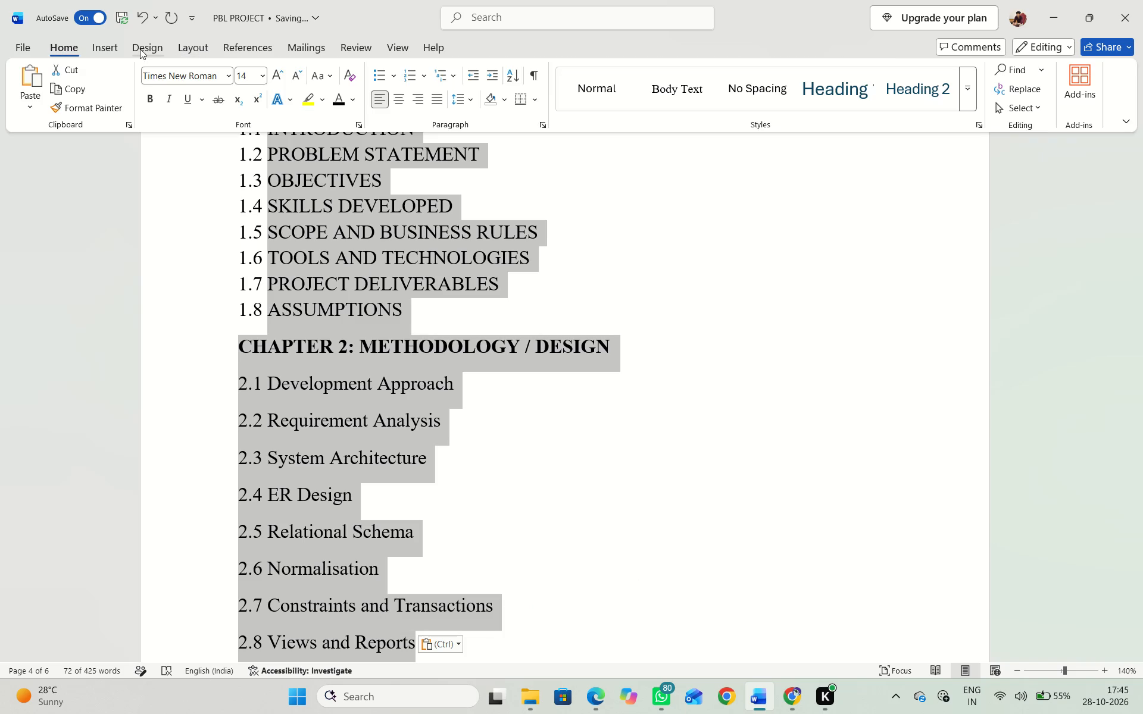
{"action": "left_click", "coordinate": [151, 49]}
{"action": "left_click", "coordinate": [189, 48]}
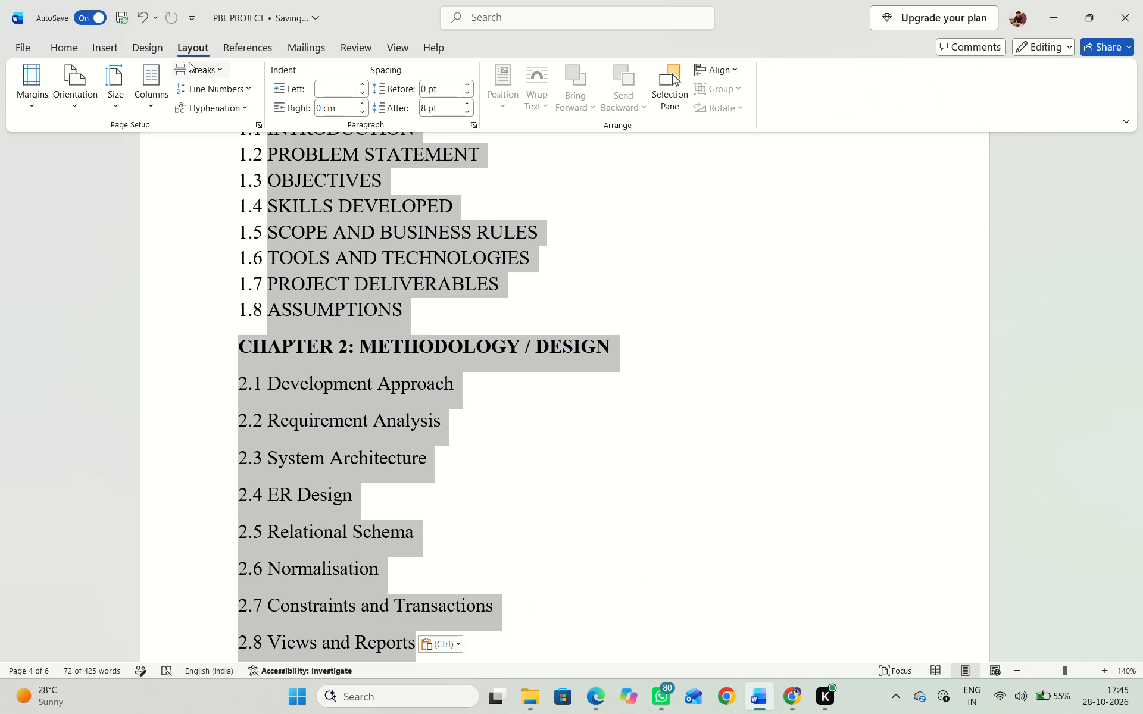
{"action": "left_click", "coordinate": [136, 50]}
{"action": "left_click", "coordinate": [109, 46]}
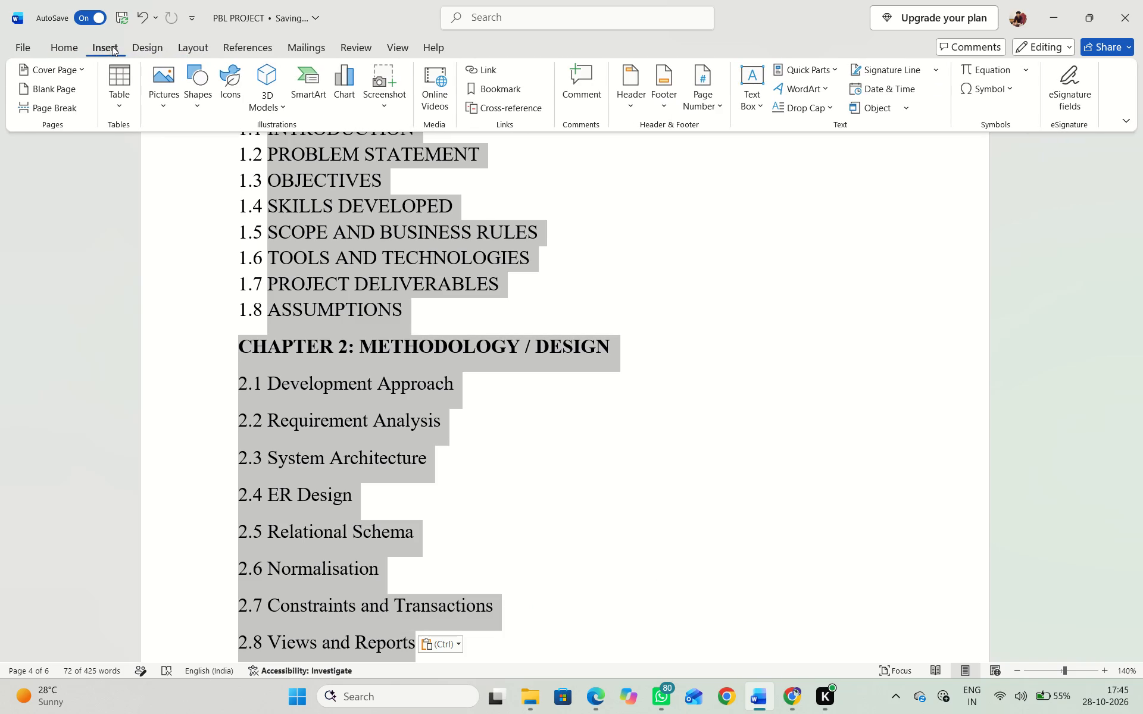
{"action": "left_click", "coordinate": [66, 49]}
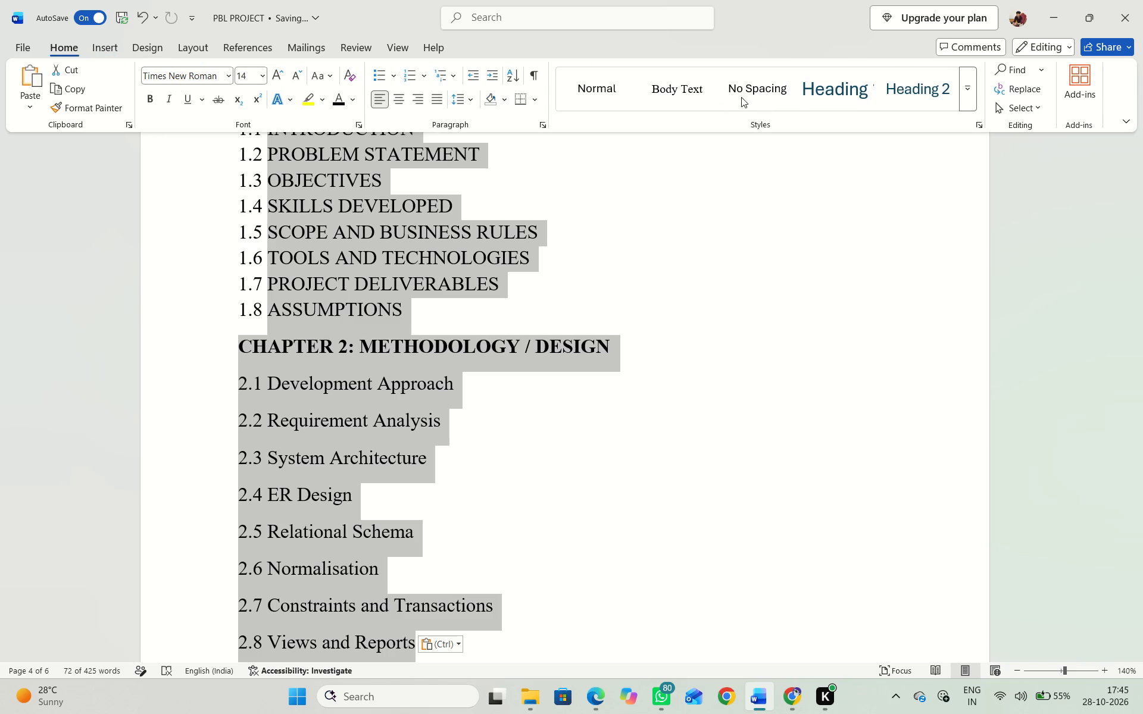
{"action": "left_click", "coordinate": [742, 89]}
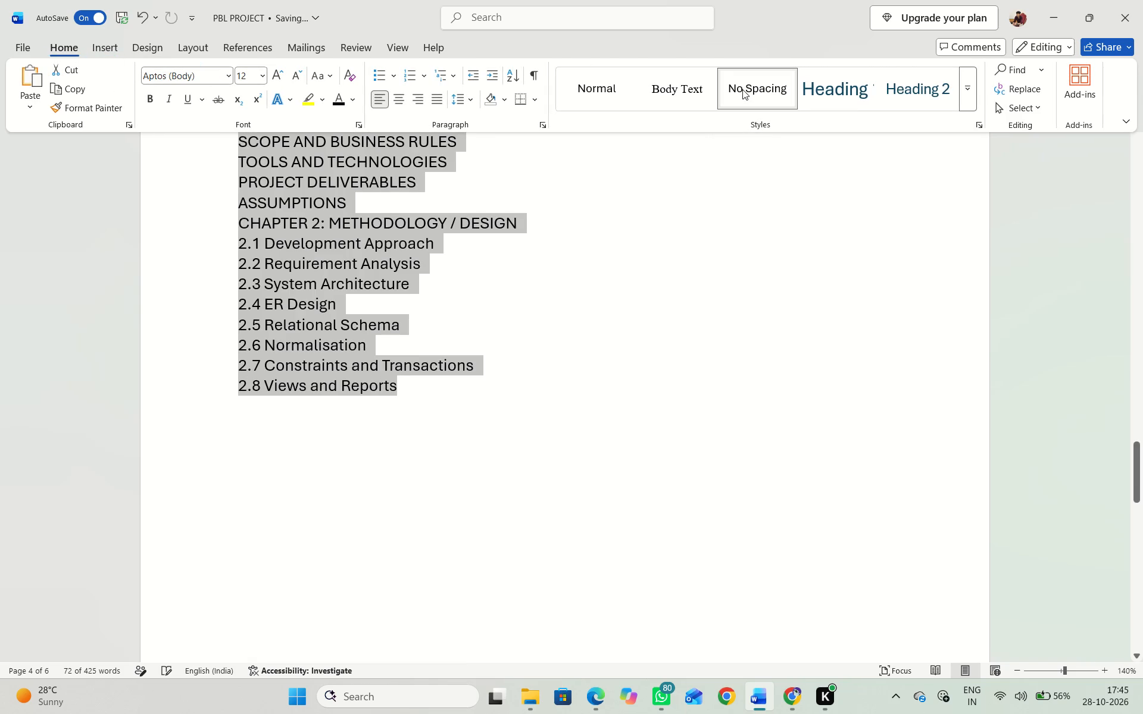
Set the font of the selected contents list to Times New Roman.
{"action": "left_click", "coordinate": [207, 75]}
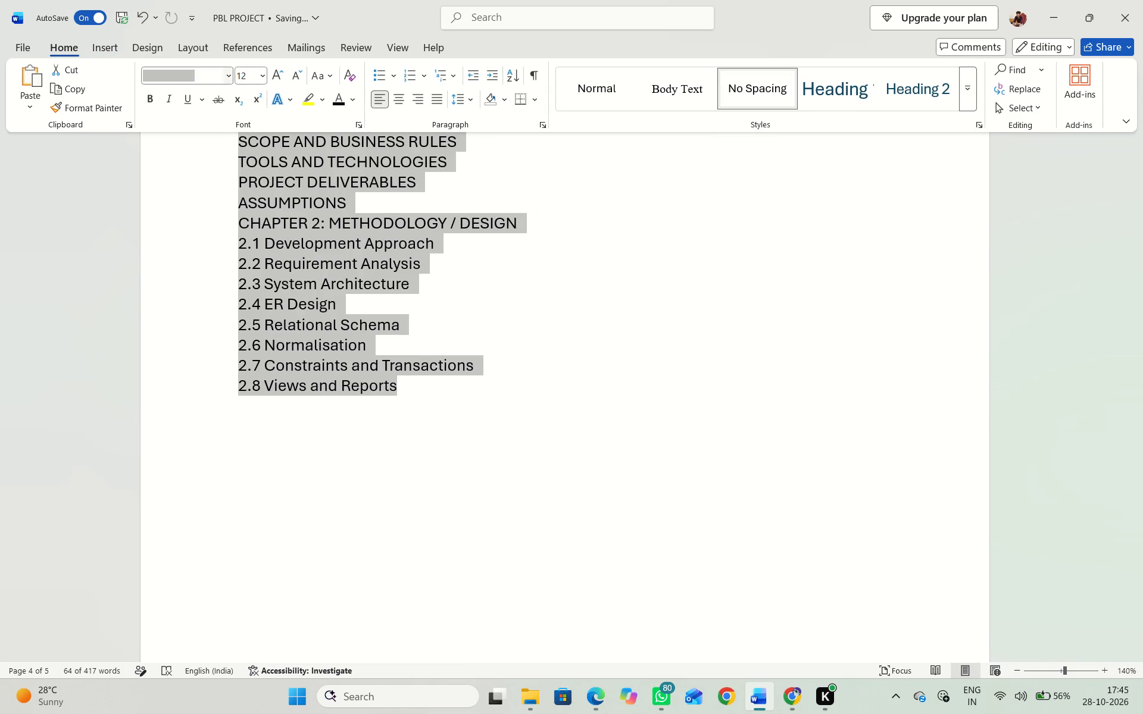
{"action": "key", "text": "t"}
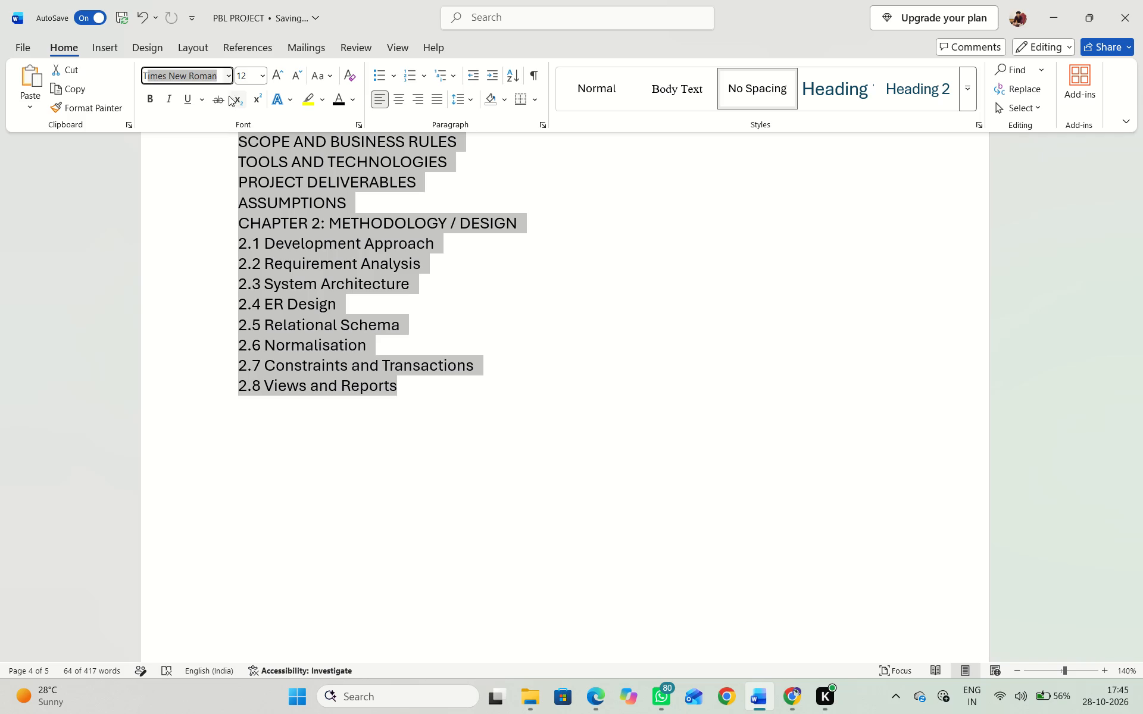
{"action": "left_click", "coordinate": [72, 267]}
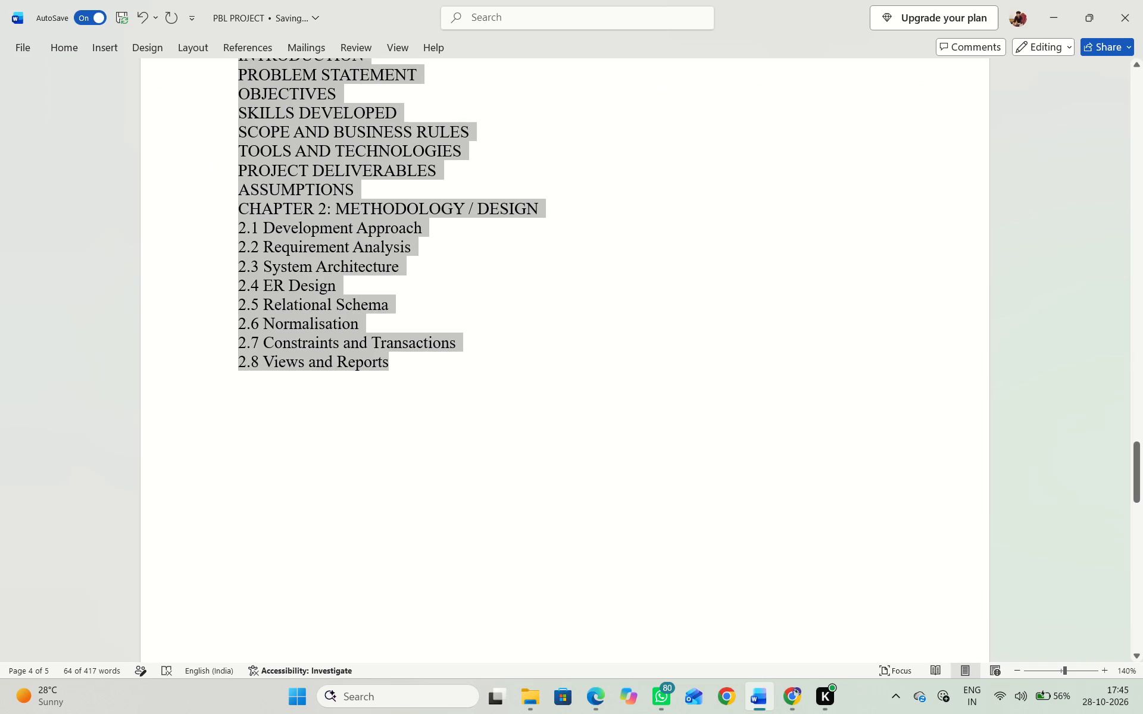
Make the "CHAPTER 2: METHODOLOGY / DESIGN" heading in the contents list bold and set its font size to 14.
{"action": "left_click", "coordinate": [238, 205]}
{"action": "left_click_drag", "start_coordinate": [239, 206], "coordinate": [520, 209]}
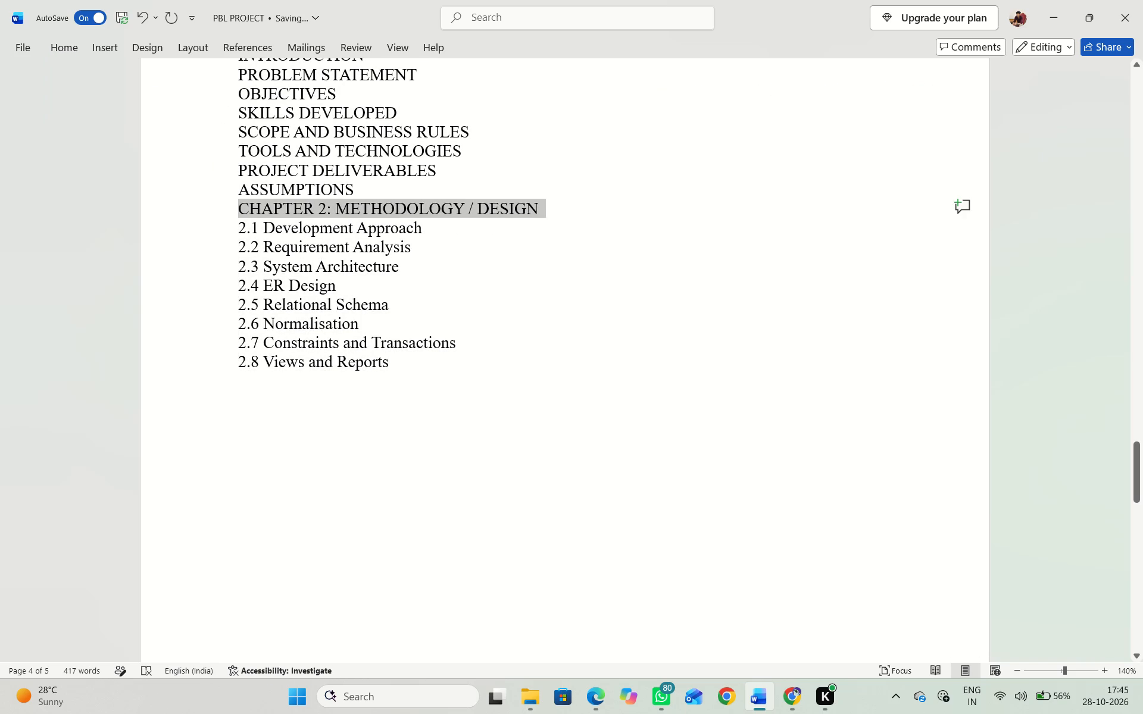
{"action": "left_click_drag", "start_coordinate": [520, 209], "coordinate": [511, 209]}
{"action": "left_click", "coordinate": [517, 186]}
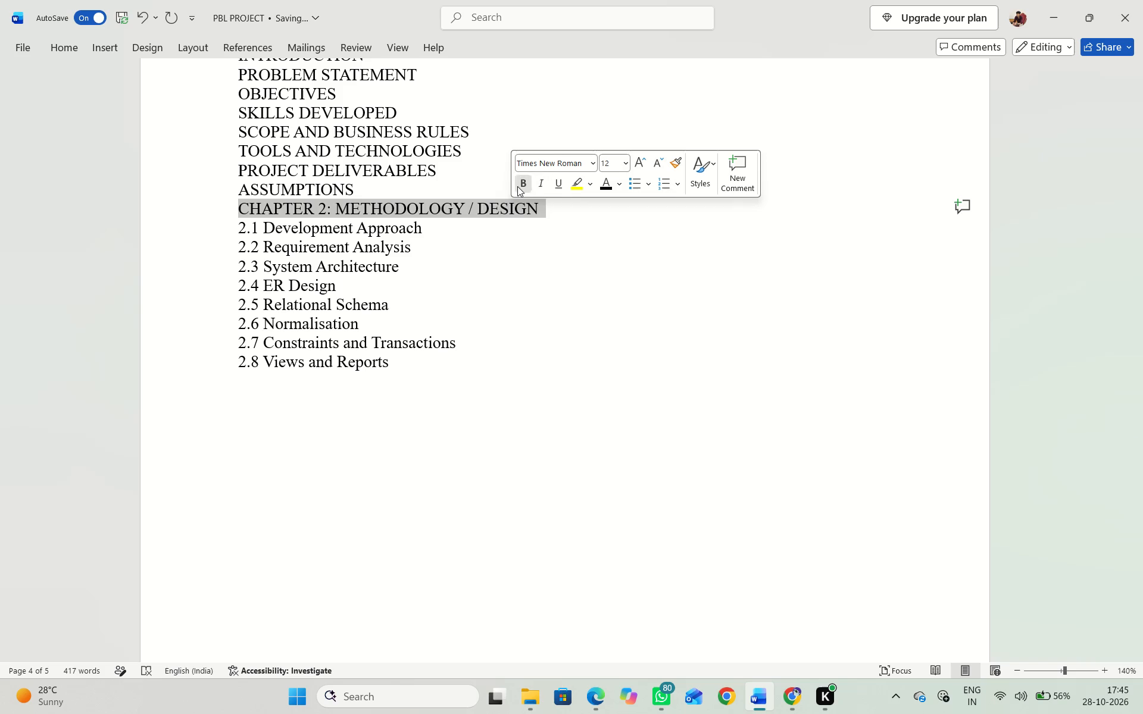
{"action": "left_click", "coordinate": [604, 162]}
{"action": "type", "text": "14"}
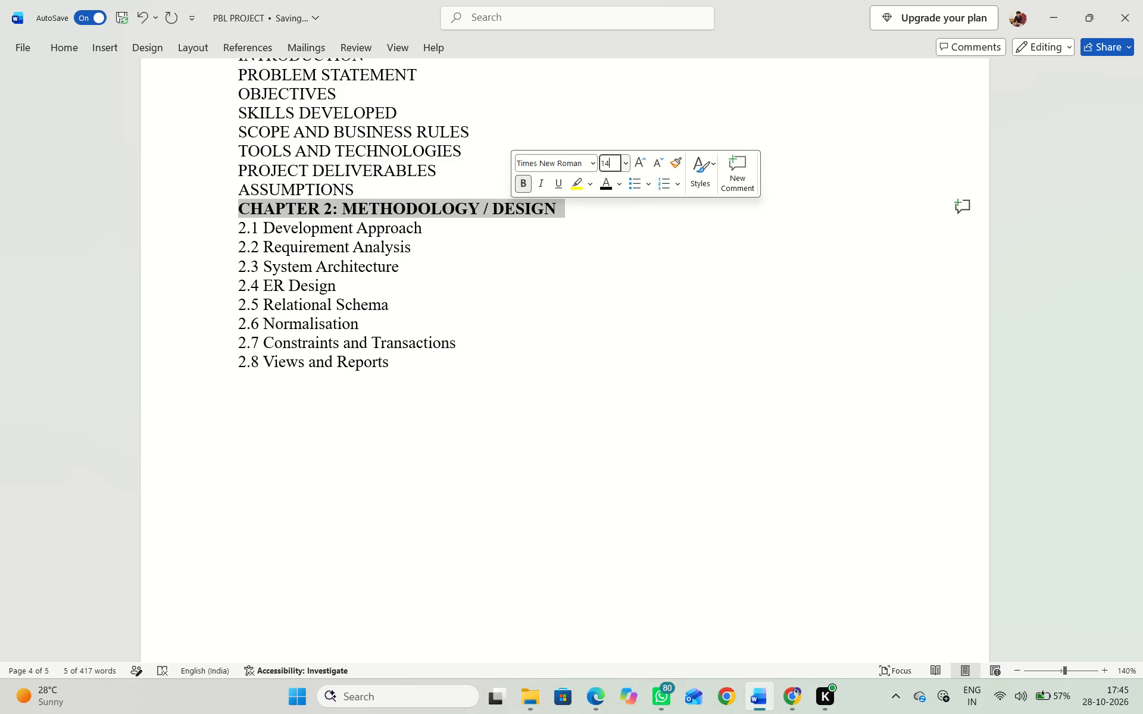
{"action": "left_click", "coordinate": [74, 280]}
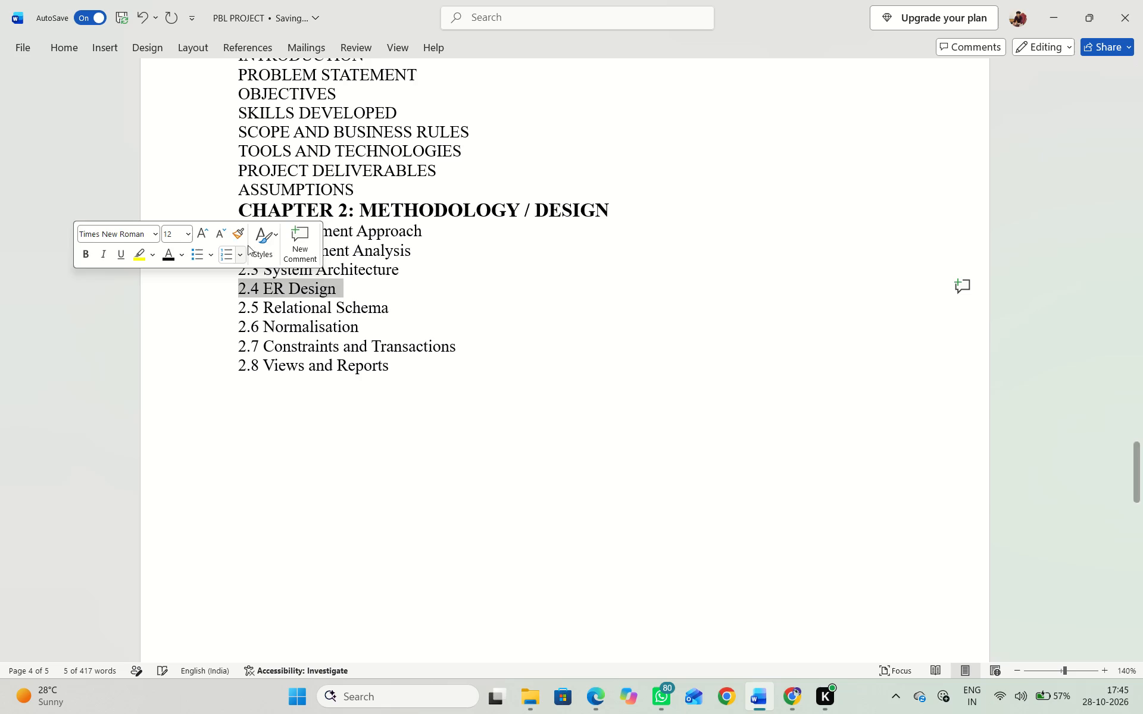
Try to set the "CHAPTER 1: PROBLEM STATEMENT AND OBJECTIVES" contents heading to font size 14, and make it bold.
{"action": "scroll", "coordinate": [272, 241], "scroll_direction": "up", "scroll_amount": 5}
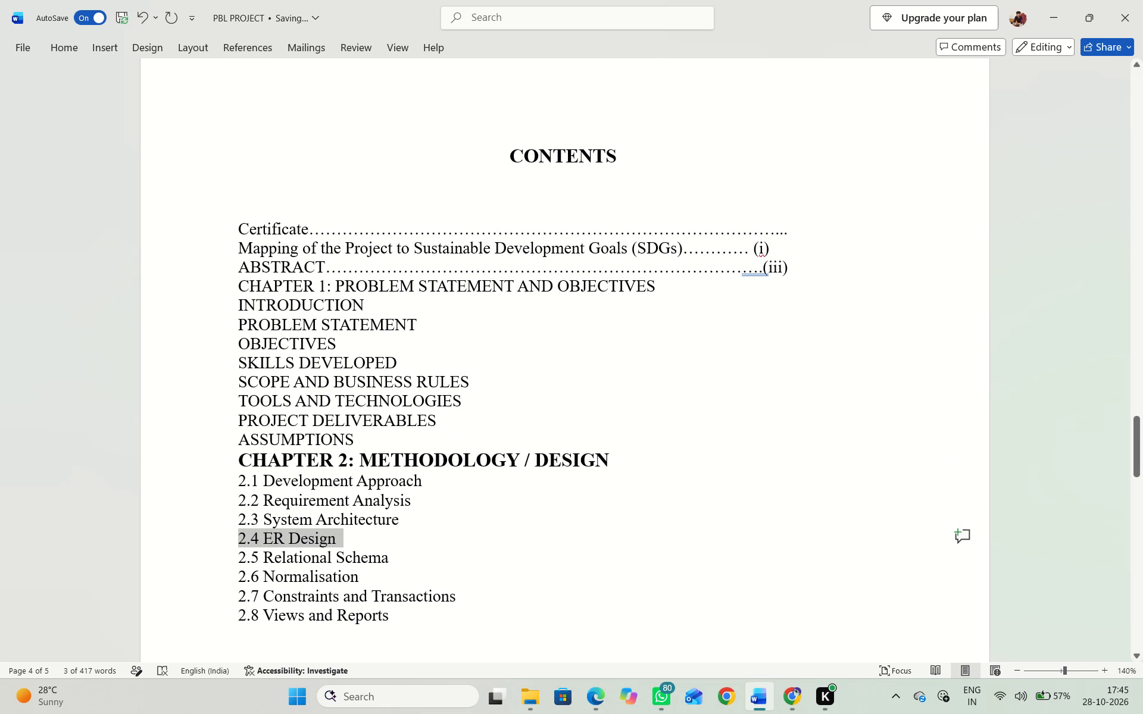
{"action": "left_click_drag", "start_coordinate": [234, 286], "coordinate": [616, 279]}
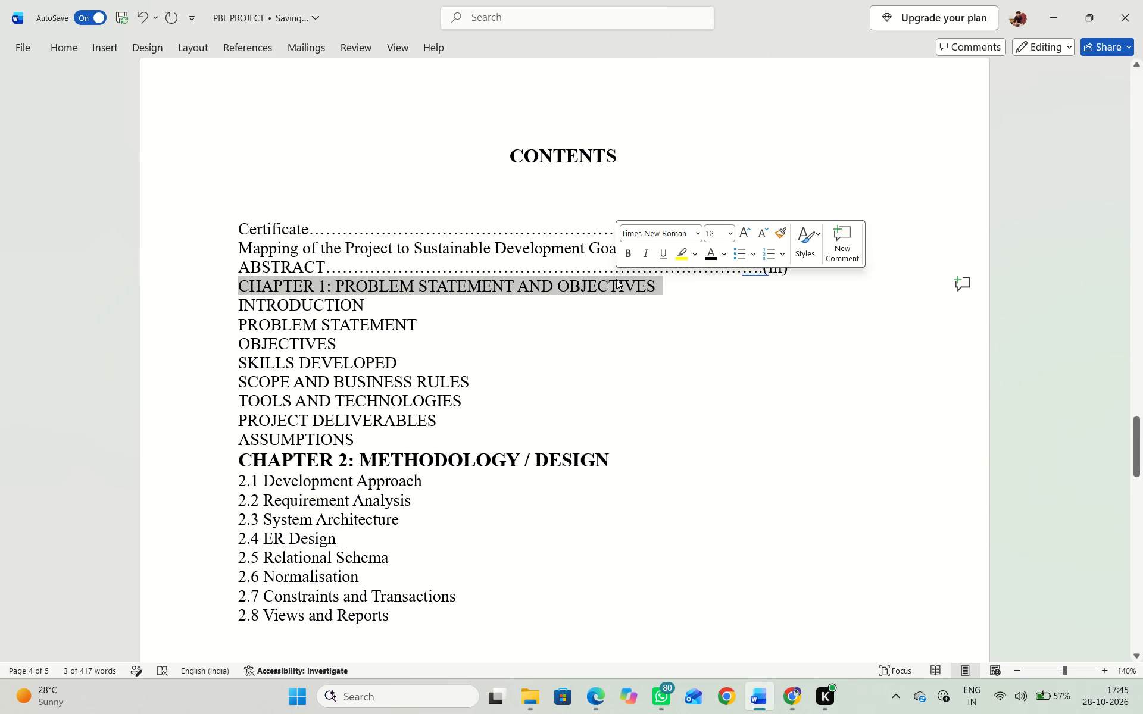
{"action": "left_click", "coordinate": [673, 228]}
{"action": "left_click", "coordinate": [715, 233]}
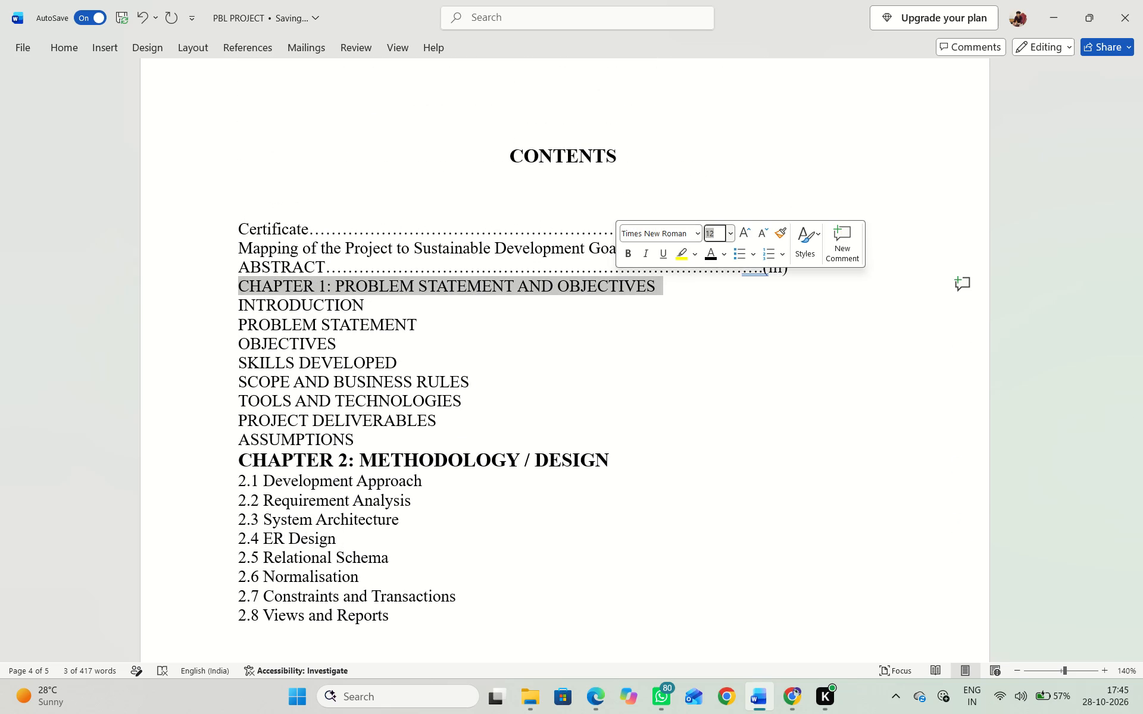
{"action": "key", "text": "1"}
{"action": "key", "text": "4"}
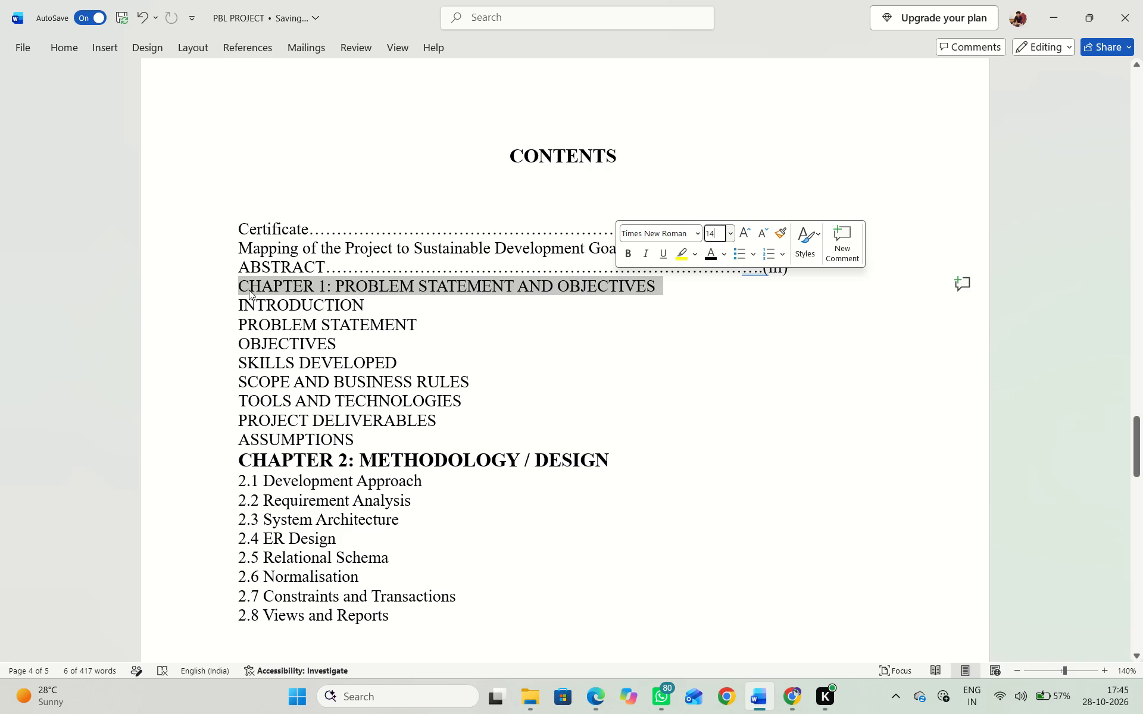
{"action": "left_click", "coordinate": [627, 258]}
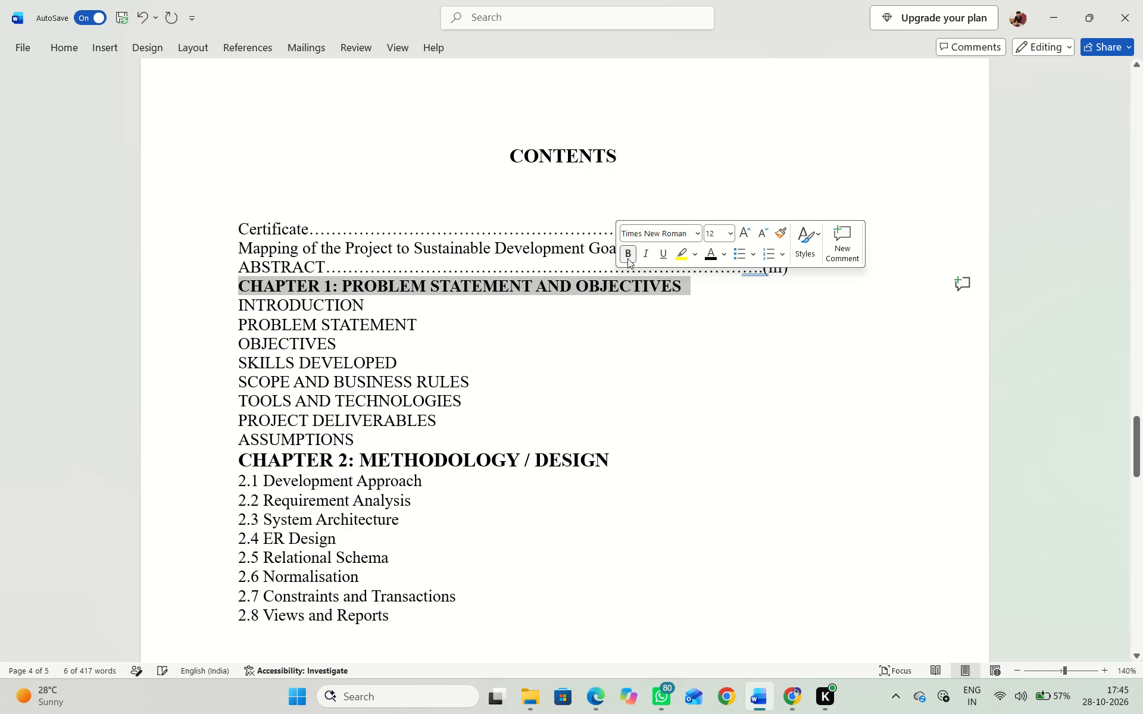
Add the section number 1.1 before INTRODUCTION and 1.2 before PROBLEM STATEMENT in the Chapter 1 contents entries.
{"action": "left_click", "coordinate": [241, 302]}
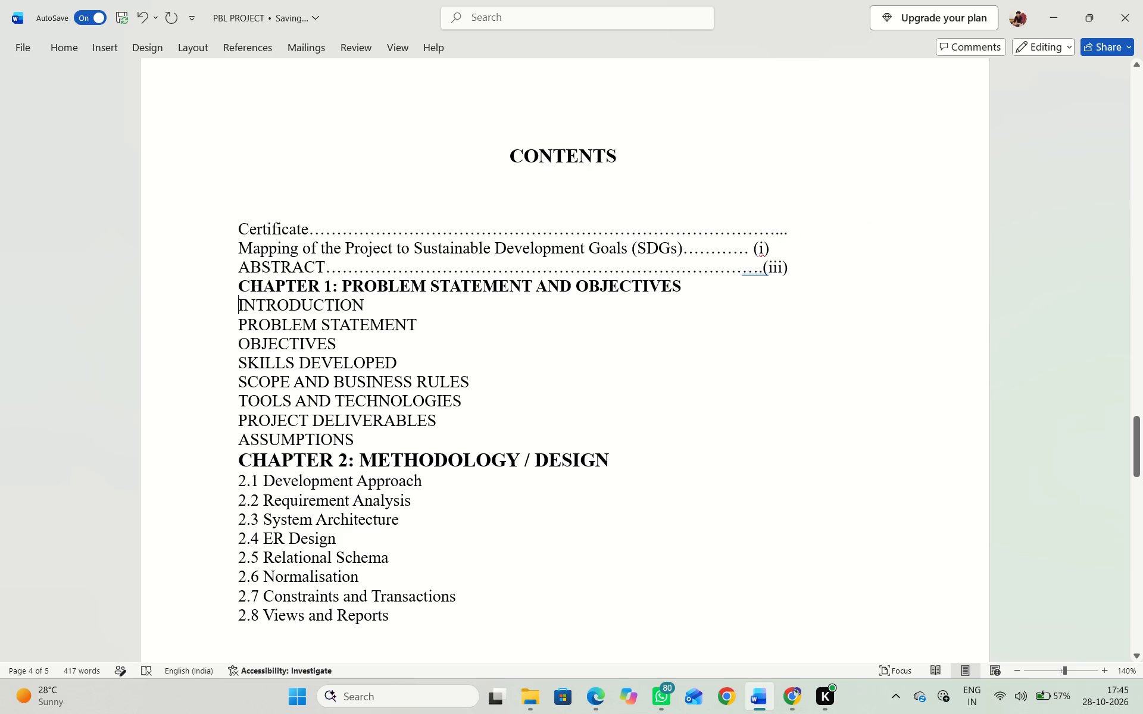
{"action": "type", "text": "1.1"}
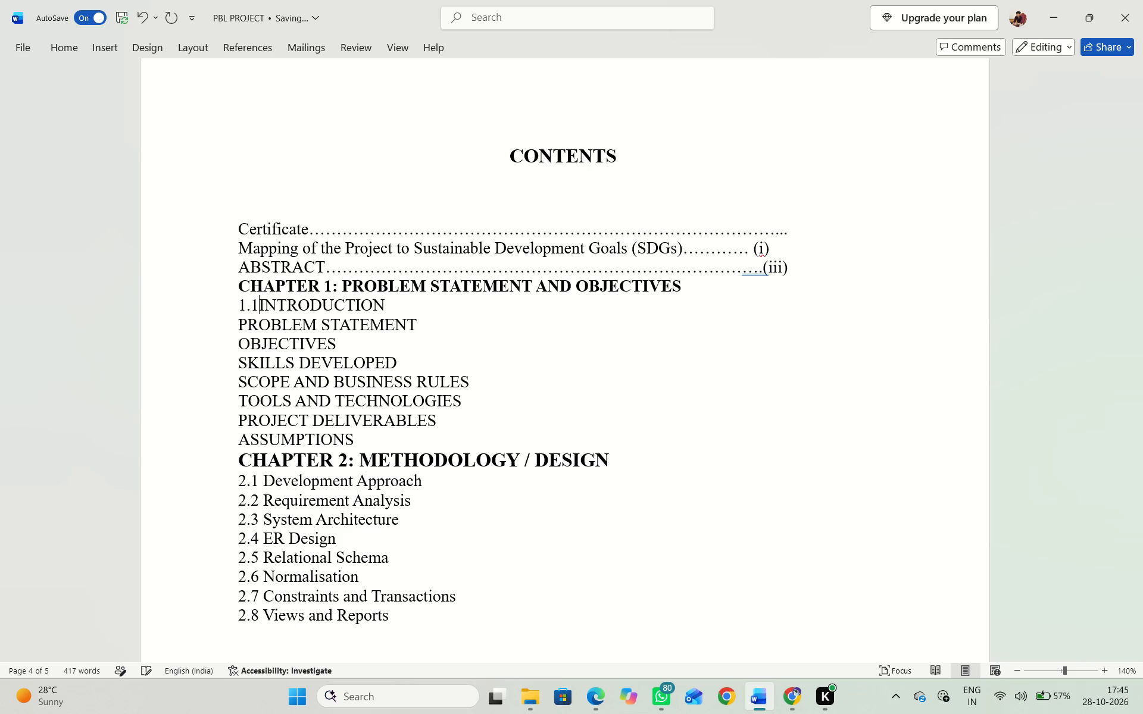
{"action": "left_click", "coordinate": [240, 321]}
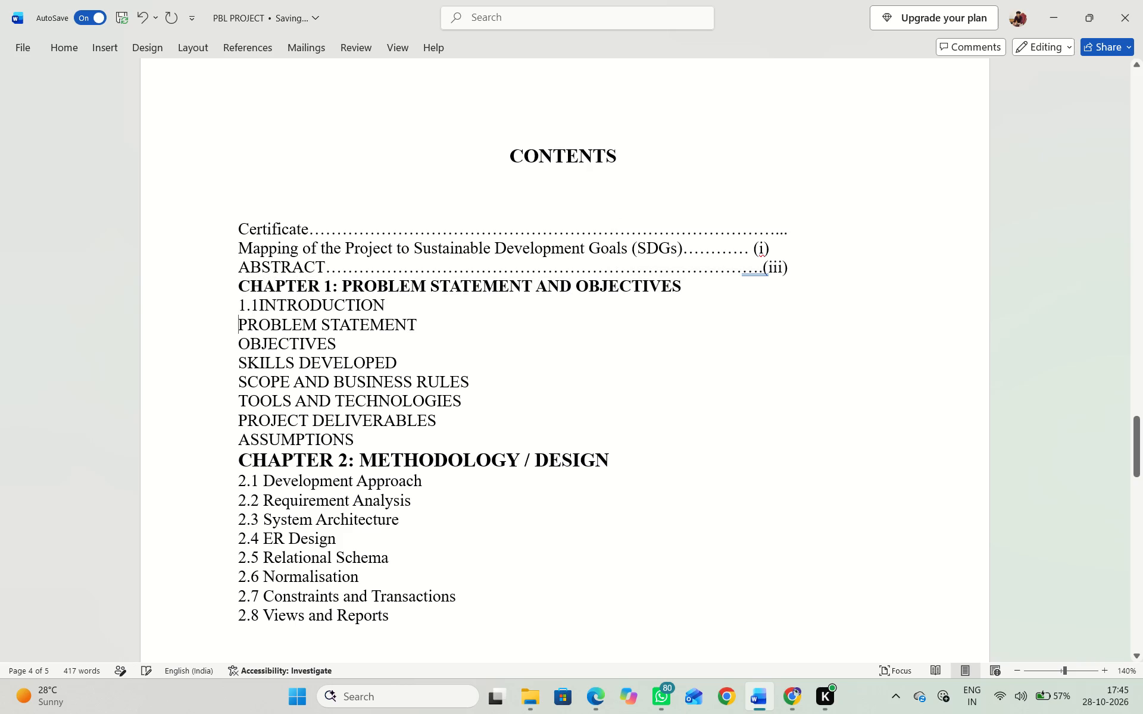
{"action": "type", "text": "1..2"}
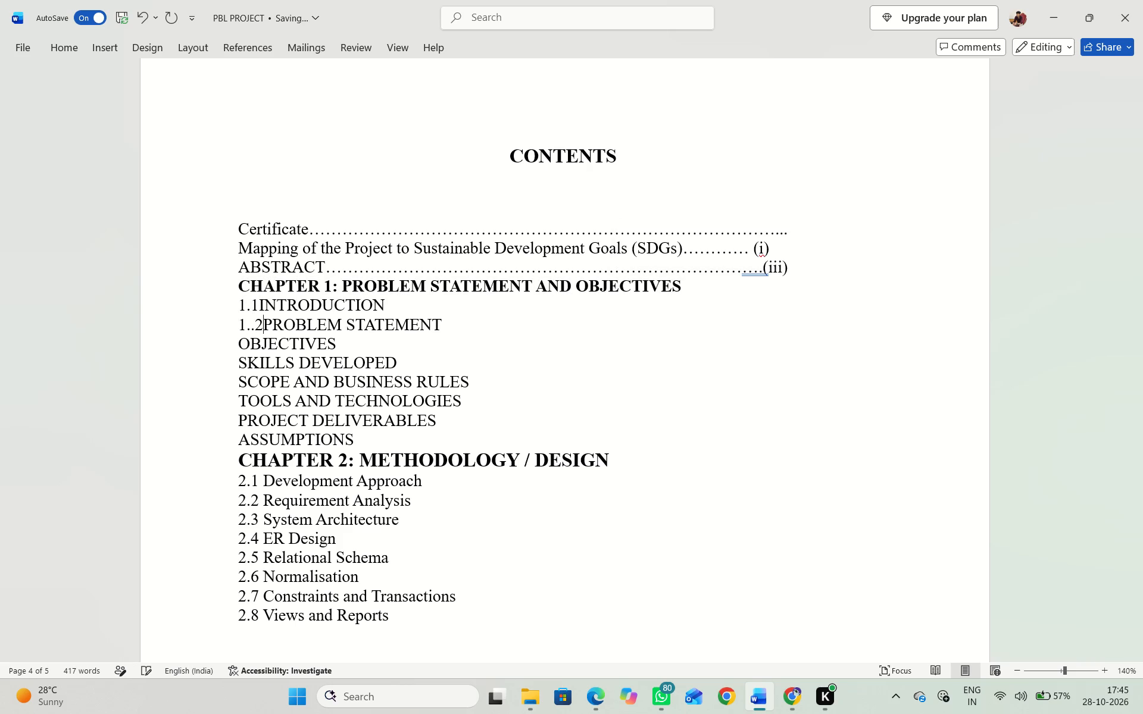
{"action": "key", "text": "BackSpace"}
{"action": "key", "text": "backslash"}
{"action": "key", "text": "BackSpace"}
{"action": "key", "text": "BackSpace"}
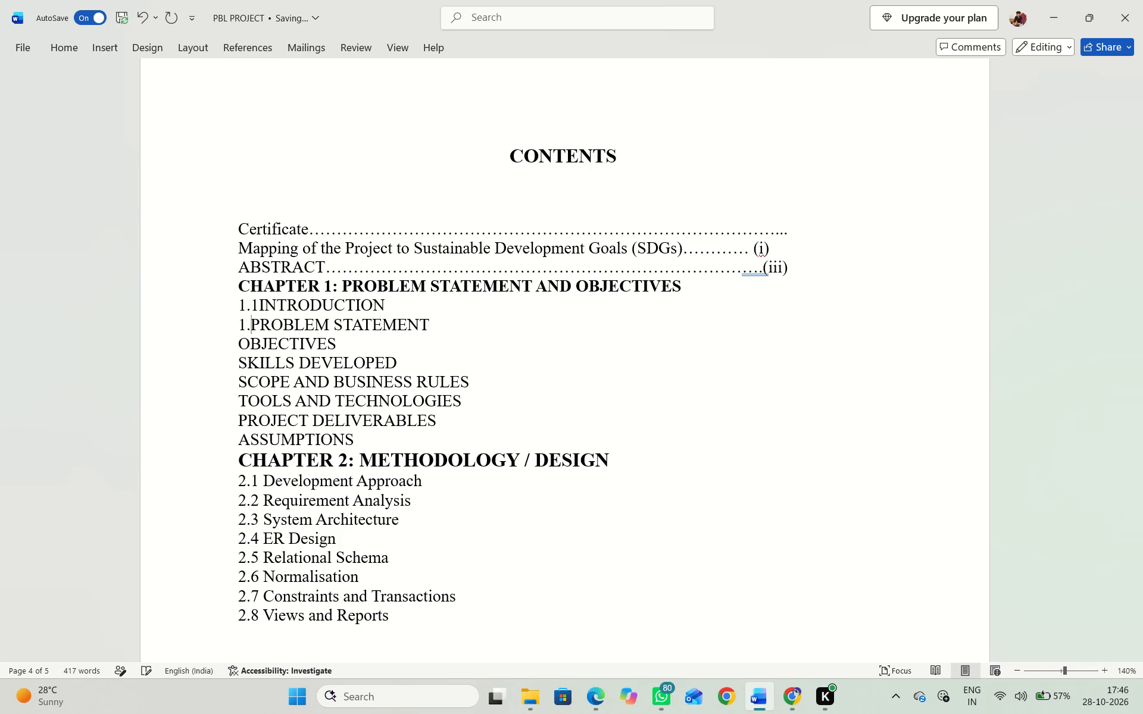
{"action": "key", "text": "2"}
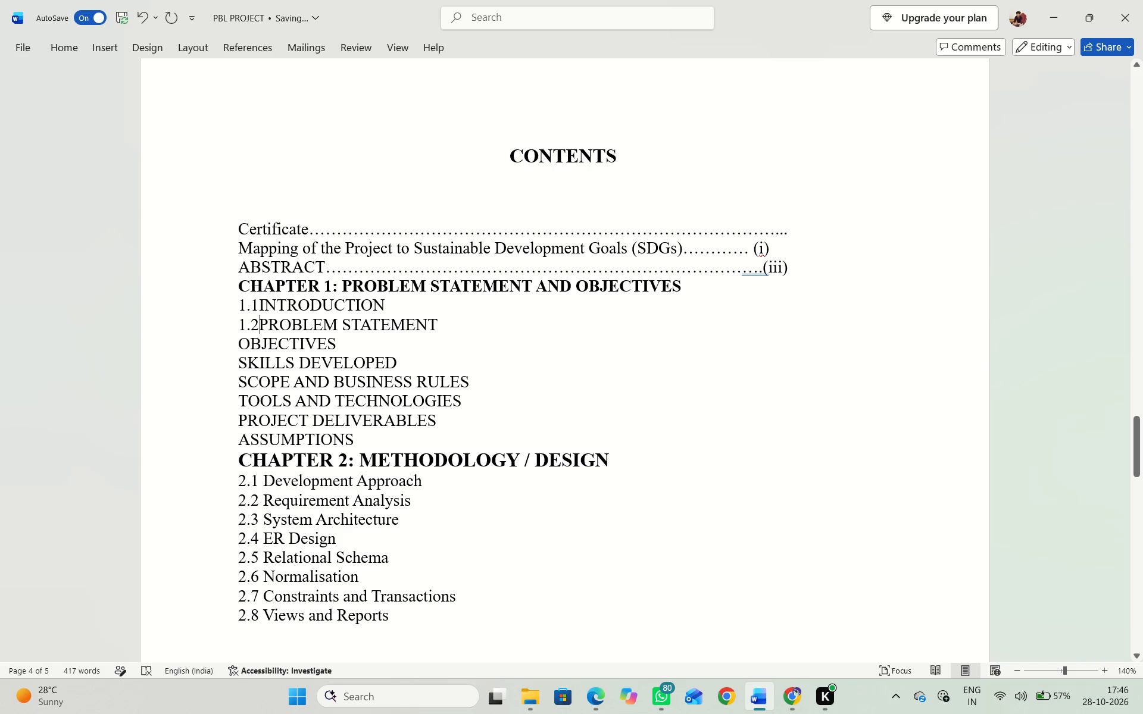
Add section numbers 1.3 to 1.8 before the Chapter 1 contents entries from OBJECTIVES through ASSUMPTIONS.
{"action": "left_click", "coordinate": [237, 348]}
{"action": "type", "text": "1.3"}
{"action": "left_click", "coordinate": [241, 361]}
{"action": "type", "text": "1.4"}
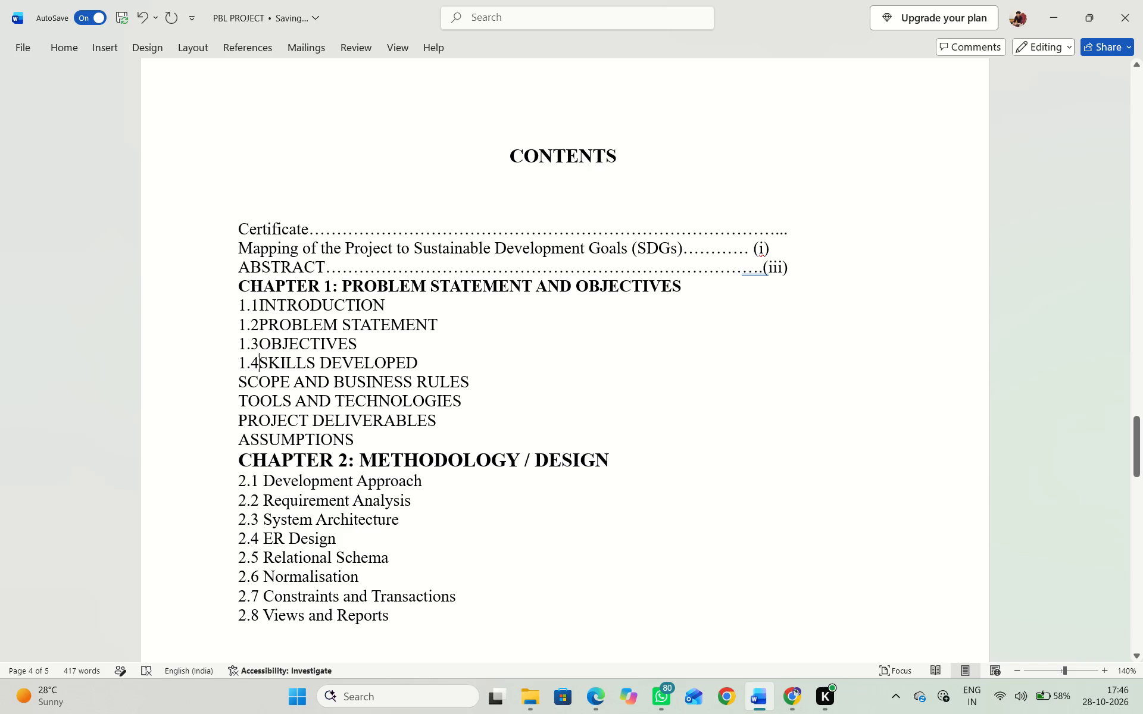
{"action": "left_click", "coordinate": [241, 382]}
{"action": "type", "text": "1.5"}
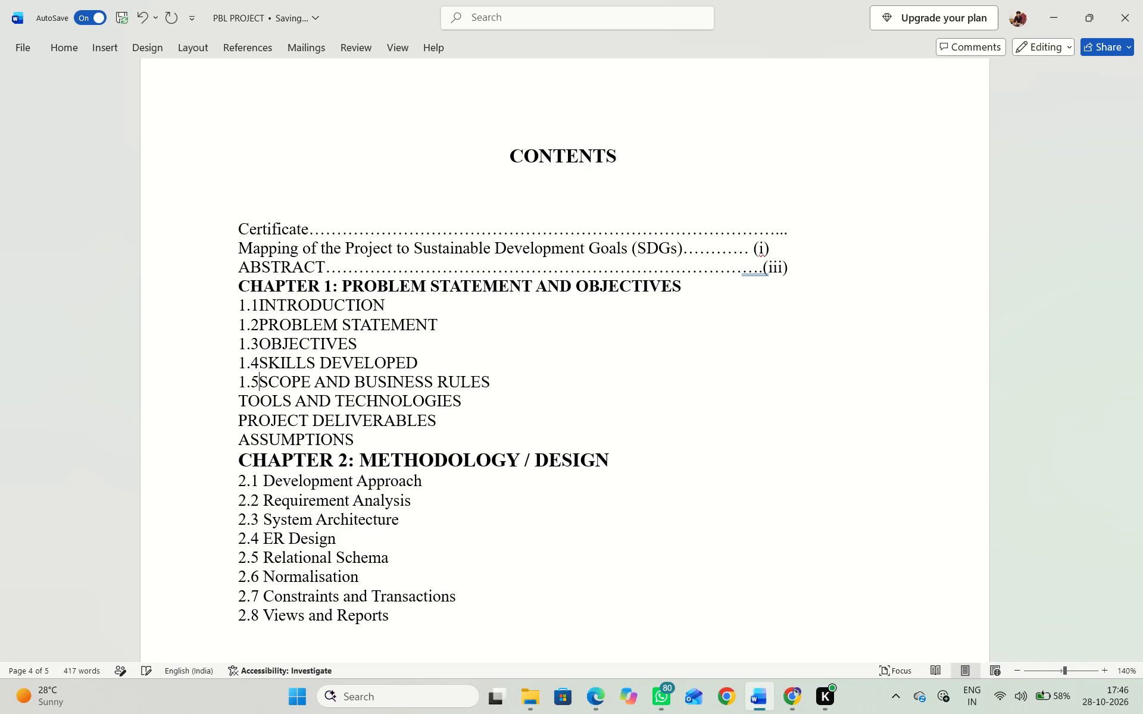
{"action": "left_click", "coordinate": [241, 400]}
{"action": "type", "text": "1.6"}
{"action": "left_click", "coordinate": [239, 416]}
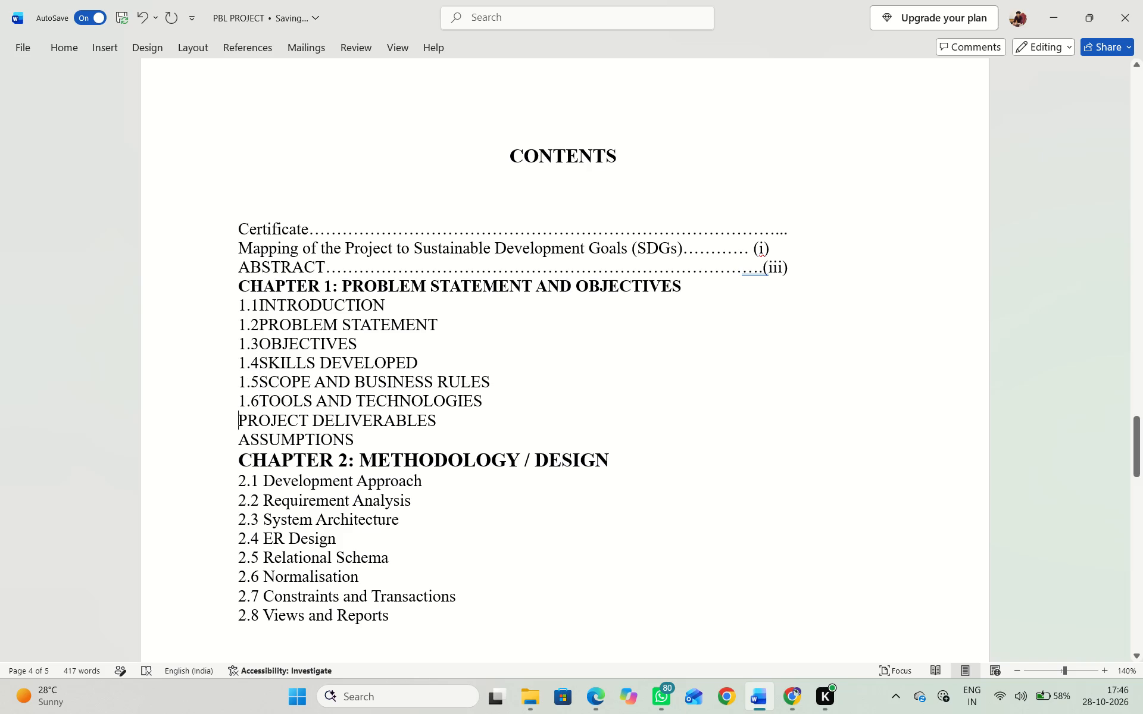
{"action": "type", "text": "1."}
{"action": "key", "text": "7"}
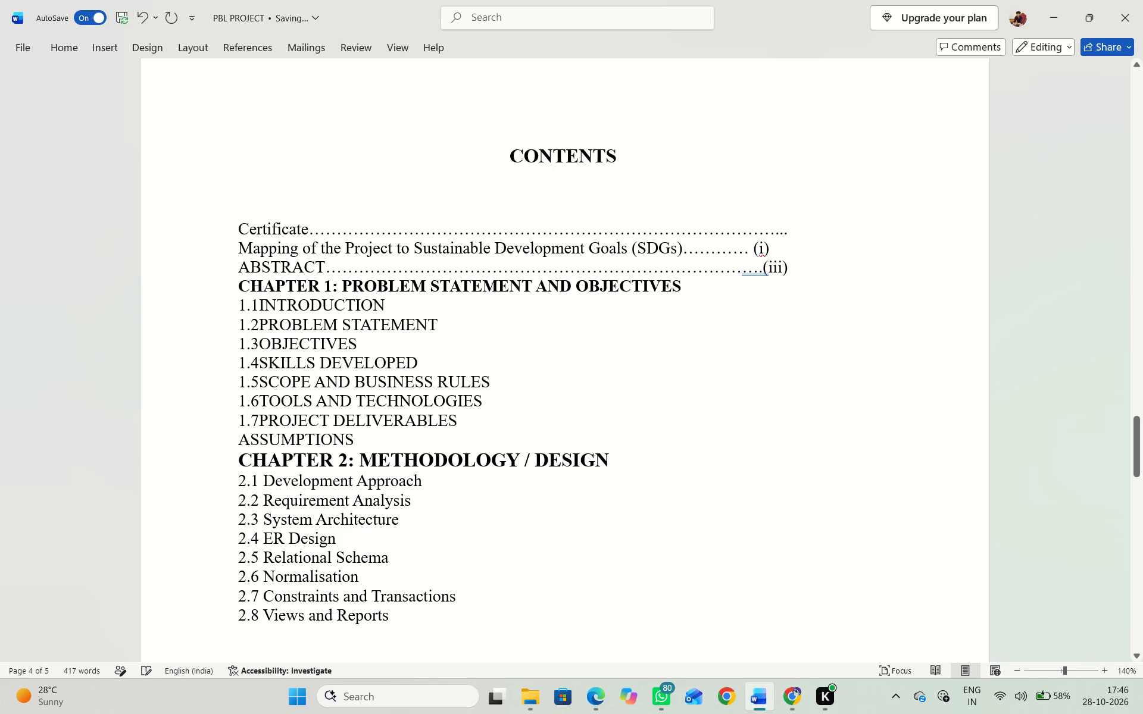
{"action": "left_click", "coordinate": [242, 437]}
{"action": "type", "text": "1."}
{"action": "key", "text": "8"}
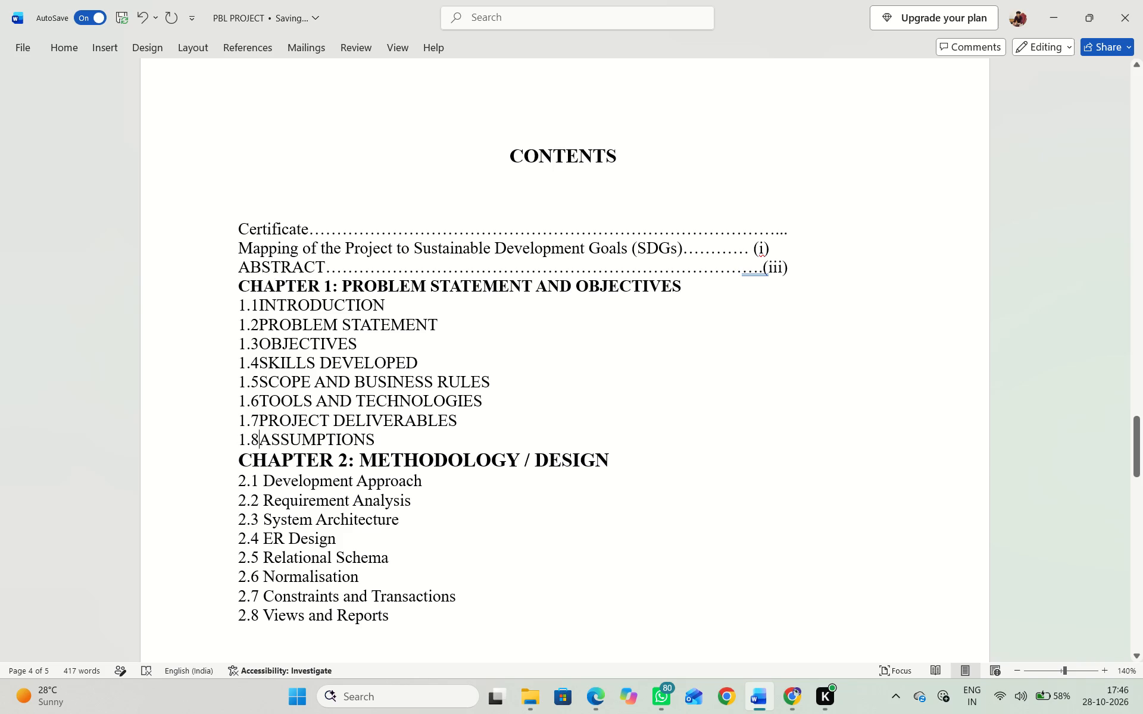
Insert a space between the section number and the title in each Chapter 1 contents entry, 1.1 through 1.8.
{"action": "left_click", "coordinate": [257, 305]}
{"action": "key", "text": "space"}
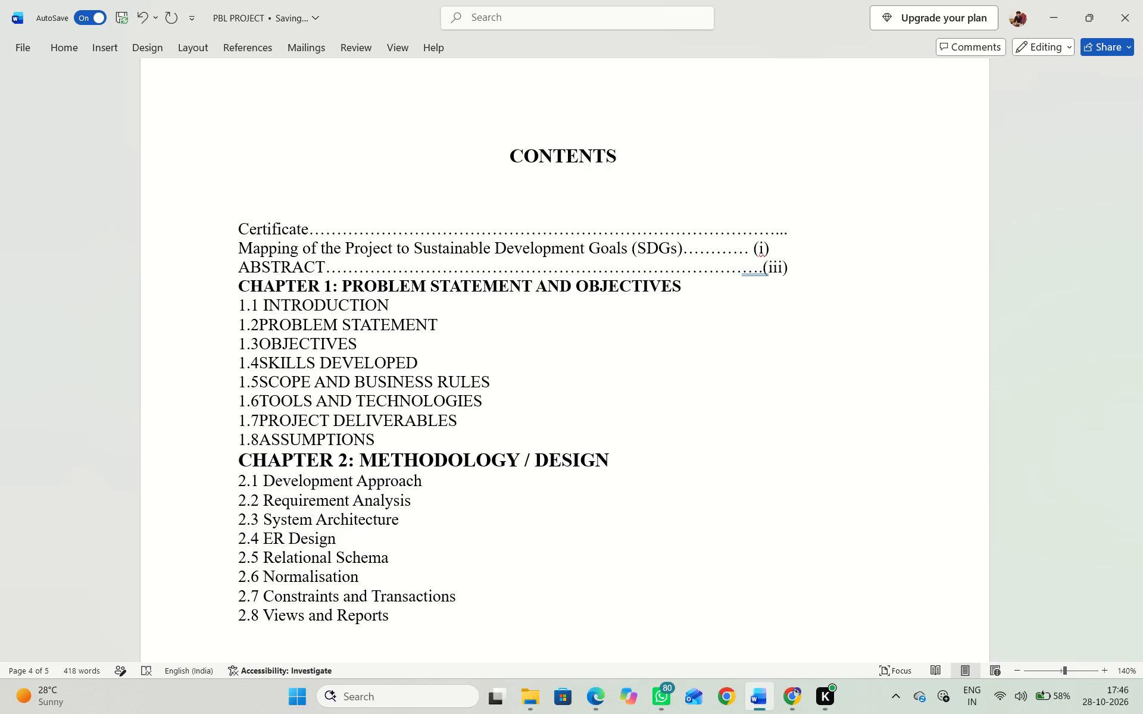
{"action": "key", "text": "Down"}
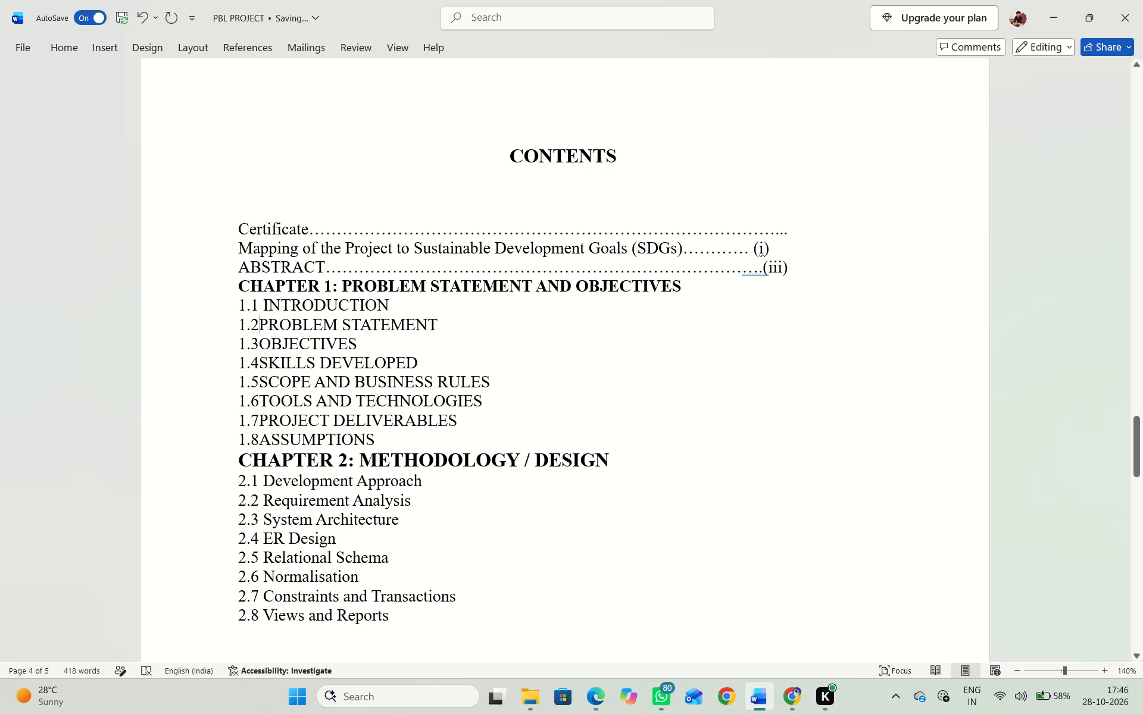
{"action": "key", "text": "space"}
{"action": "key", "text": "Down"}
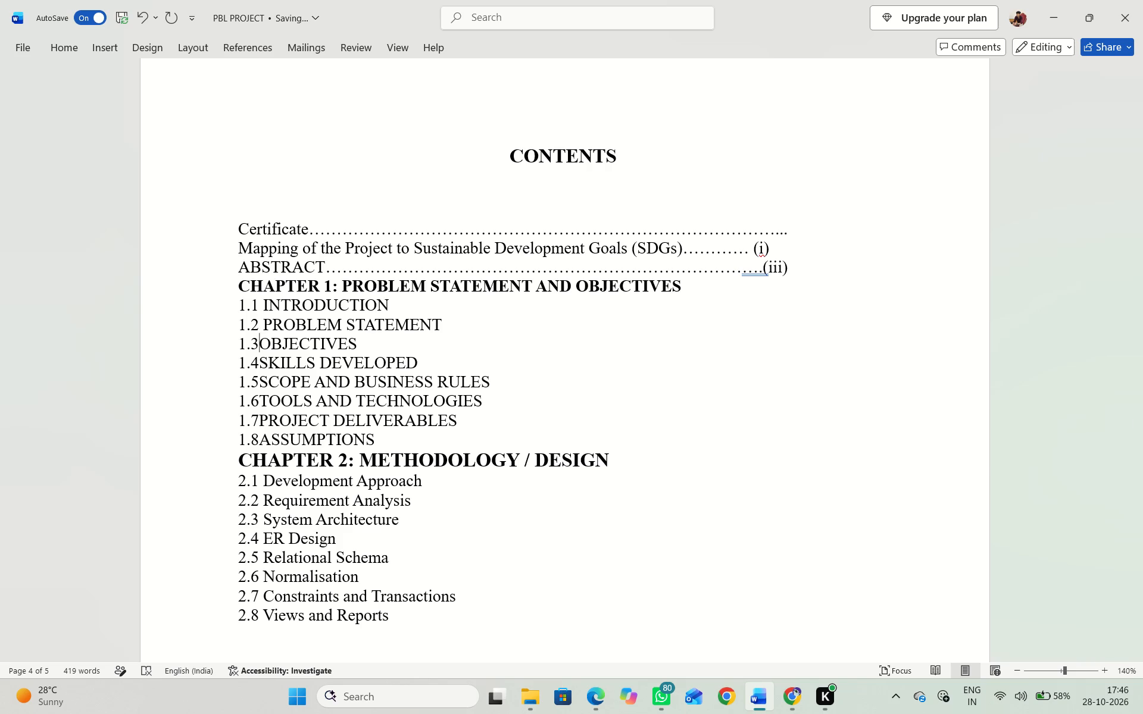
{"action": "key", "text": "space"}
{"action": "key", "text": "Down"}
{"action": "key", "text": "space"}
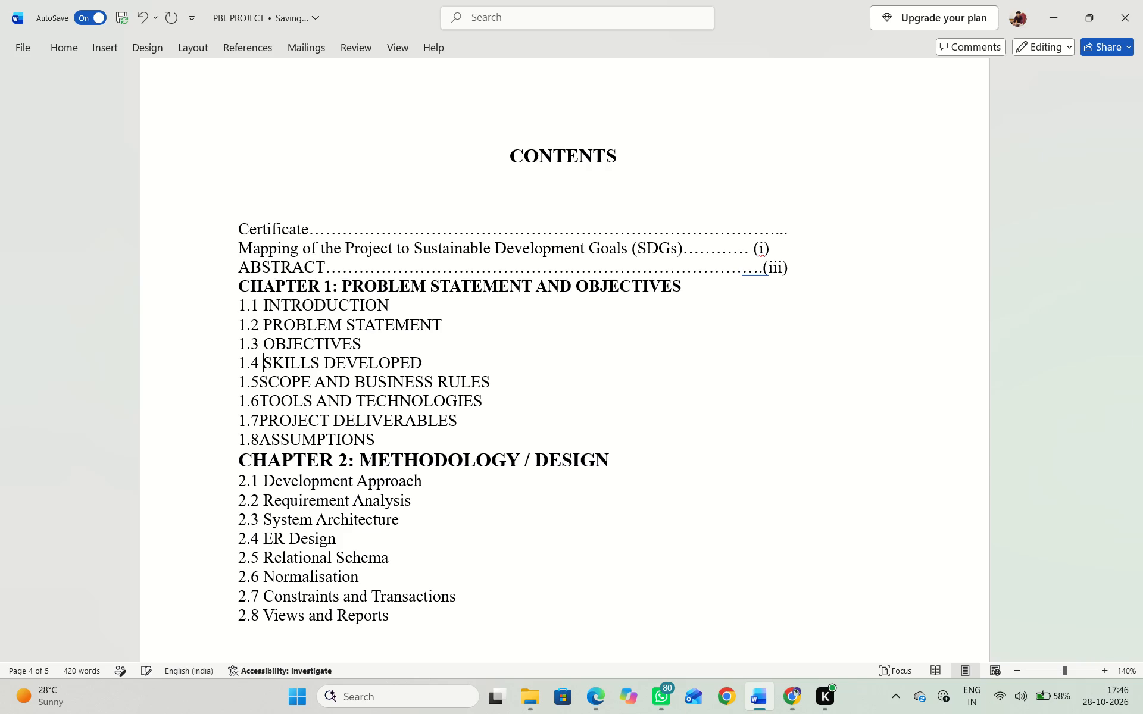
{"action": "key", "text": "Down"}
{"action": "key", "text": "space"}
{"action": "key", "text": "Down"}
{"action": "key", "text": "space"}
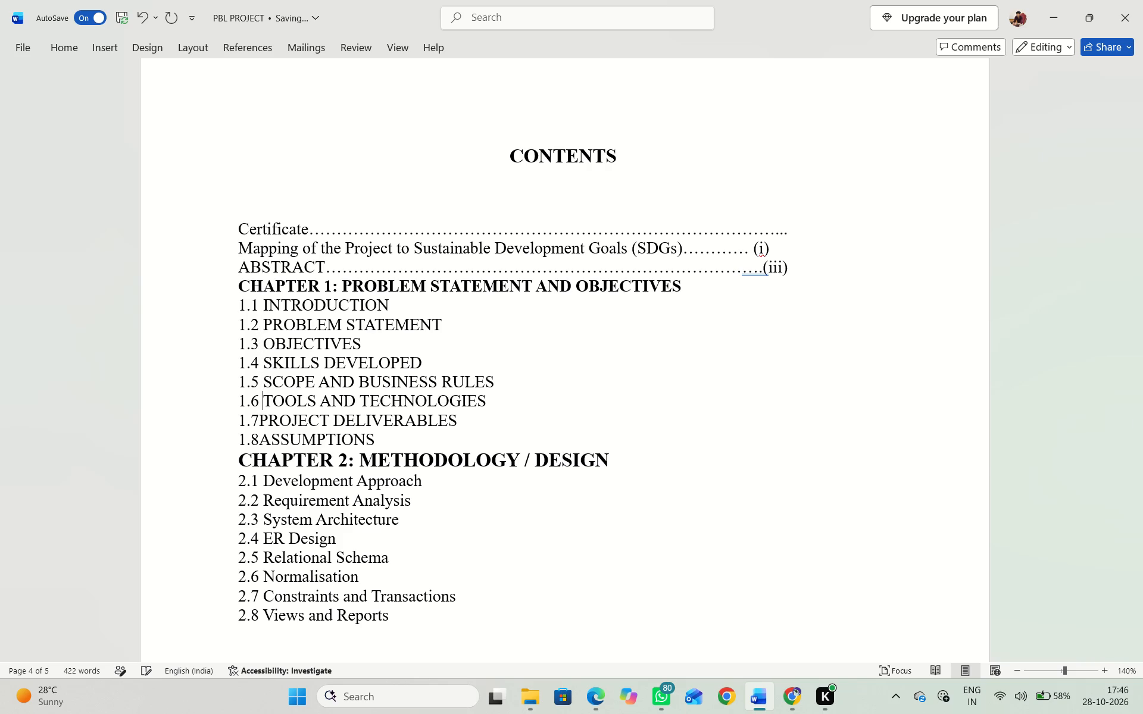
{"action": "key", "text": "Down"}
{"action": "key", "text": "space"}
{"action": "key", "text": "Down"}
{"action": "key", "text": "space"}
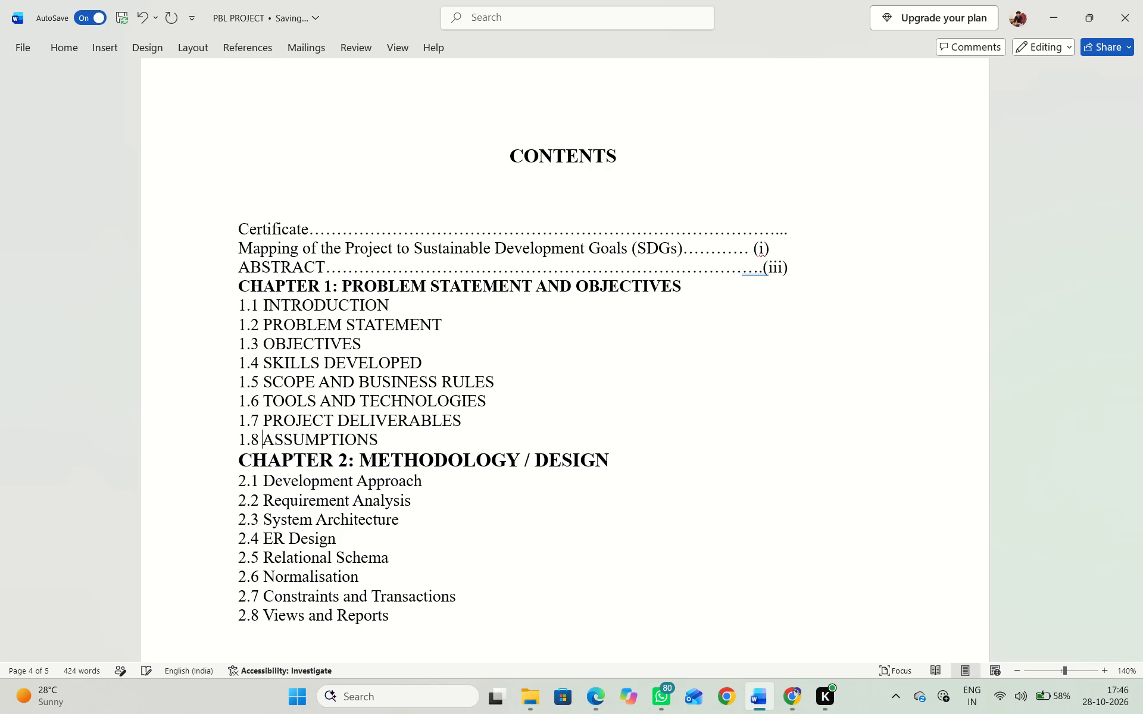
Set the font size of the Chapter 1 contents entries 1.1 through 1.8 to 14.
{"action": "left_click_drag", "start_coordinate": [238, 305], "coordinate": [379, 444]}
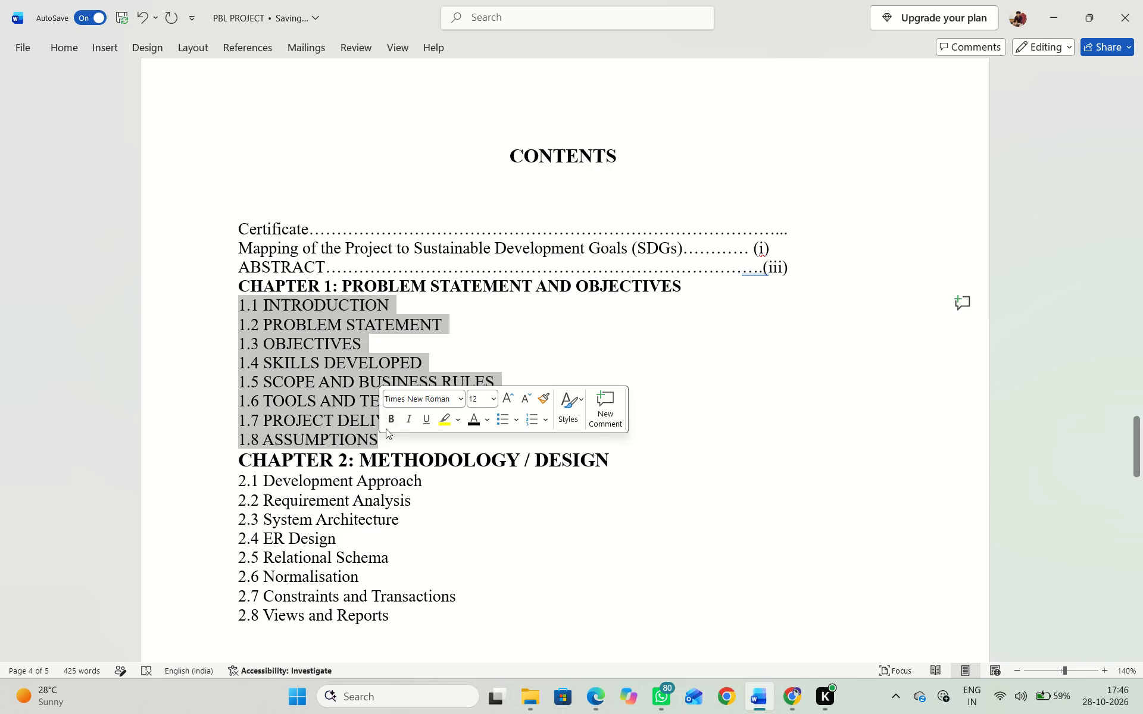
{"action": "left_click", "coordinate": [479, 397]}
{"action": "key", "text": "1"}
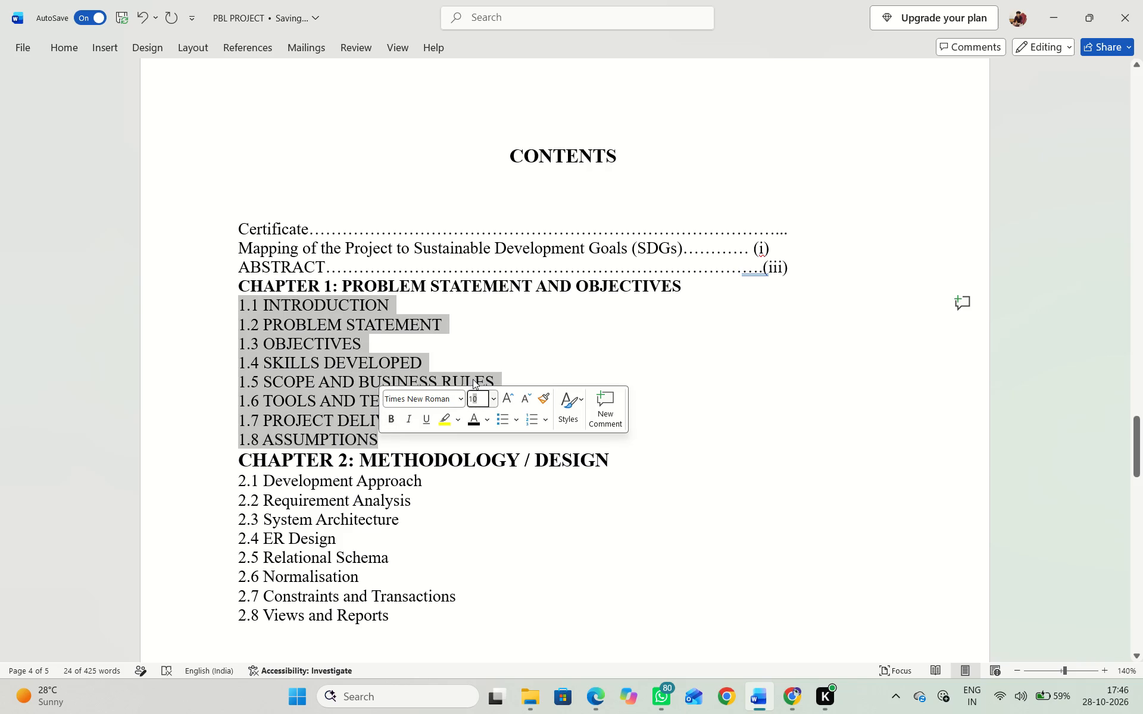
{"action": "key", "text": "4"}
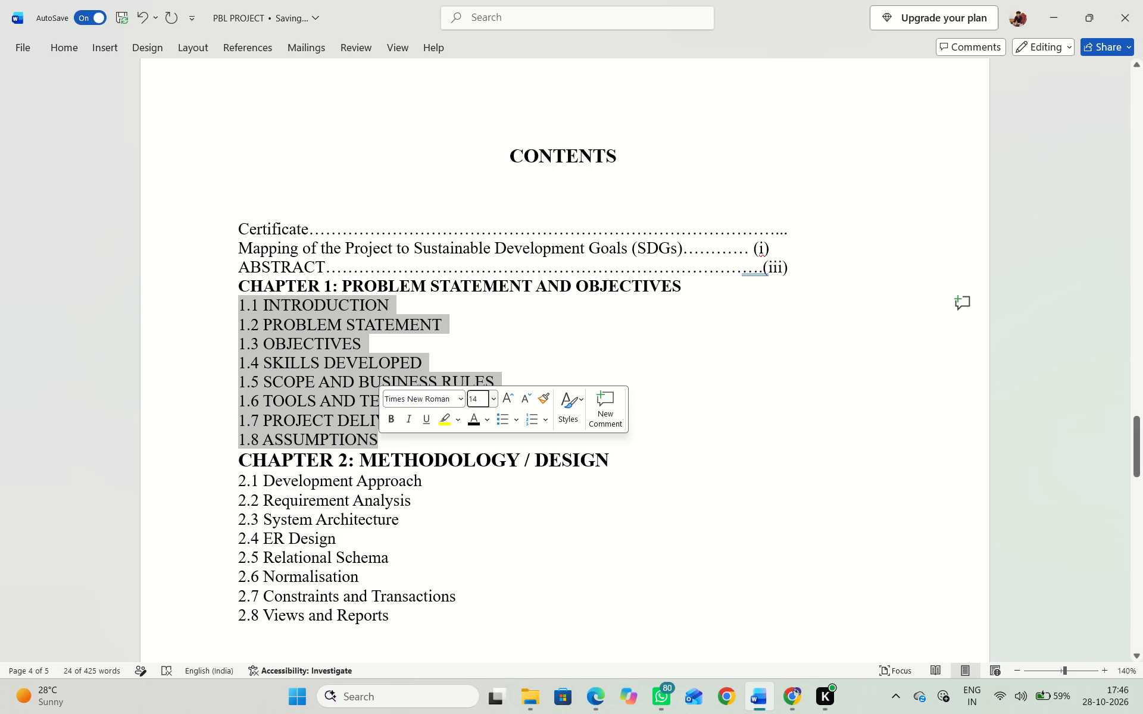
{"action": "left_click", "coordinate": [114, 408]}
Switch to Edge, examine the contents page layout in the final pbl dbms report PDF, and return to the Word report.
{"action": "scroll", "coordinate": [260, 386], "scroll_direction": "down", "scroll_amount": 2}
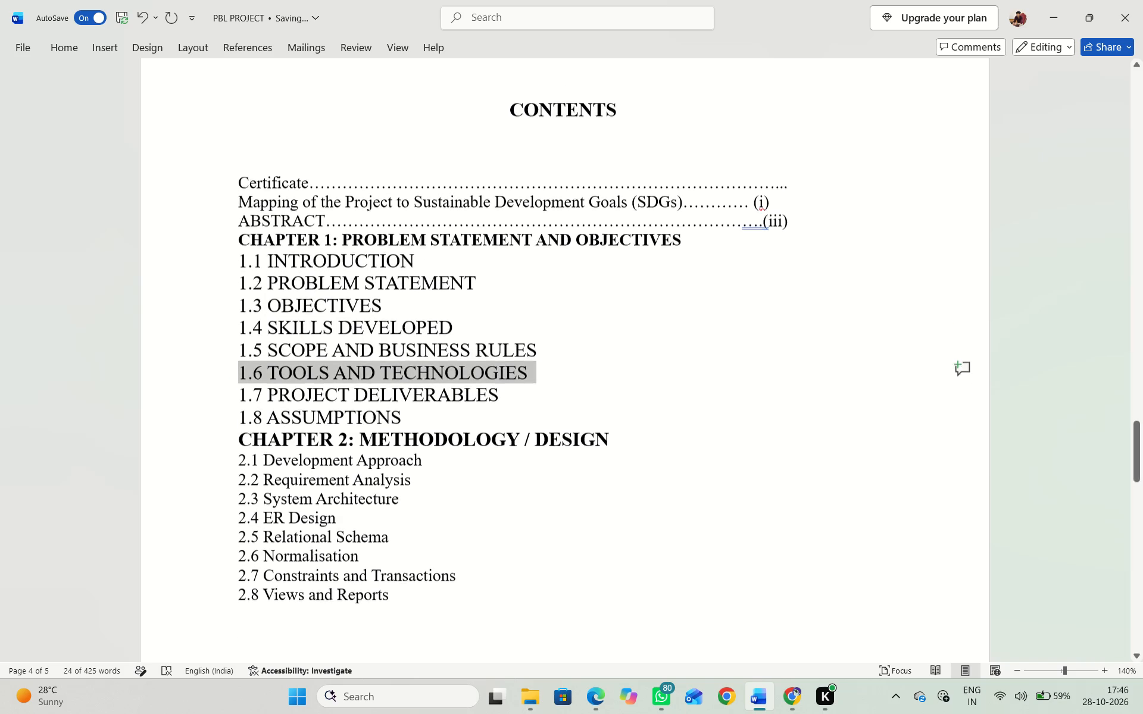
{"action": "scroll", "coordinate": [255, 386], "scroll_direction": "down", "scroll_amount": 1}
{"action": "scroll", "coordinate": [255, 386], "scroll_direction": "up", "scroll_amount": 5}
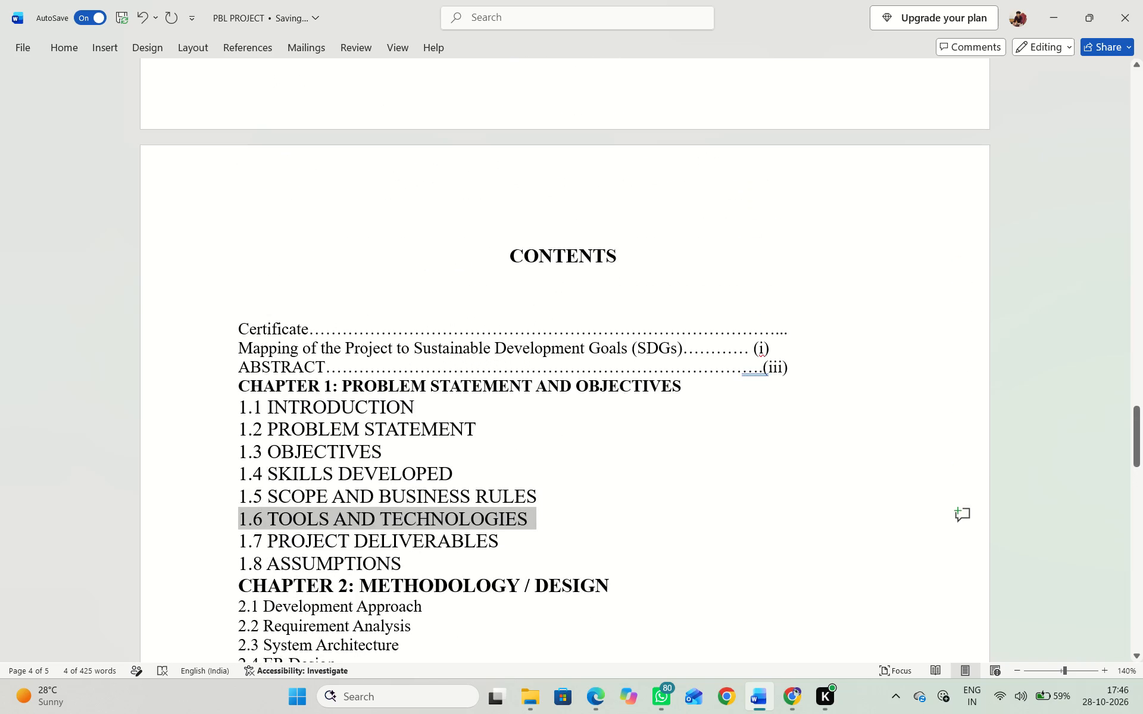
{"action": "scroll", "coordinate": [258, 382], "scroll_direction": "down", "scroll_amount": 4}
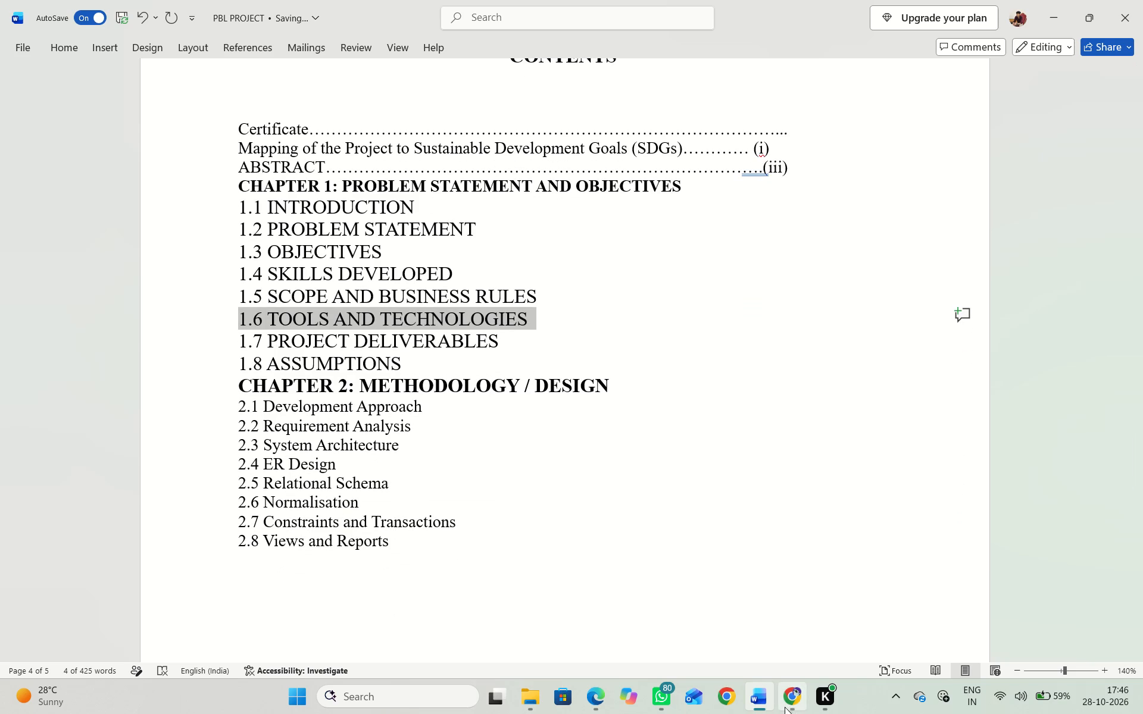
{"action": "left_click", "coordinate": [590, 702]}
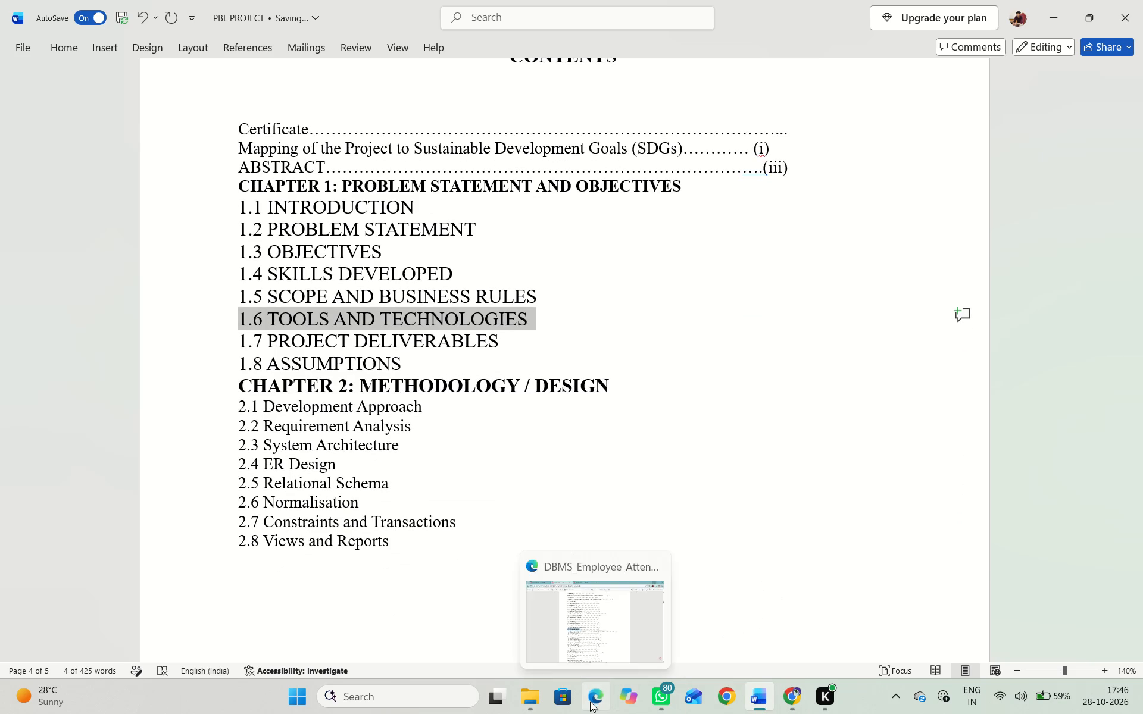
{"action": "left_click", "coordinate": [448, 33]}
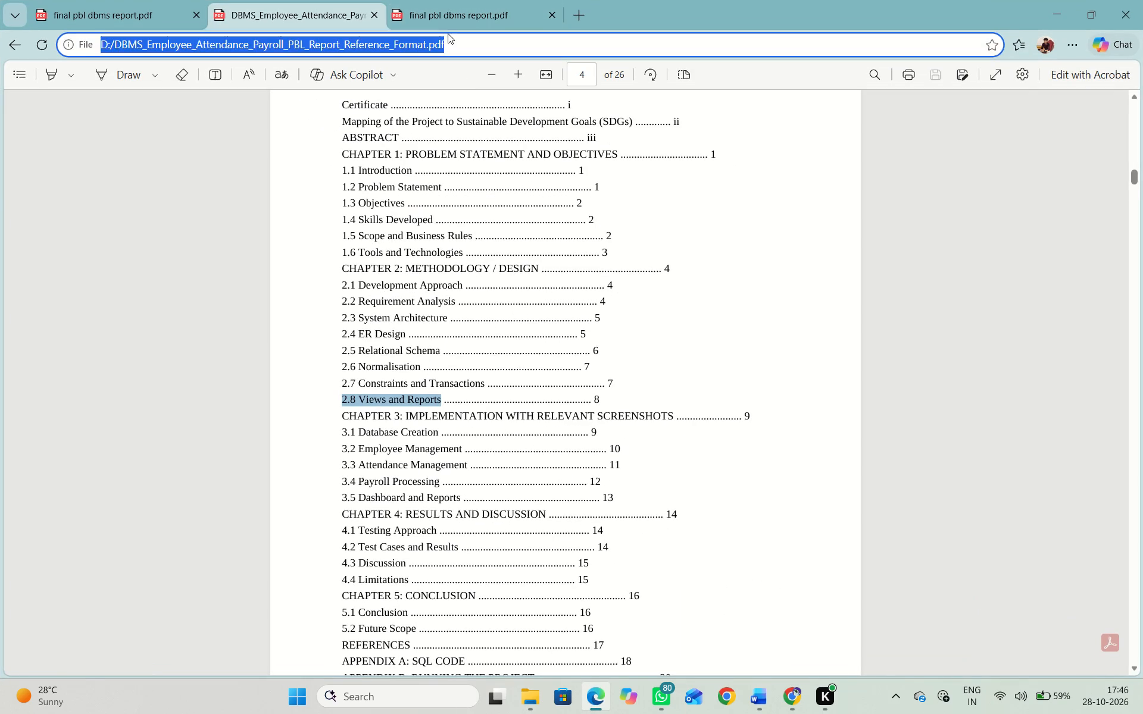
{"action": "left_click", "coordinate": [451, 18]}
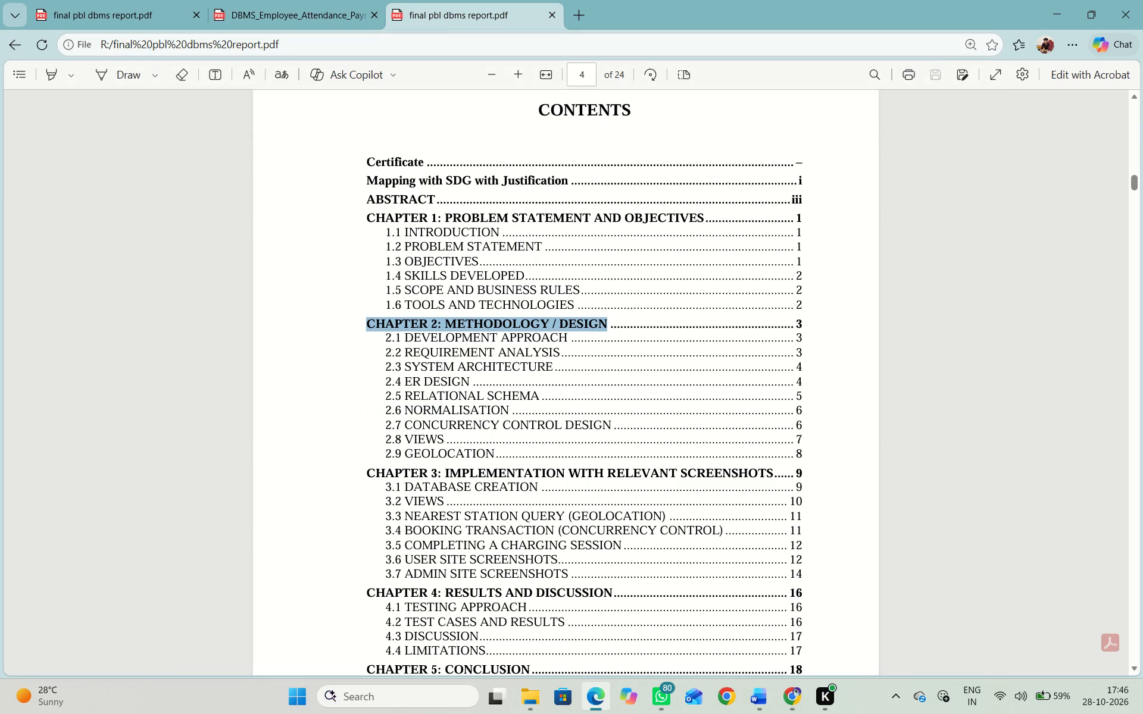
{"action": "left_click", "coordinate": [435, 229]}
{"action": "left_click_drag", "start_coordinate": [435, 229], "coordinate": [466, 237]}
{"action": "left_click", "coordinate": [488, 235]}
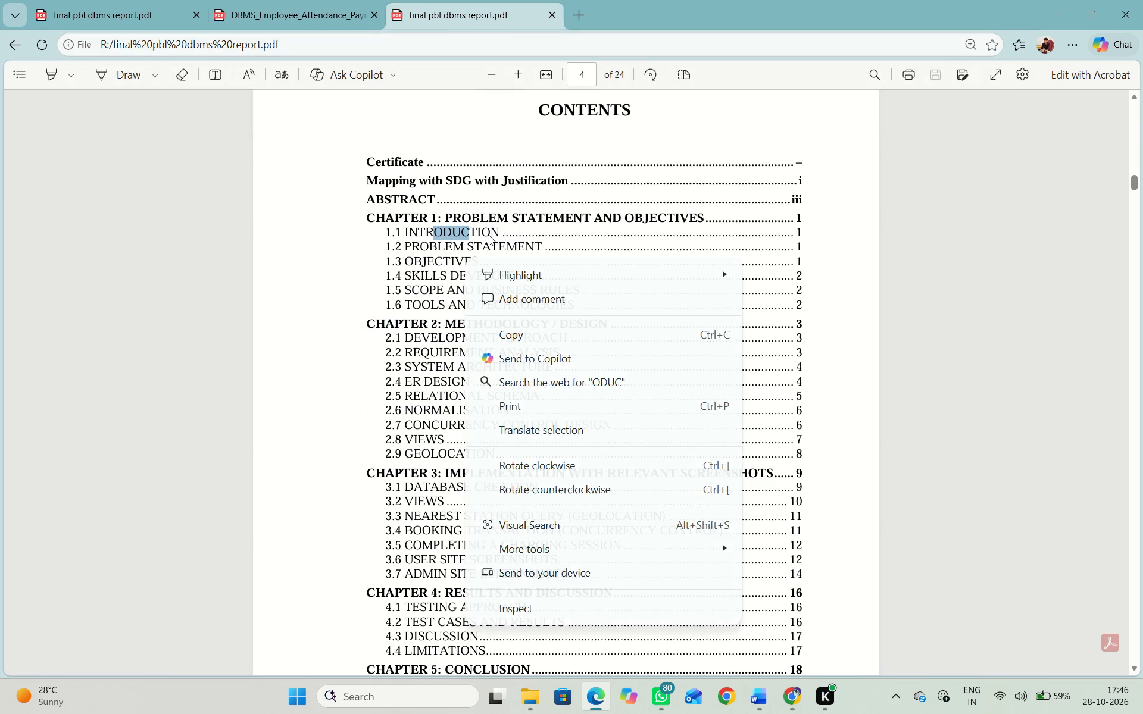
{"action": "left_click", "coordinate": [488, 235]}
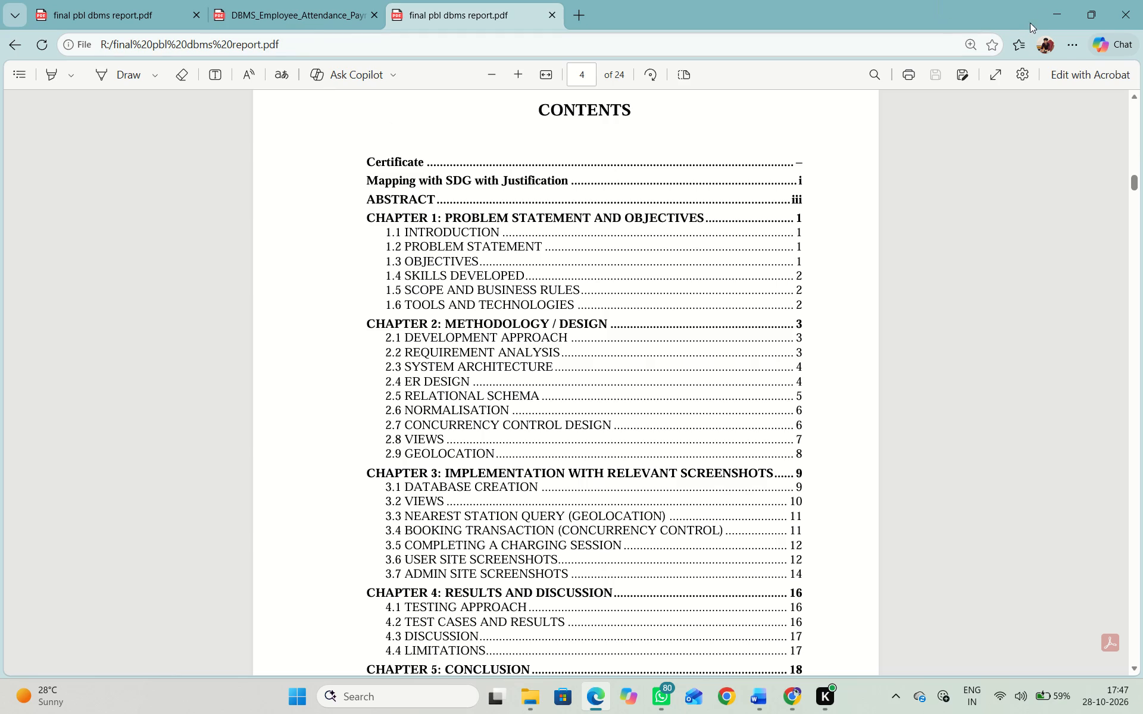
{"action": "left_click", "coordinate": [1053, 11]}
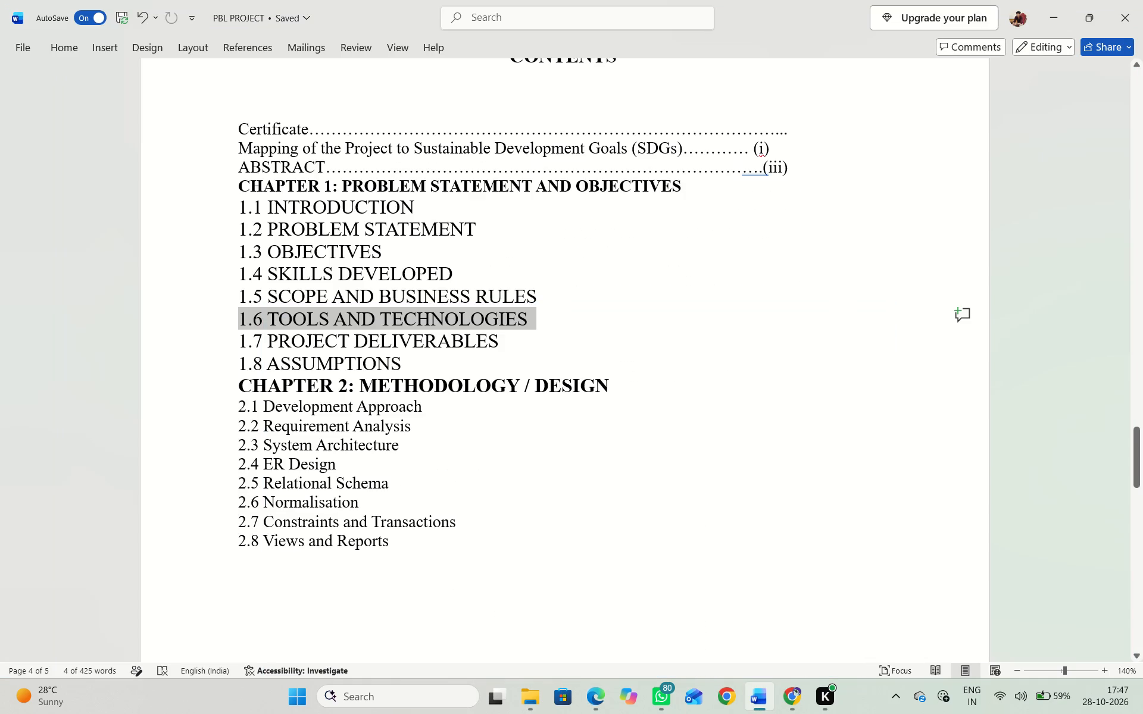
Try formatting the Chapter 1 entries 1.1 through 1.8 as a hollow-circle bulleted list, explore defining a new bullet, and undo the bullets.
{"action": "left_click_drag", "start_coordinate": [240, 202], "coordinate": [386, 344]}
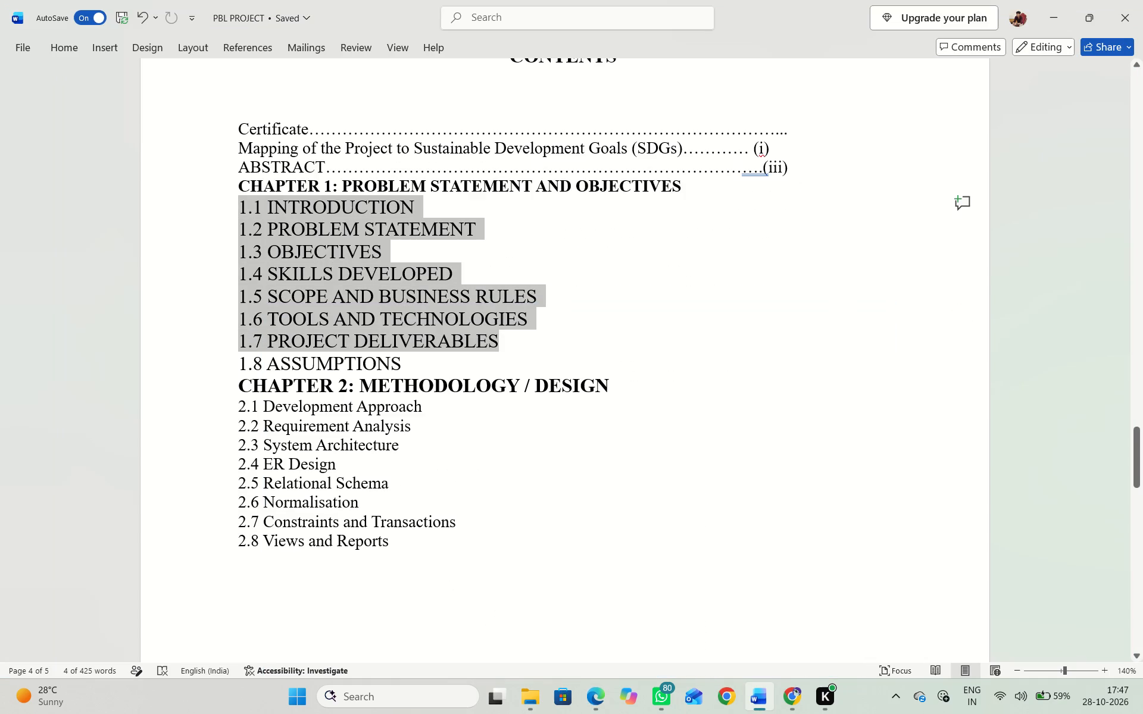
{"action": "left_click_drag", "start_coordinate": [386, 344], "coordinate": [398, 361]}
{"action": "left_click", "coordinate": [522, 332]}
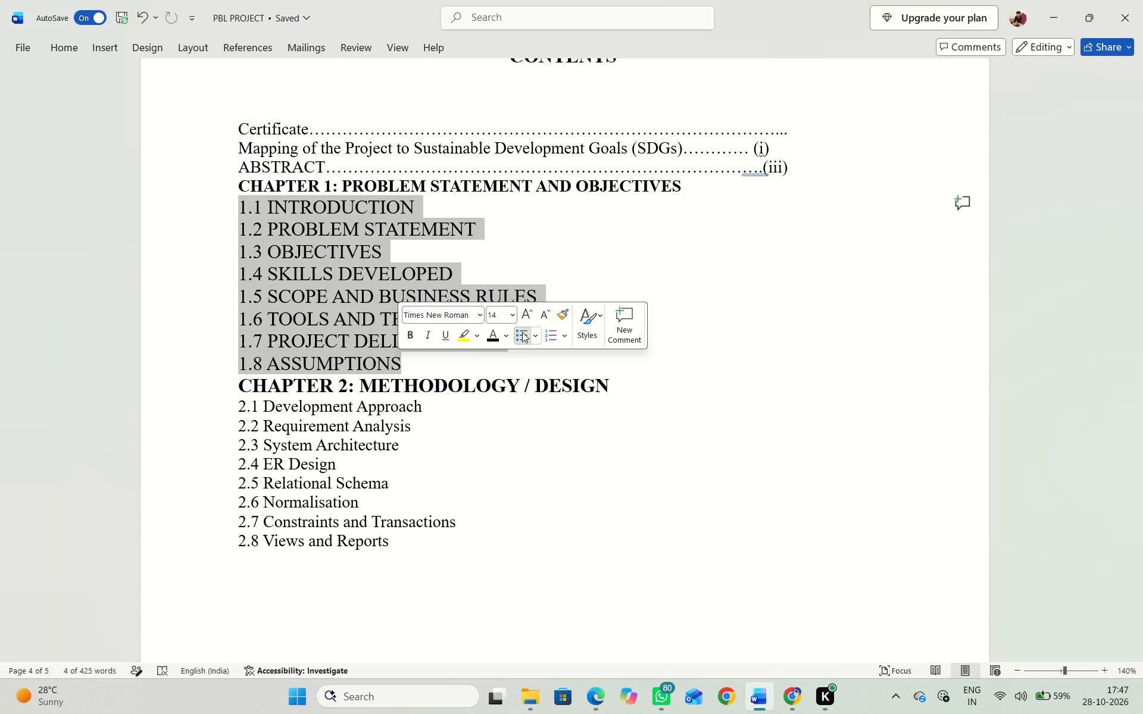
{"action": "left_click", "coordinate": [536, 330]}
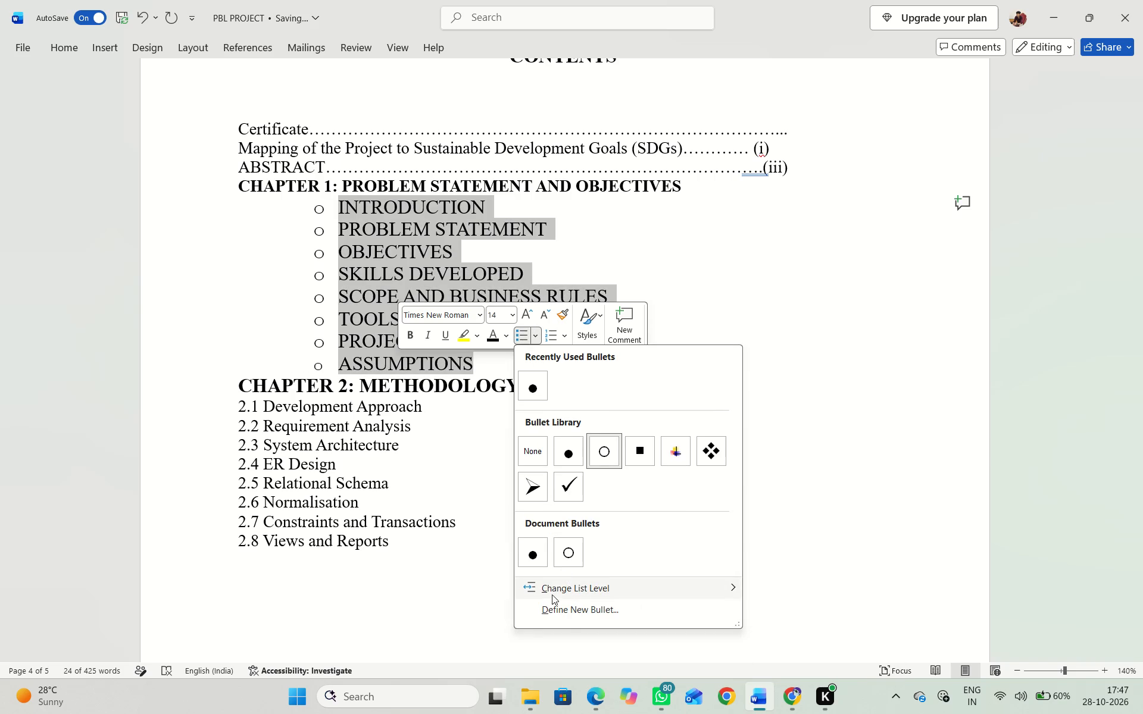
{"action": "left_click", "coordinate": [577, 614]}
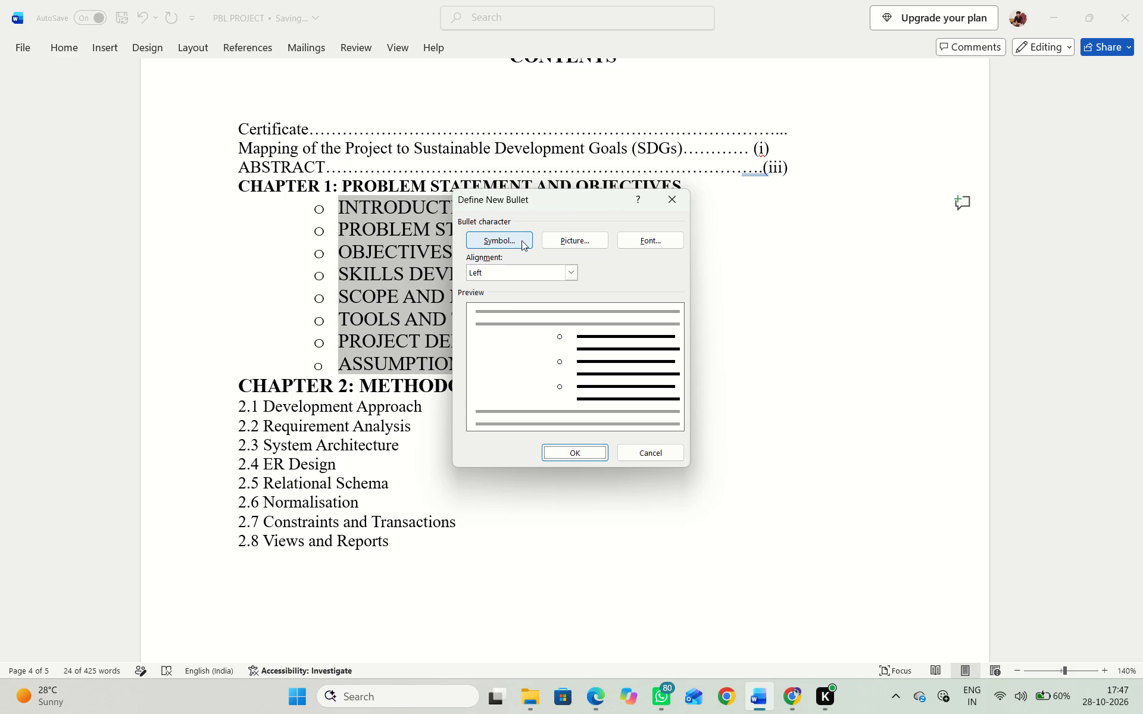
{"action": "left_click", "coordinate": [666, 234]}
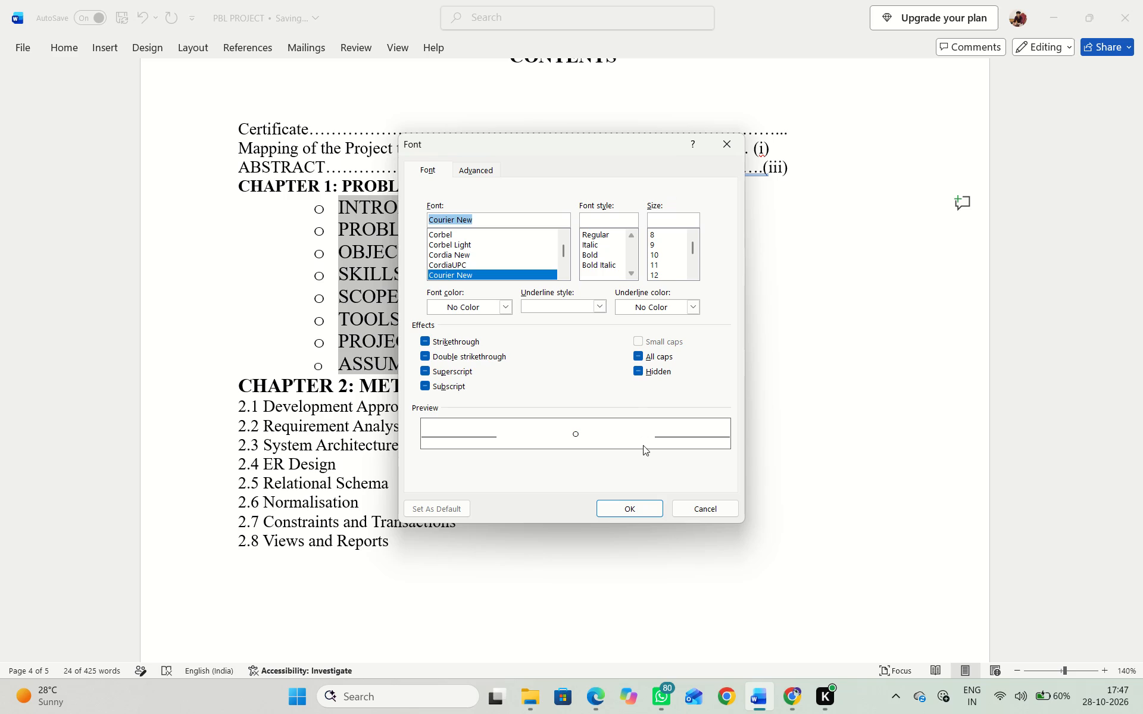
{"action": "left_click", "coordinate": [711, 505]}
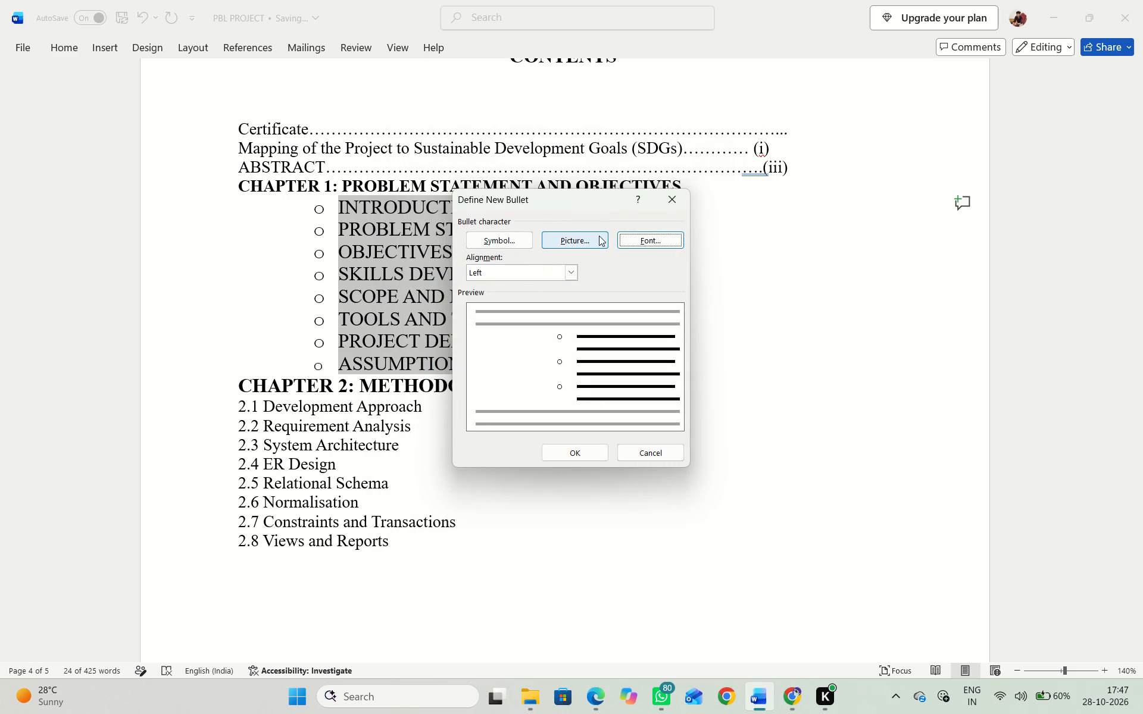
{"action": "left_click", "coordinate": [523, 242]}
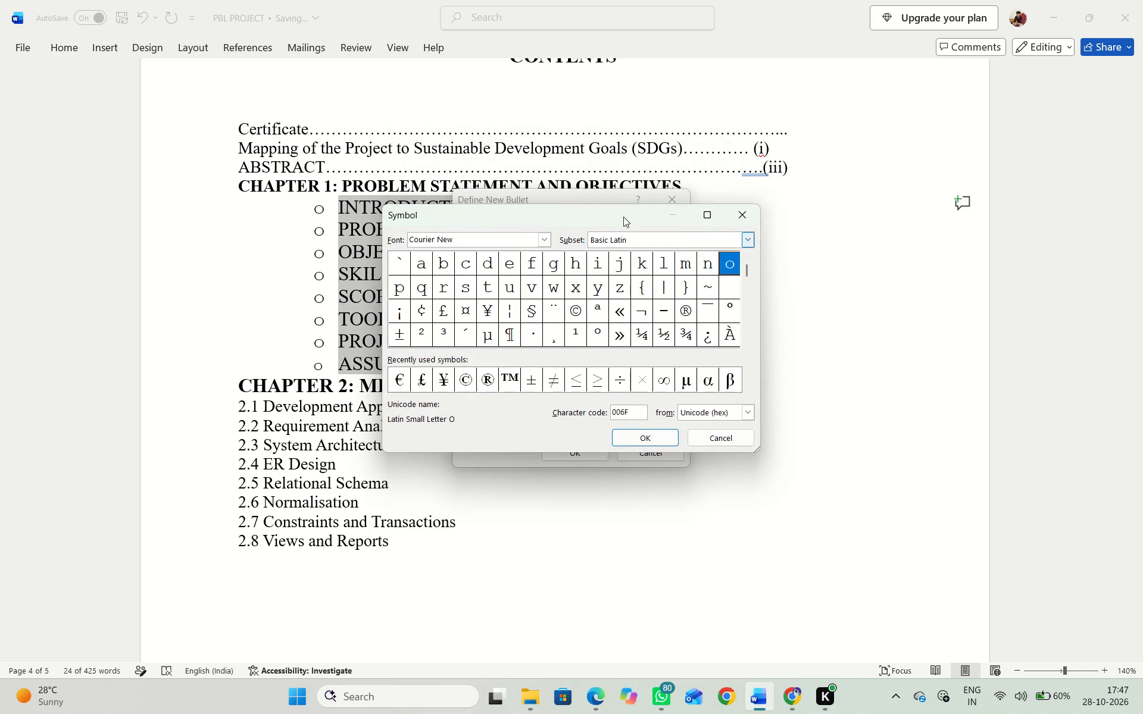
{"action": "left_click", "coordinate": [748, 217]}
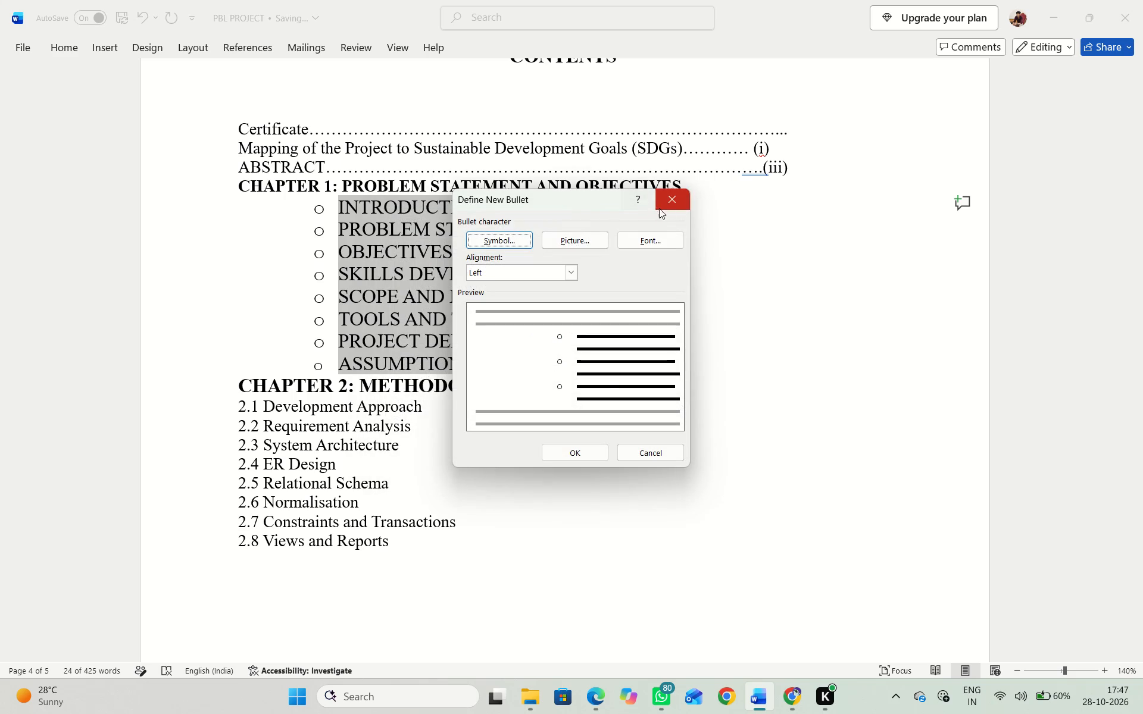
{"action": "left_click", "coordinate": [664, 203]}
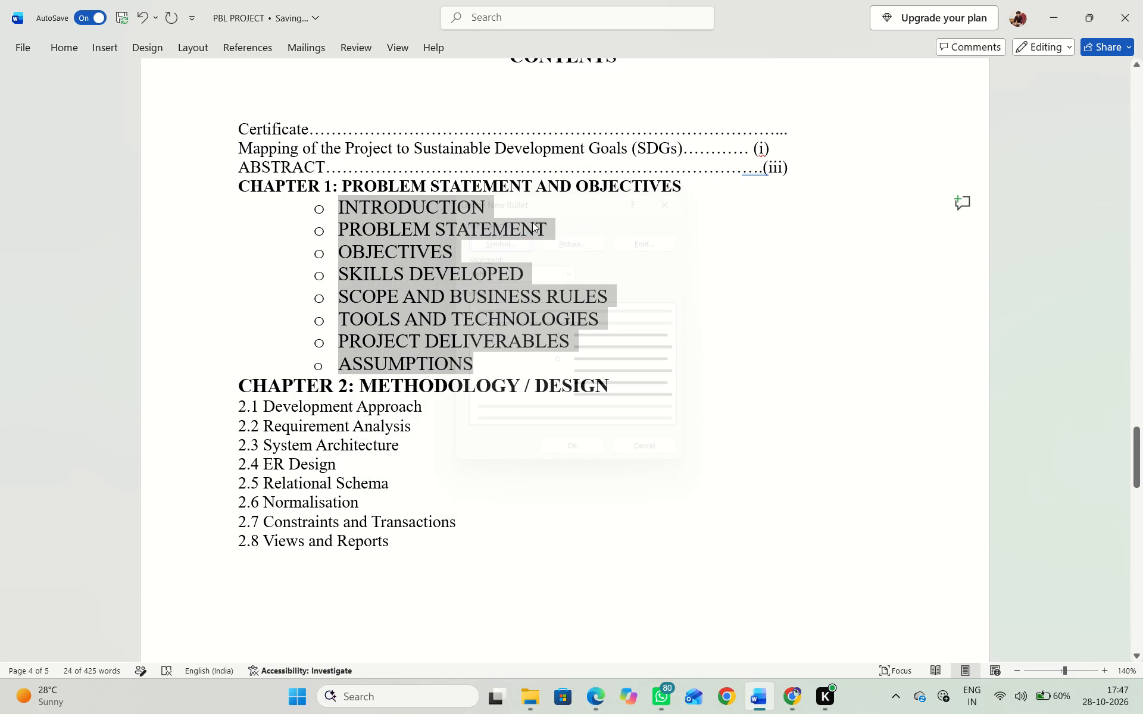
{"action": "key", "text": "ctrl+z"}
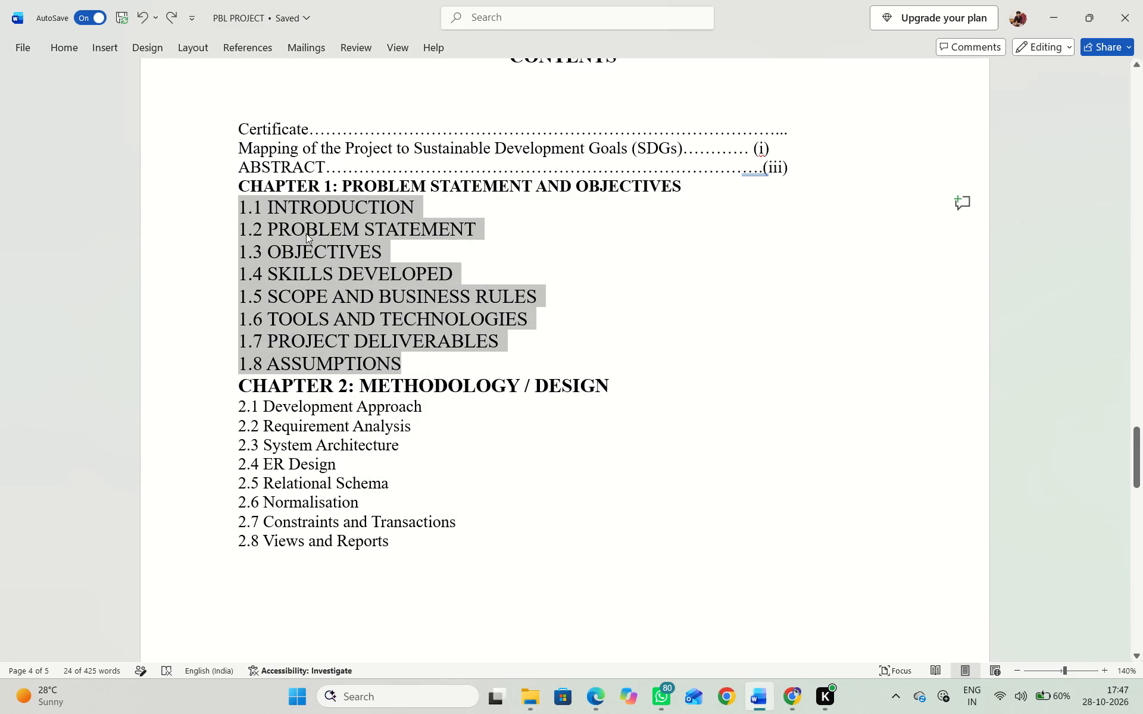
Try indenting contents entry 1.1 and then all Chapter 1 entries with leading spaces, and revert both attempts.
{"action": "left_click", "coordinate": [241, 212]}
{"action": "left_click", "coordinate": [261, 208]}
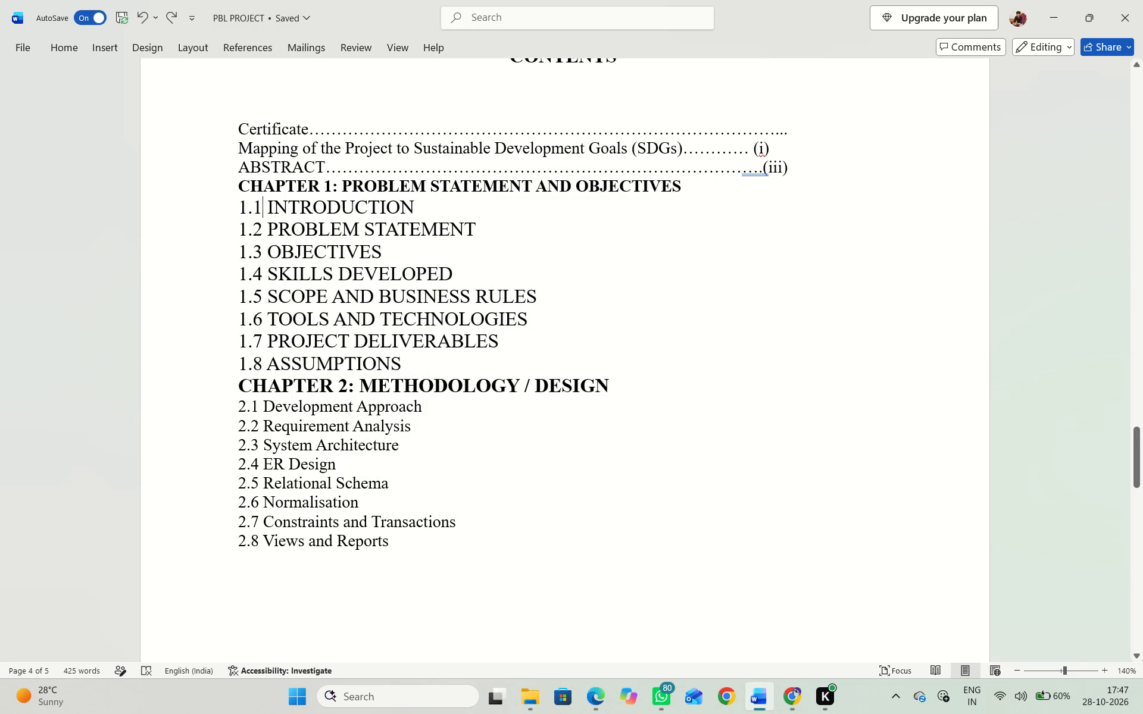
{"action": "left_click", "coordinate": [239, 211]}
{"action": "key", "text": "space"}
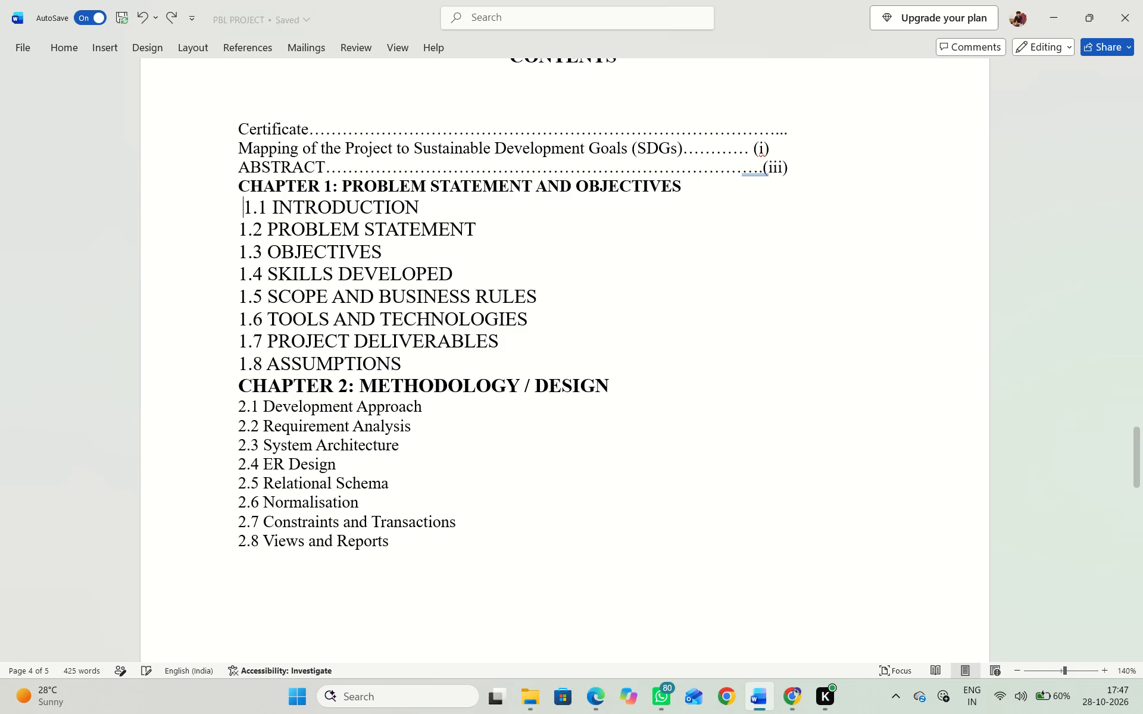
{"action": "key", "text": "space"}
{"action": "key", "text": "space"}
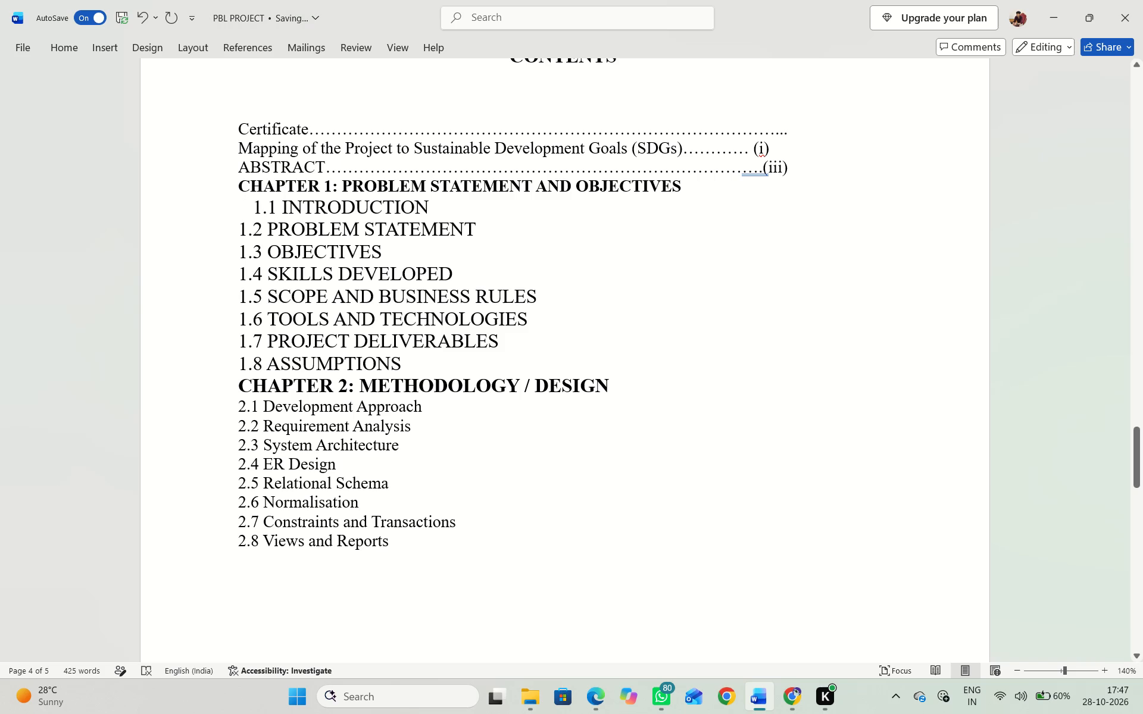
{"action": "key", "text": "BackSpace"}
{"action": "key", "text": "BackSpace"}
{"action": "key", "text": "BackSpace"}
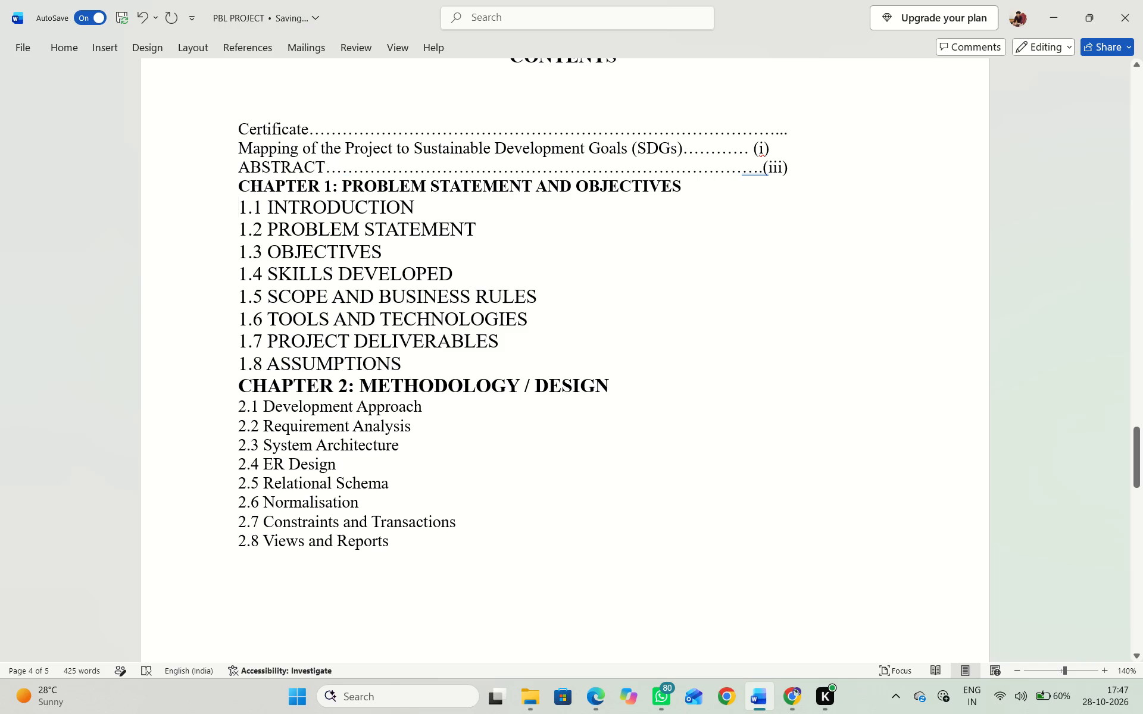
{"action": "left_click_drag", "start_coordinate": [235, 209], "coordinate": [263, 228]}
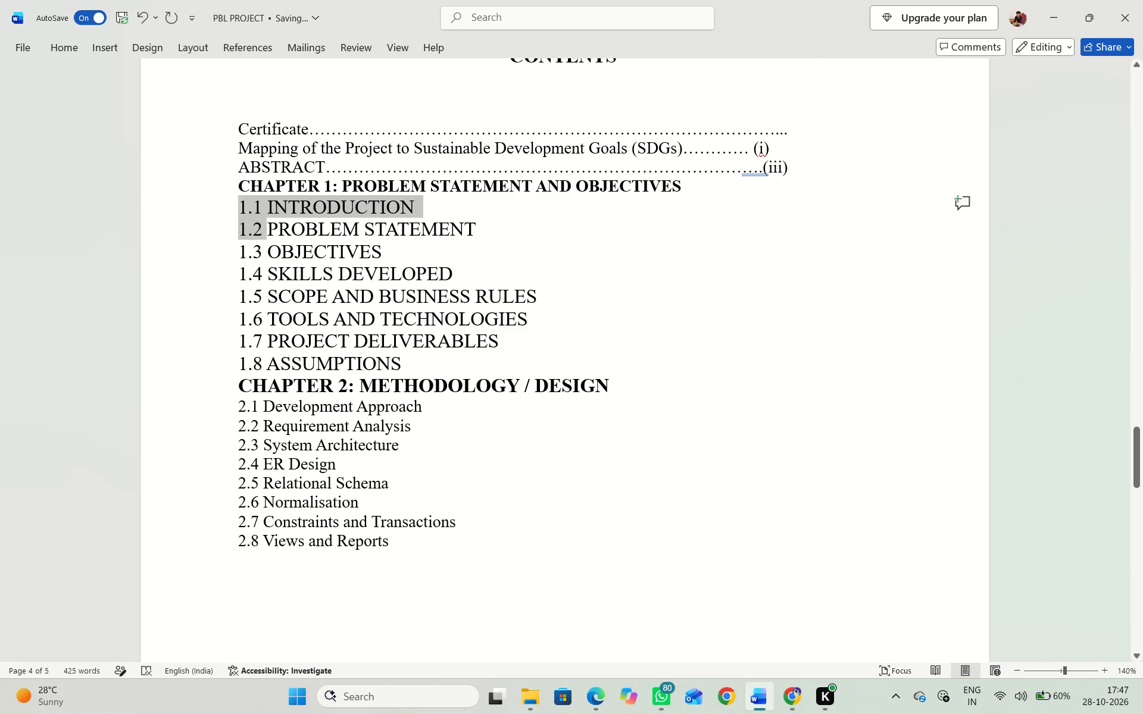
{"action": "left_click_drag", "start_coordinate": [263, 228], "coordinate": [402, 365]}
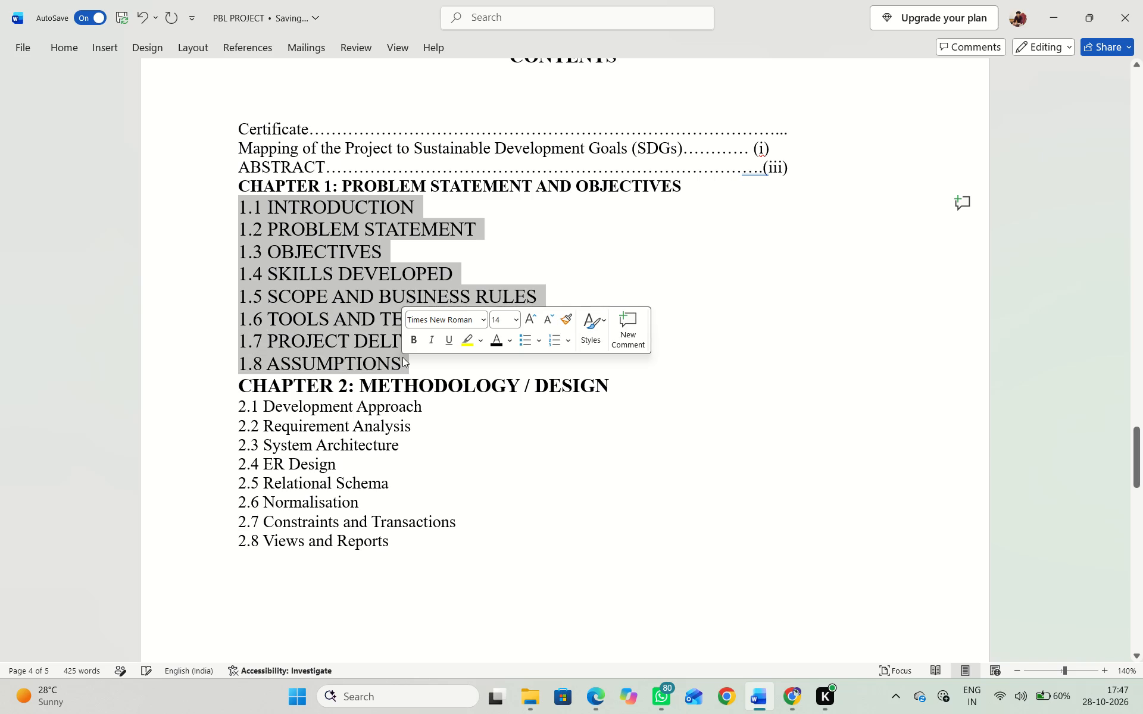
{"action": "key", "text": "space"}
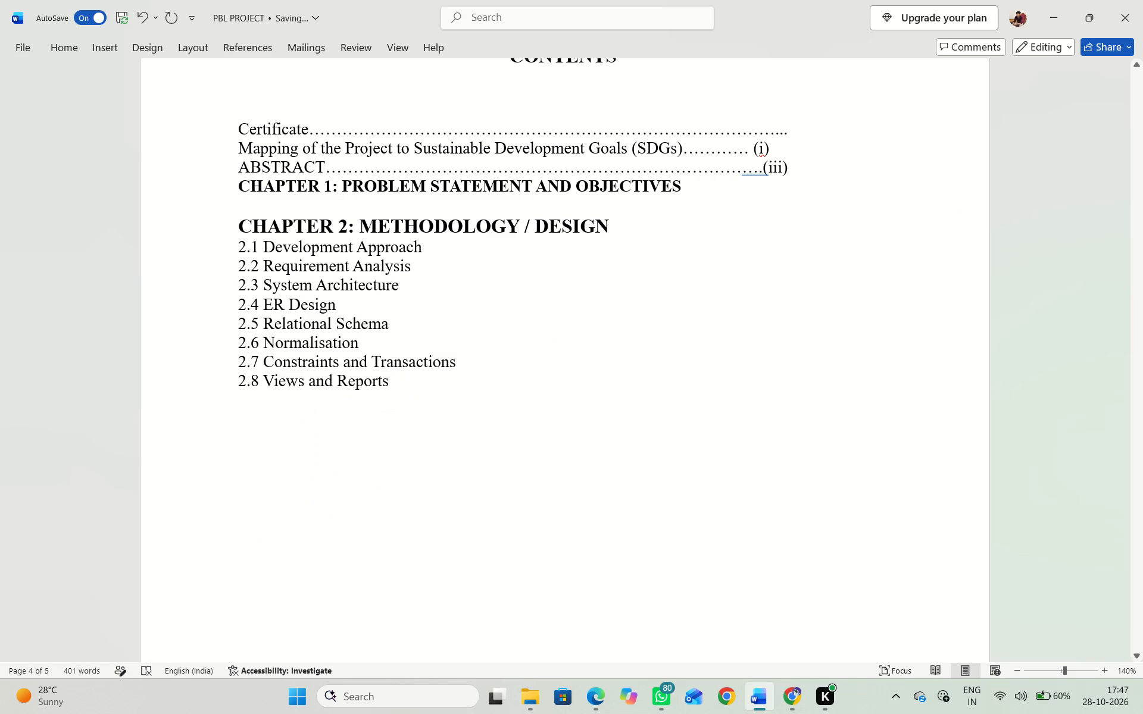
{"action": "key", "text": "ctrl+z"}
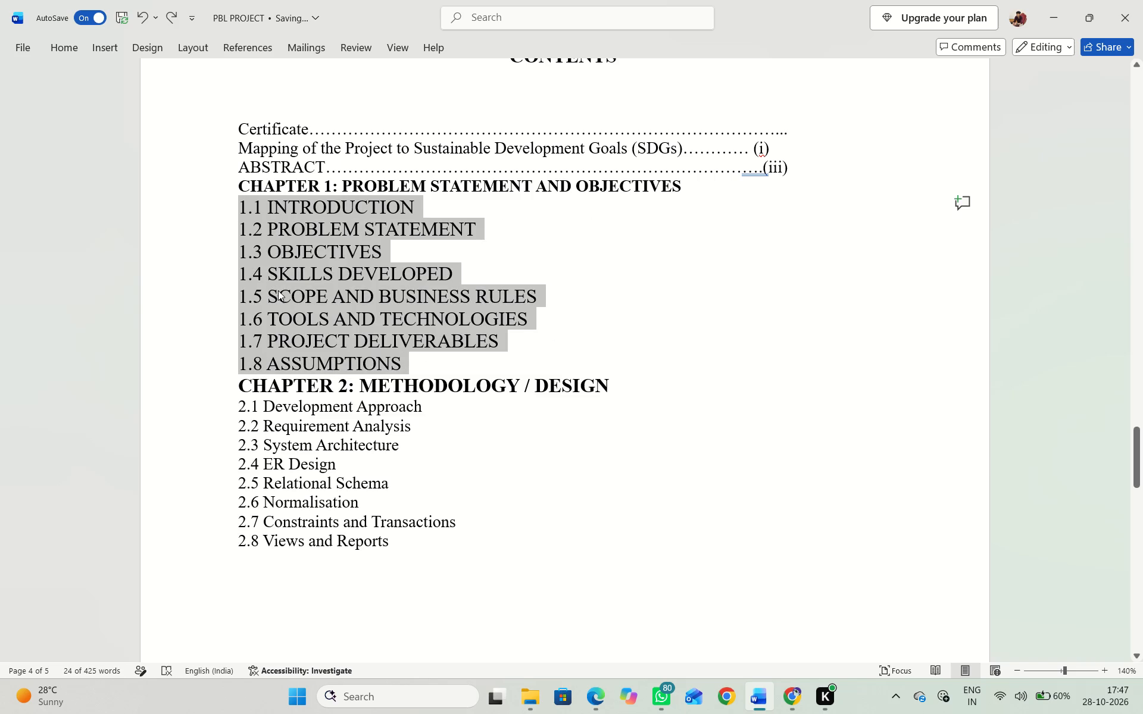
Indent the Chapter 1 contents entries 1.1 through 1.3 with four leading spaces each.
{"action": "left_click", "coordinate": [236, 205]}
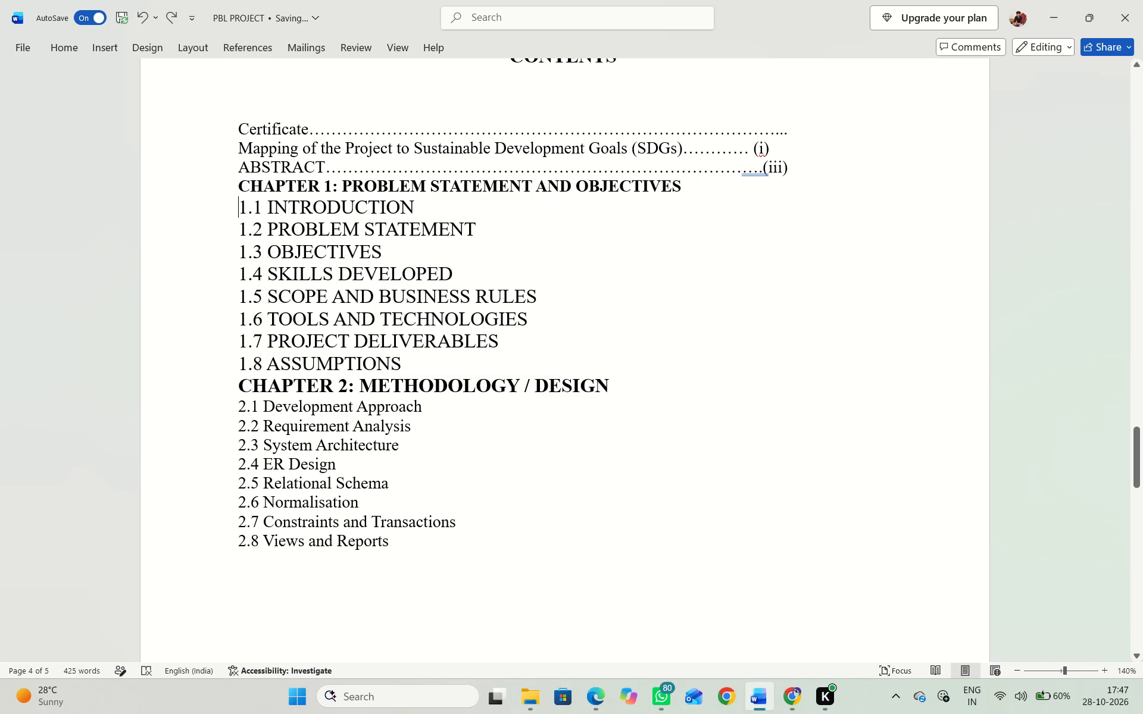
{"action": "key", "text": "space"}
{"action": "key", "text": "space"}
{"action": "key", "text": "space"}
{"action": "key", "text": "space"}
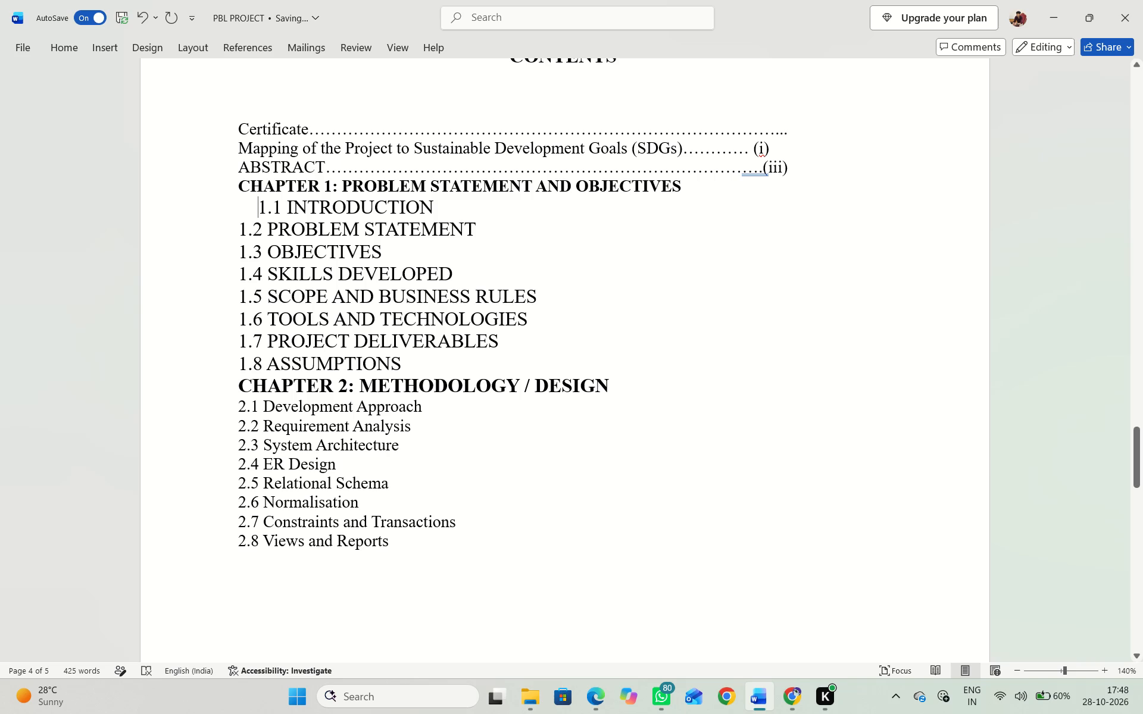
{"action": "left_click", "coordinate": [236, 229]}
{"action": "key", "text": "space"}
{"action": "key", "text": "space"}
{"action": "key", "text": "space"}
{"action": "key", "text": "space"}
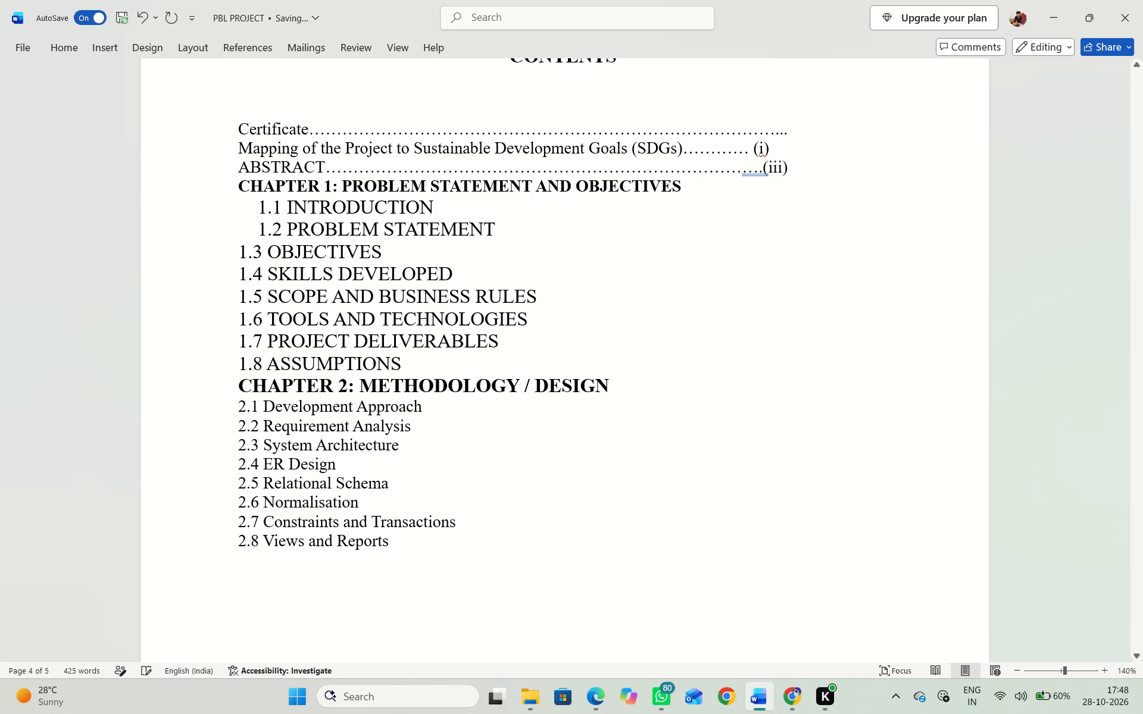
{"action": "left_click", "coordinate": [238, 253]}
{"action": "key", "text": "space"}
{"action": "key", "text": "space"}
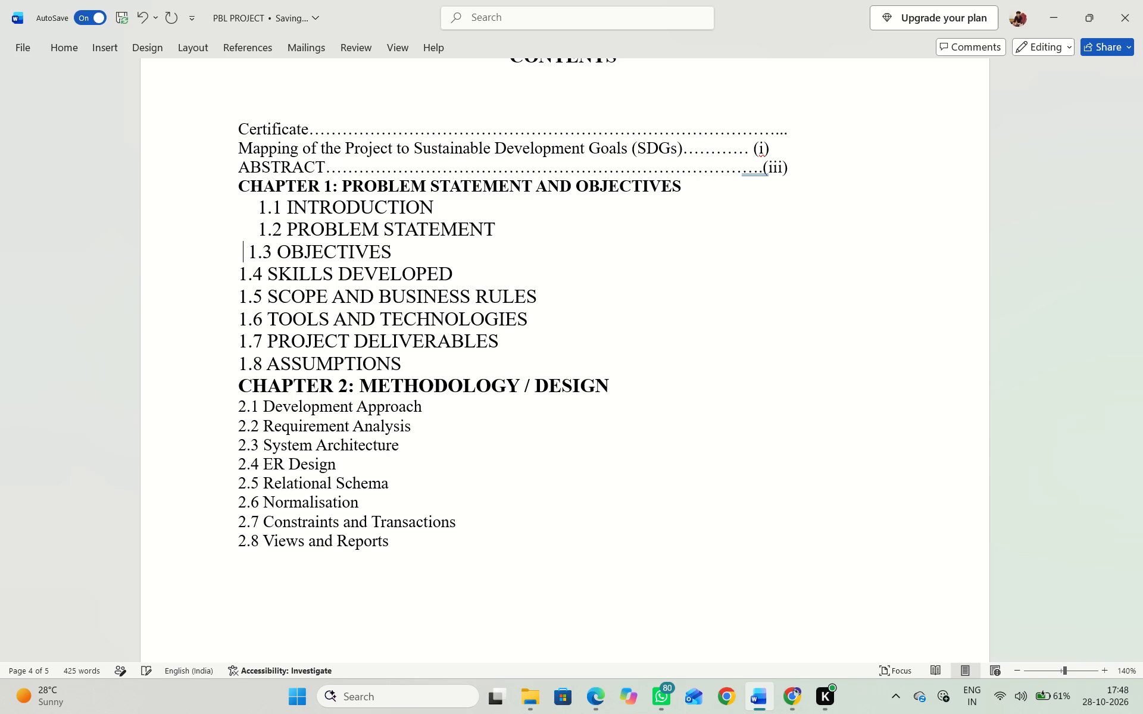
{"action": "key", "text": "space"}
{"action": "key", "text": "space"}
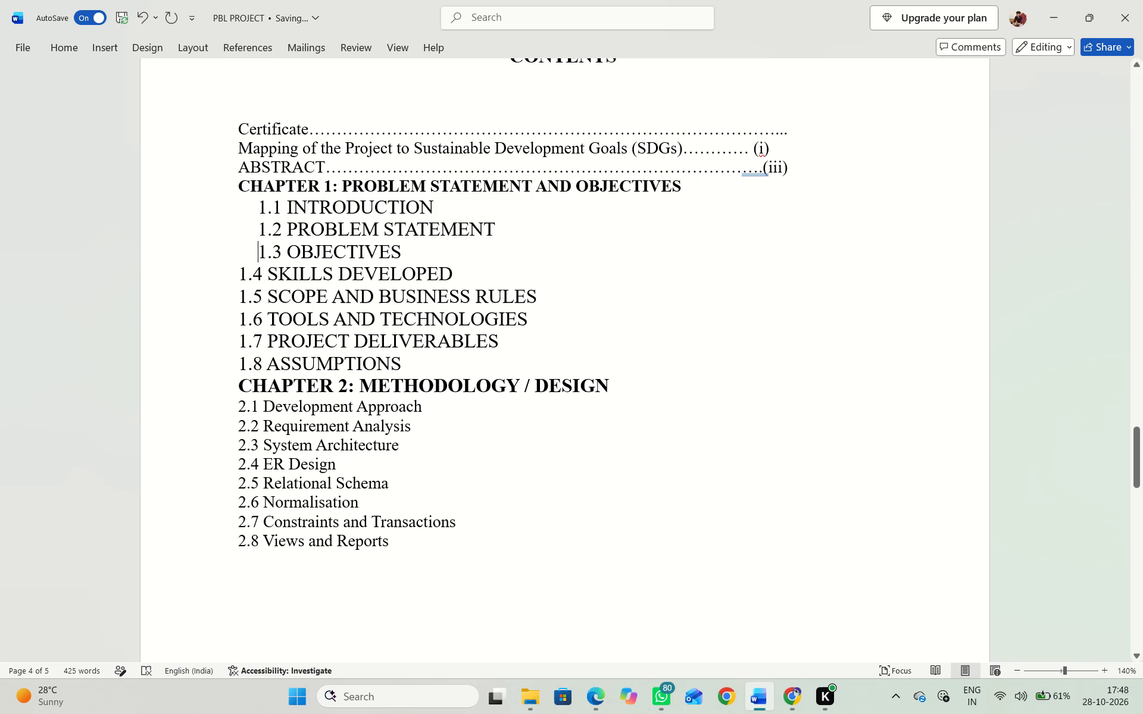
Indent the Chapter 1 contents entries 1.4 through 1.6 with four leading spaces each.
{"action": "left_click", "coordinate": [239, 277]}
{"action": "key", "text": "space"}
{"action": "key", "text": "space"}
{"action": "key", "text": "space"}
{"action": "key", "text": "space"}
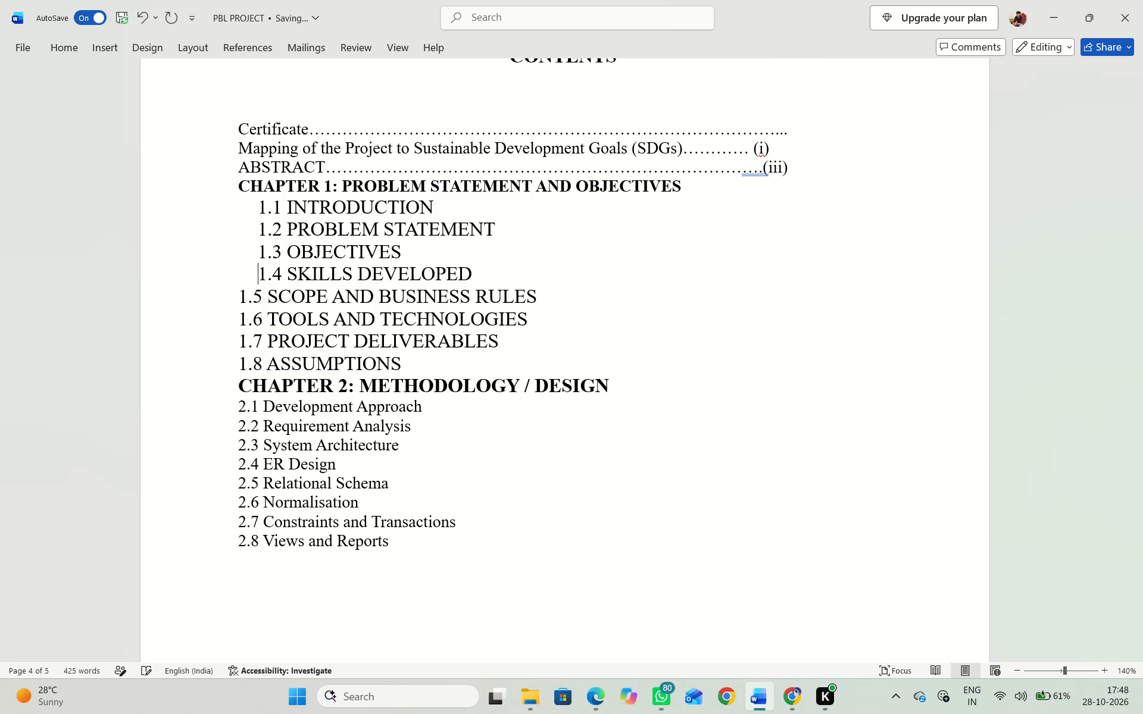
{"action": "left_click", "coordinate": [238, 293]}
{"action": "key", "text": "space"}
{"action": "key", "text": "space"}
{"action": "key", "text": "space"}
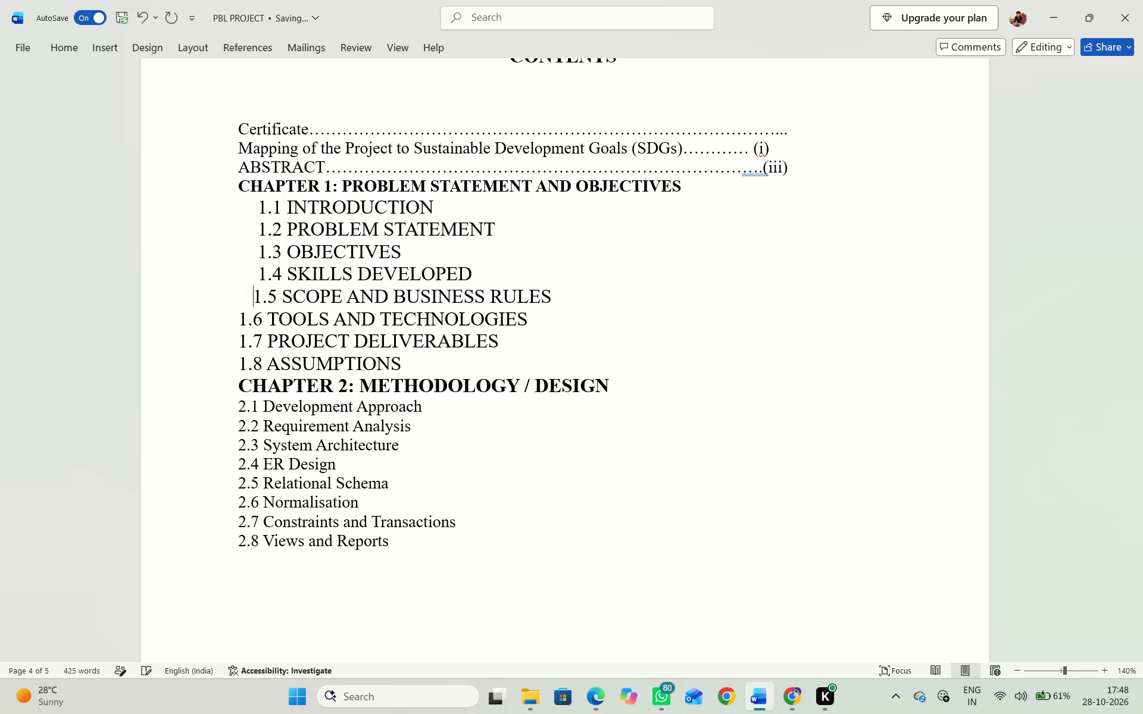
{"action": "key", "text": "space"}
{"action": "left_click", "coordinate": [238, 313]}
{"action": "key", "text": "space"}
{"action": "key", "text": "space"}
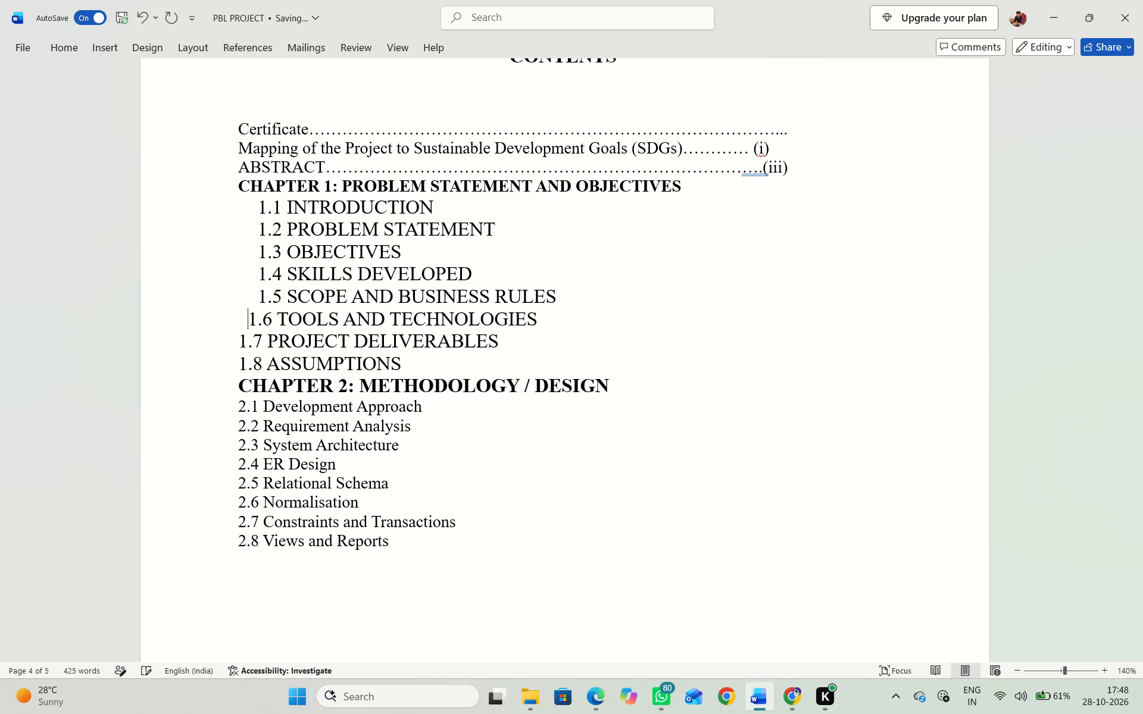
{"action": "key", "text": "space"}
{"action": "key", "text": "space"}
Indent the Chapter 1 contents entries 1.7 PROJECT DELIVERABLES and 1.8 ASSUMPTIONS with four leading spaces each.
{"action": "left_click", "coordinate": [236, 342]}
{"action": "key", "text": "space"}
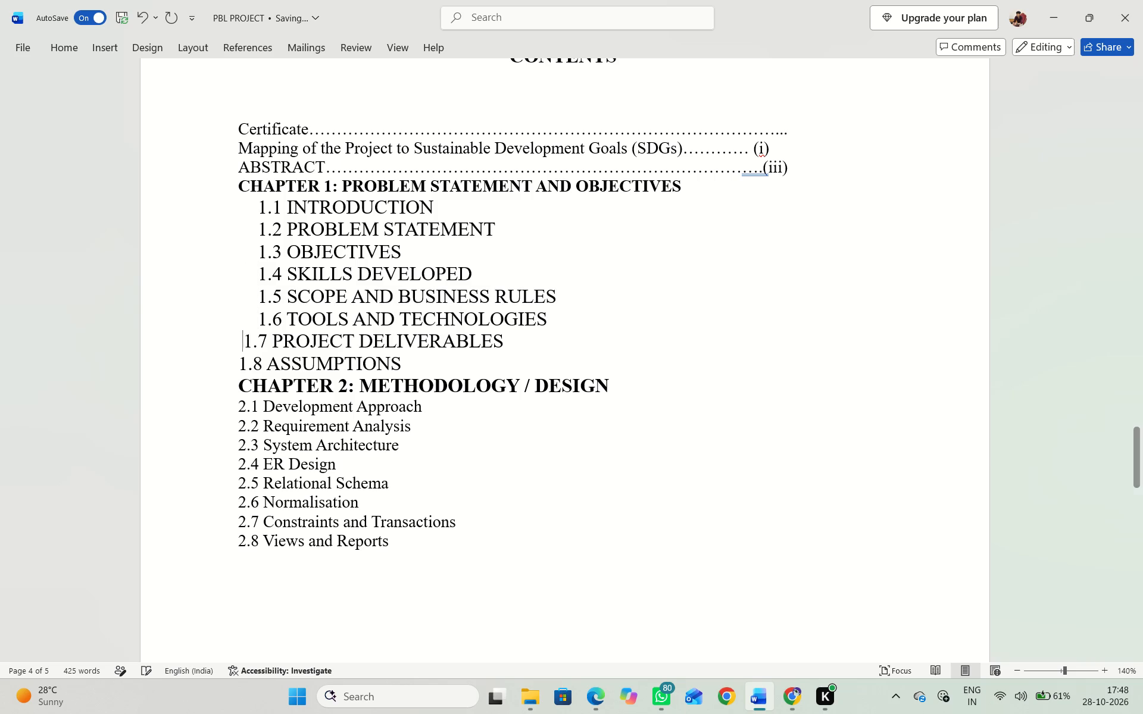
{"action": "key", "text": "space"}
{"action": "key", "text": "space"}
{"action": "key", "text": "space"}
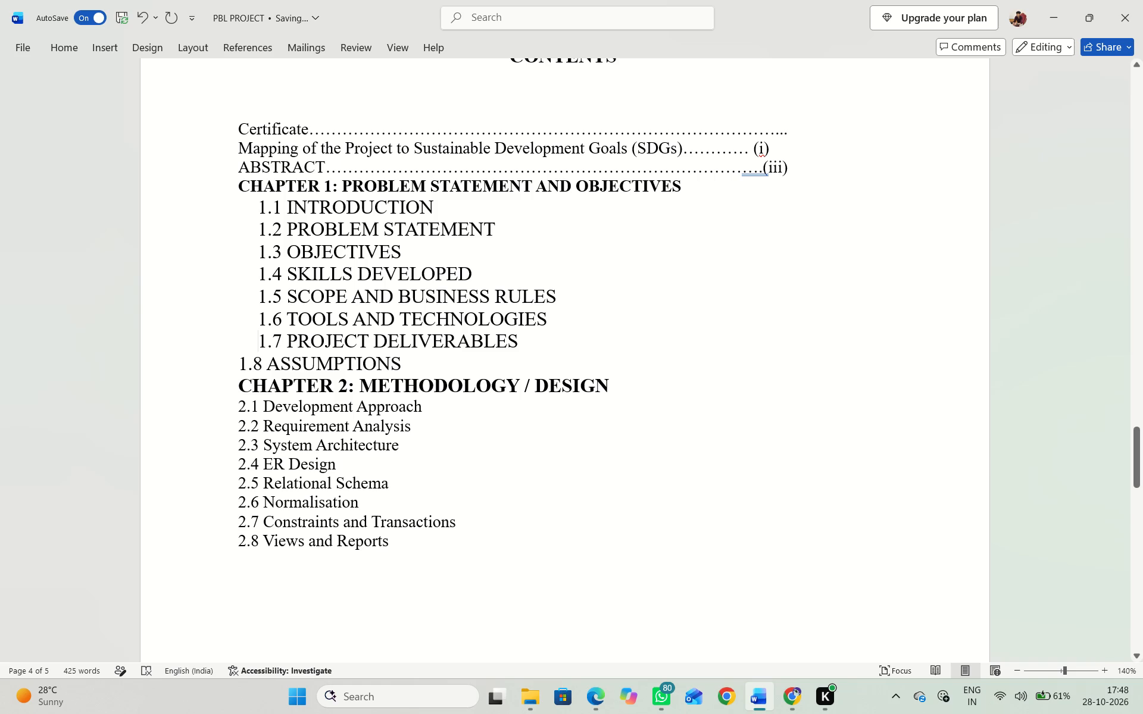
{"action": "left_click", "coordinate": [237, 364]}
{"action": "key", "text": "space"}
{"action": "key", "text": "space"}
{"action": "key", "text": "space"}
{"action": "key", "text": "space"}
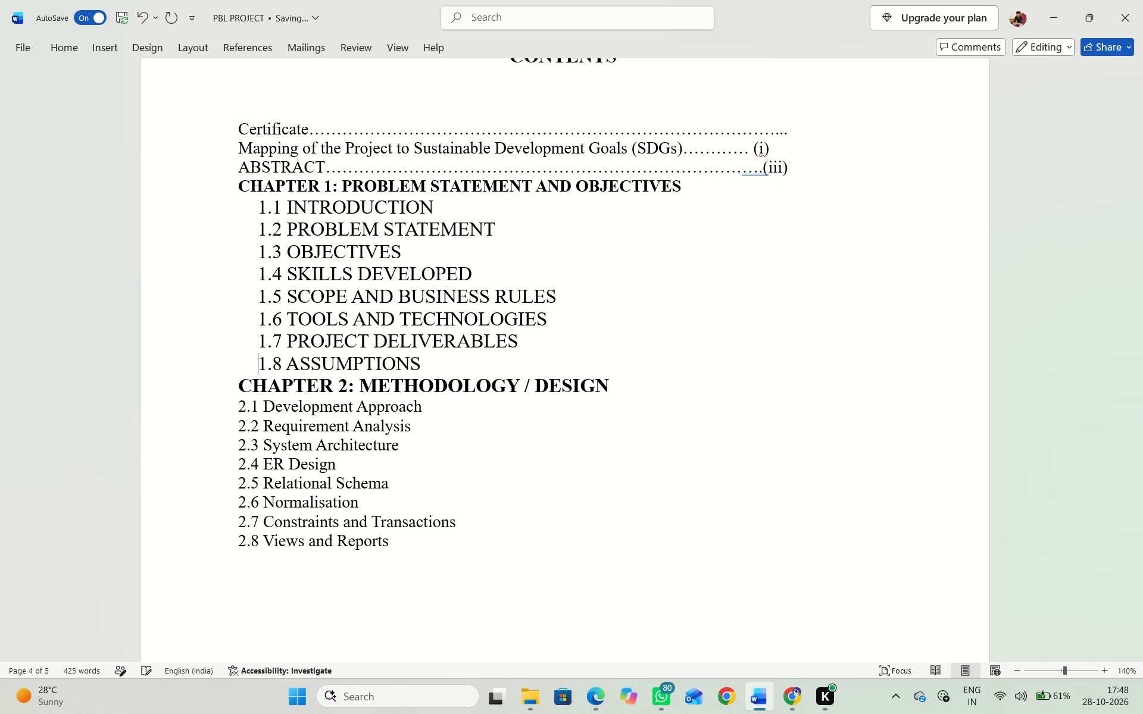
Indent the Chapter 2 contents entries 2.1 through 2.3 with four leading spaces each.
{"action": "scroll", "coordinate": [250, 341], "scroll_direction": "down", "scroll_amount": 3}
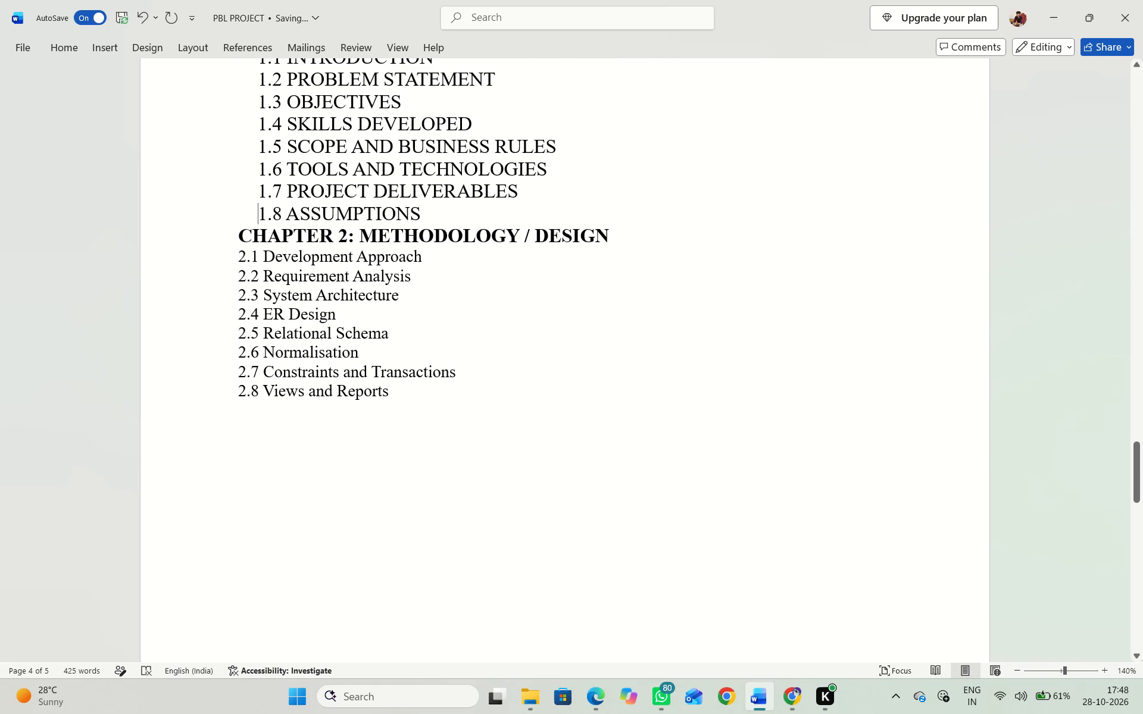
{"action": "left_click", "coordinate": [239, 262]}
{"action": "key", "text": "space"}
{"action": "key", "text": "space"}
{"action": "key", "text": "space"}
{"action": "key", "text": "space"}
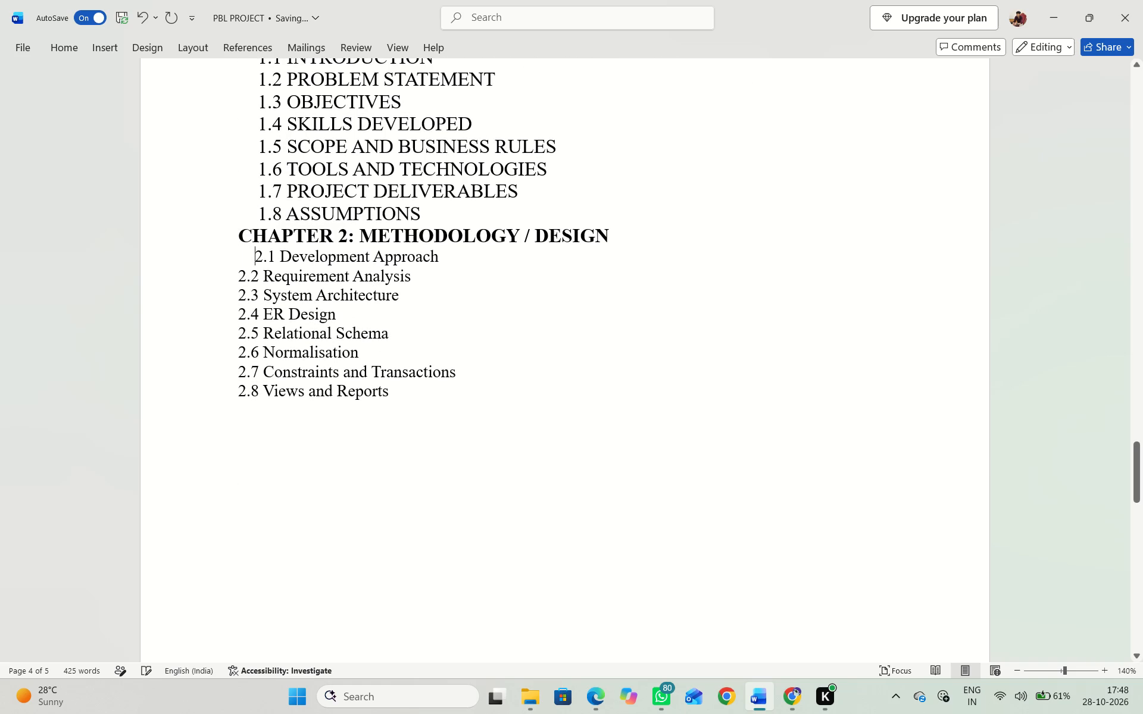
{"action": "left_click", "coordinate": [235, 278]}
{"action": "key", "text": "space"}
{"action": "key", "text": "space"}
{"action": "key", "text": "space"}
{"action": "key", "text": "space"}
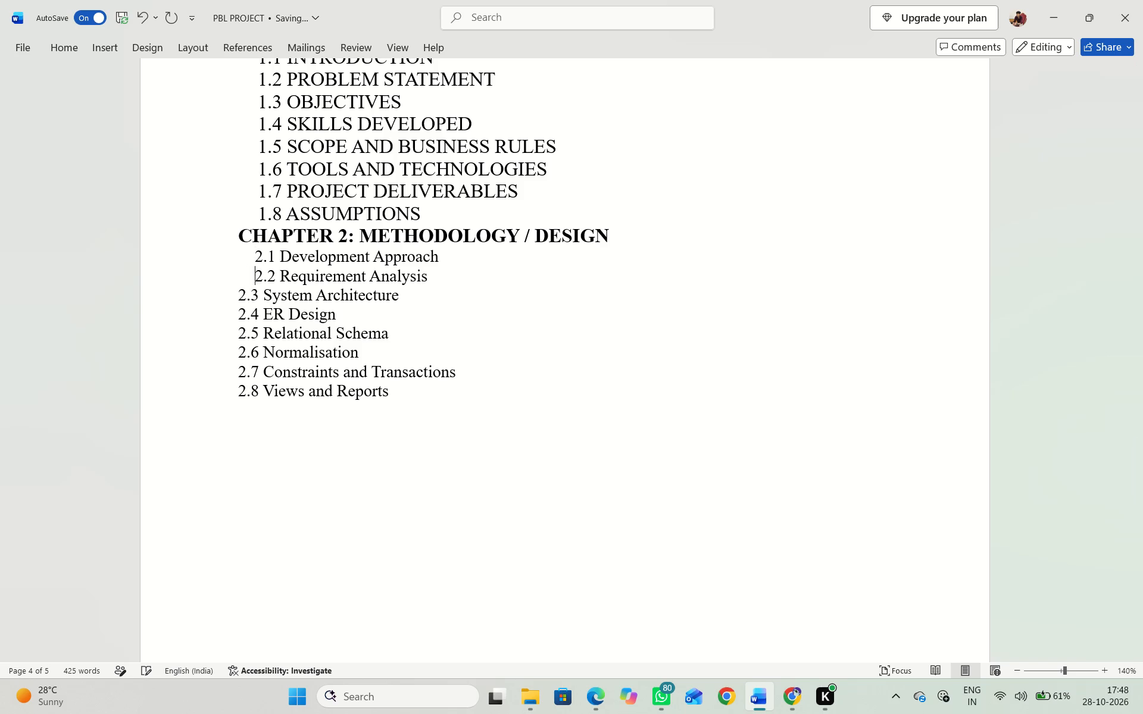
{"action": "left_click", "coordinate": [235, 298]}
{"action": "key", "text": "space"}
{"action": "key", "text": "space"}
{"action": "key", "text": "space"}
{"action": "key", "text": "space"}
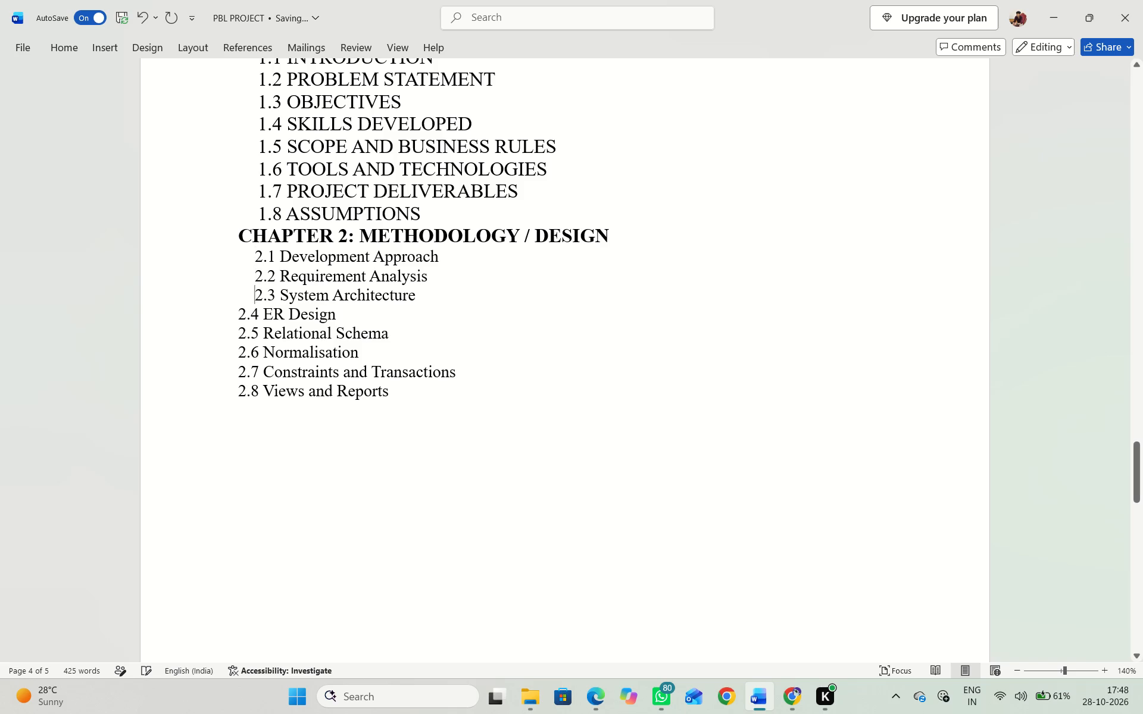
Indent the Chapter 2 contents entries 2.4 through 2.6 with leading spaces, aligning them with entries 2.1 through 2.3.
{"action": "left_click", "coordinate": [239, 313]}
{"action": "key", "text": "space"}
{"action": "key", "text": "space"}
{"action": "key", "text": "space"}
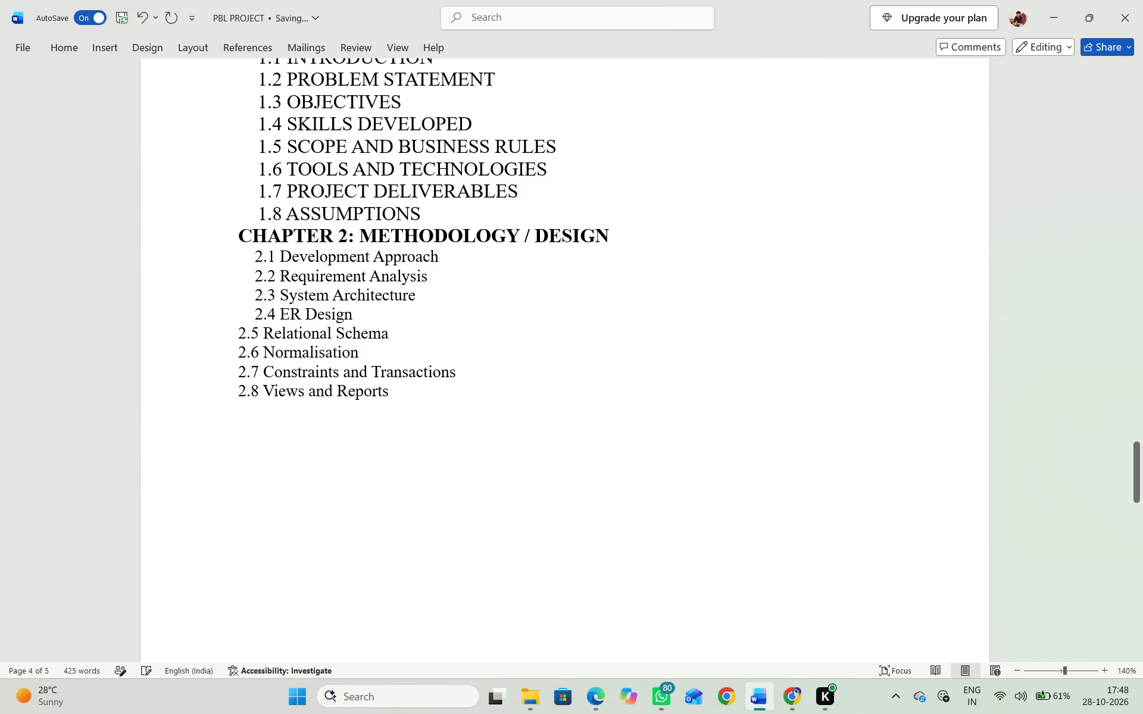
{"action": "key", "text": "space"}
{"action": "left_click", "coordinate": [237, 333]}
{"action": "key", "text": "space"}
{"action": "key", "text": "space"}
{"action": "key", "text": "space"}
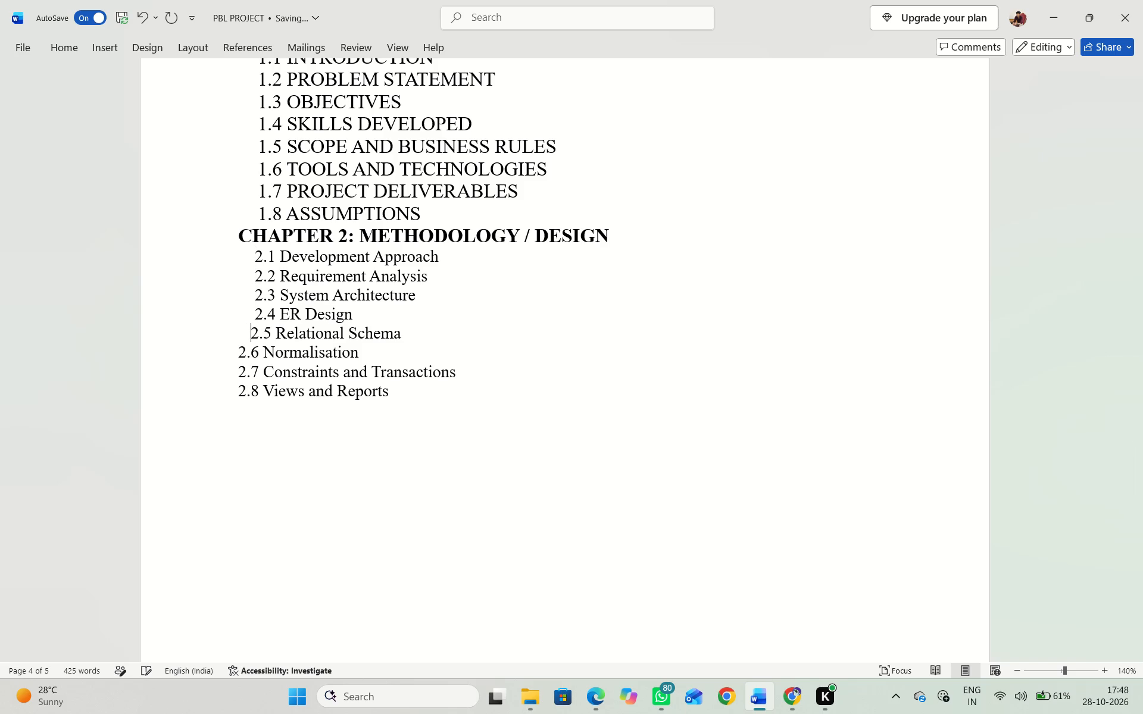
{"action": "key", "text": "space"}
{"action": "left_click", "coordinate": [238, 349]}
{"action": "key", "text": "space"}
{"action": "key", "text": "space"}
{"action": "key", "text": "space"}
{"action": "key", "text": "space"}
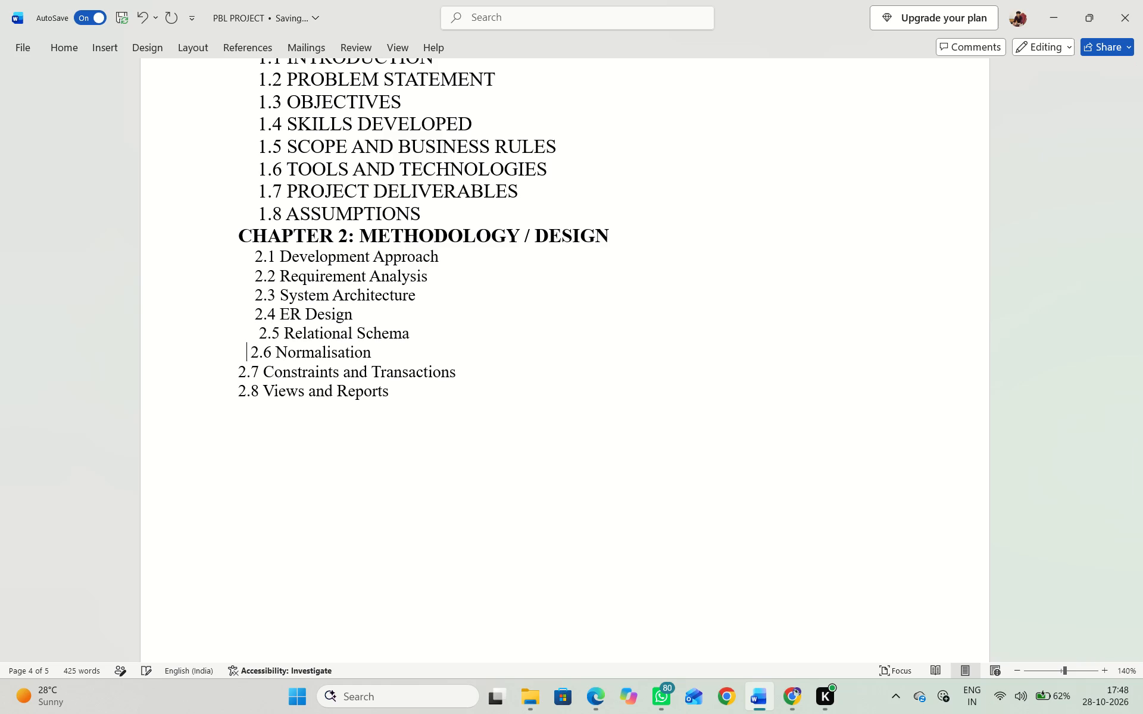
{"action": "key", "text": "space"}
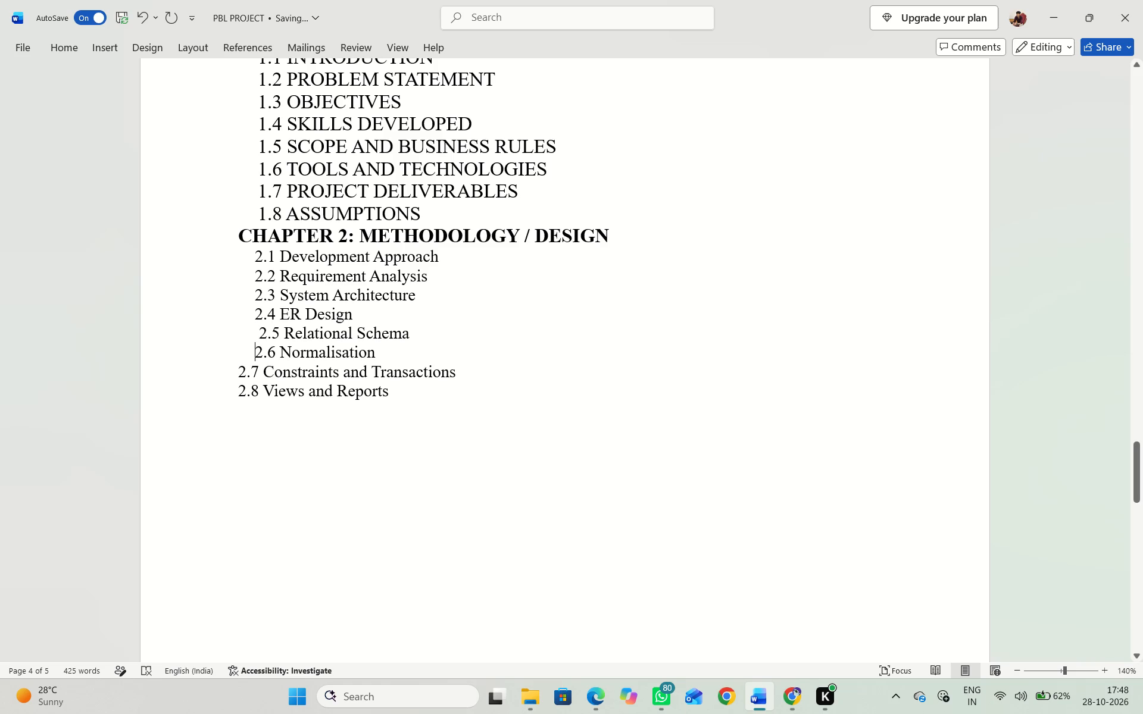
{"action": "left_click", "coordinate": [260, 339]}
{"action": "key", "text": "BackSpace"}
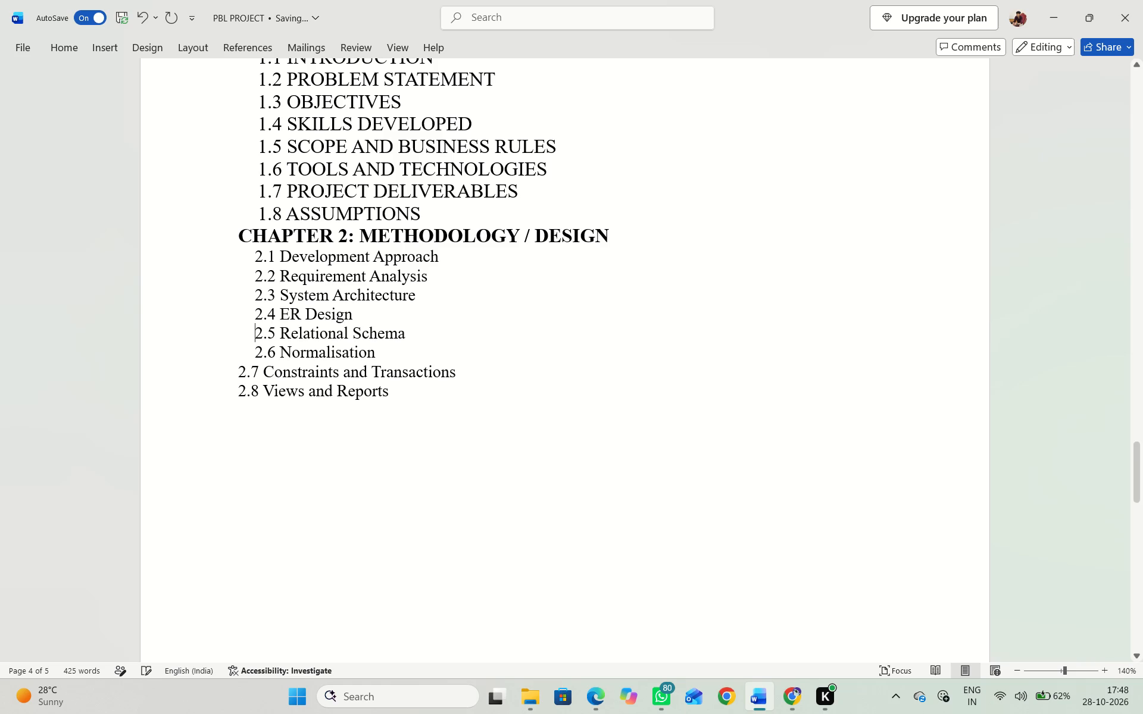
Indent the Chapter 2 contents entries 2.7 Constraints and Transactions and 2.8 Views and Reports with four leading spaces each.
{"action": "left_click", "coordinate": [241, 369]}
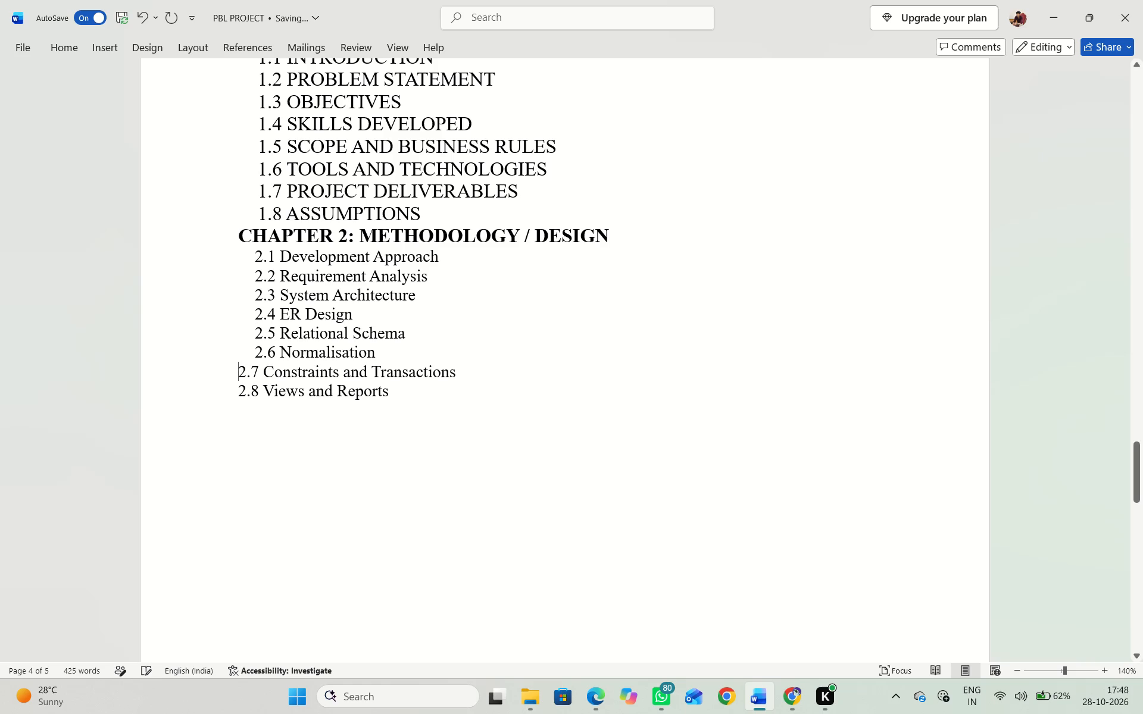
{"action": "key", "text": "space"}
{"action": "key", "text": "space"}
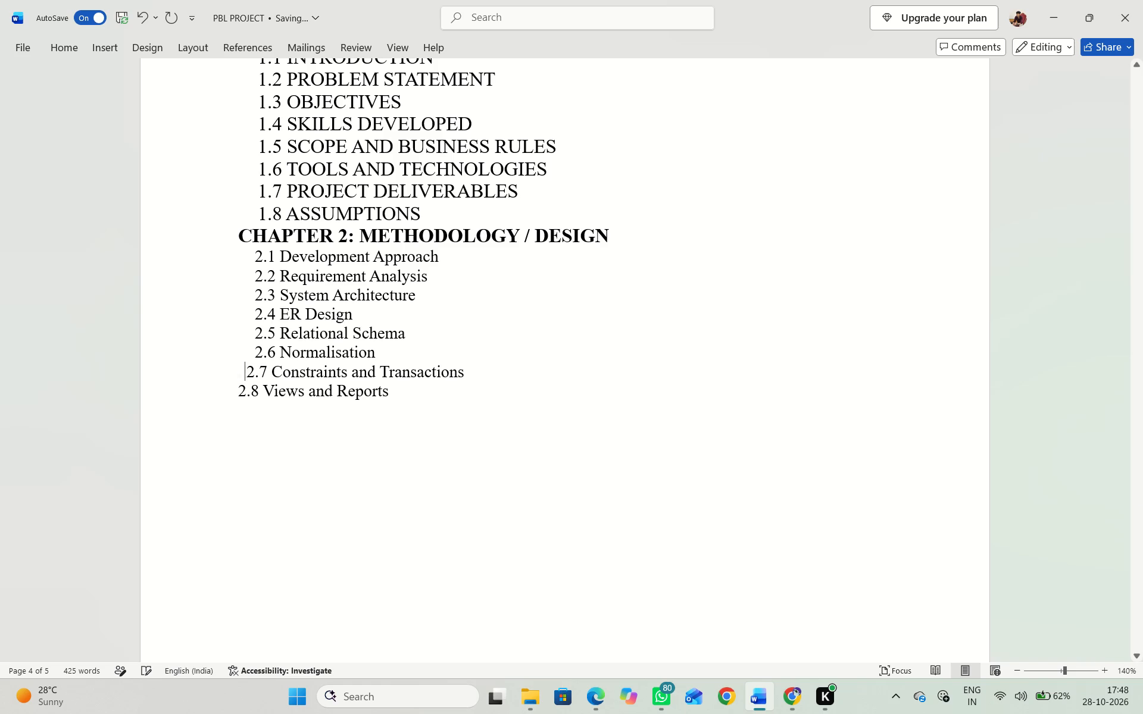
{"action": "key", "text": "space"}
{"action": "key", "text": "space"}
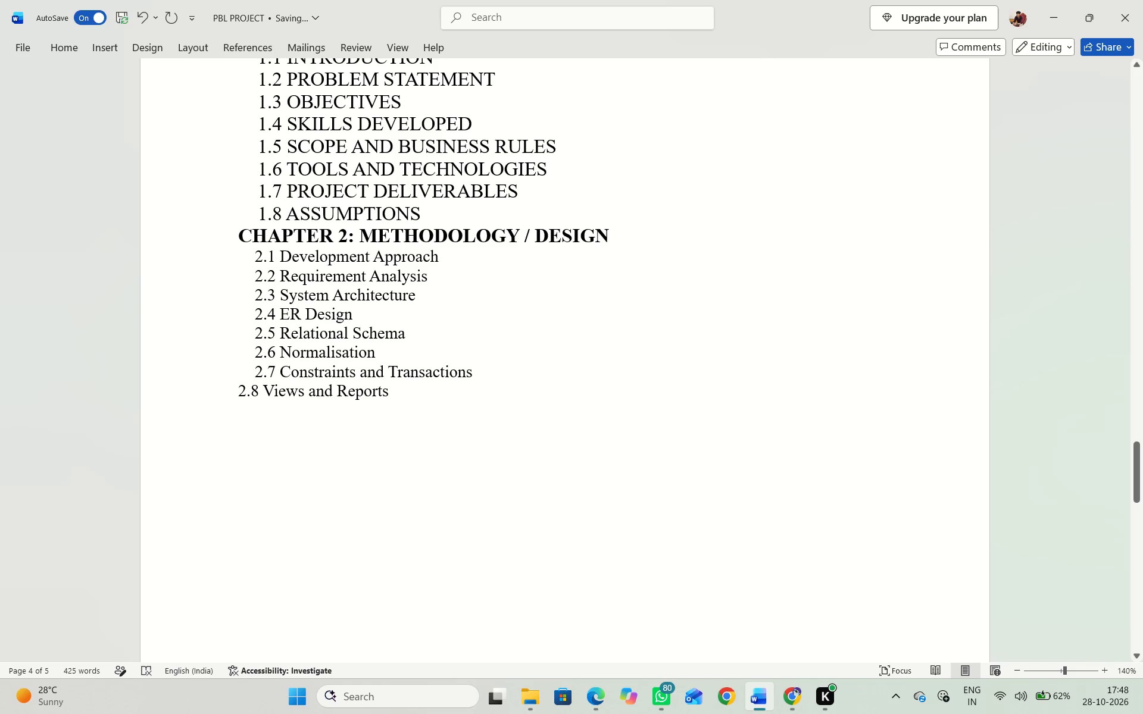
{"action": "left_click", "coordinate": [237, 390]}
{"action": "key", "text": "space"}
{"action": "key", "text": "space"}
{"action": "key", "text": "space"}
{"action": "key", "text": "space"}
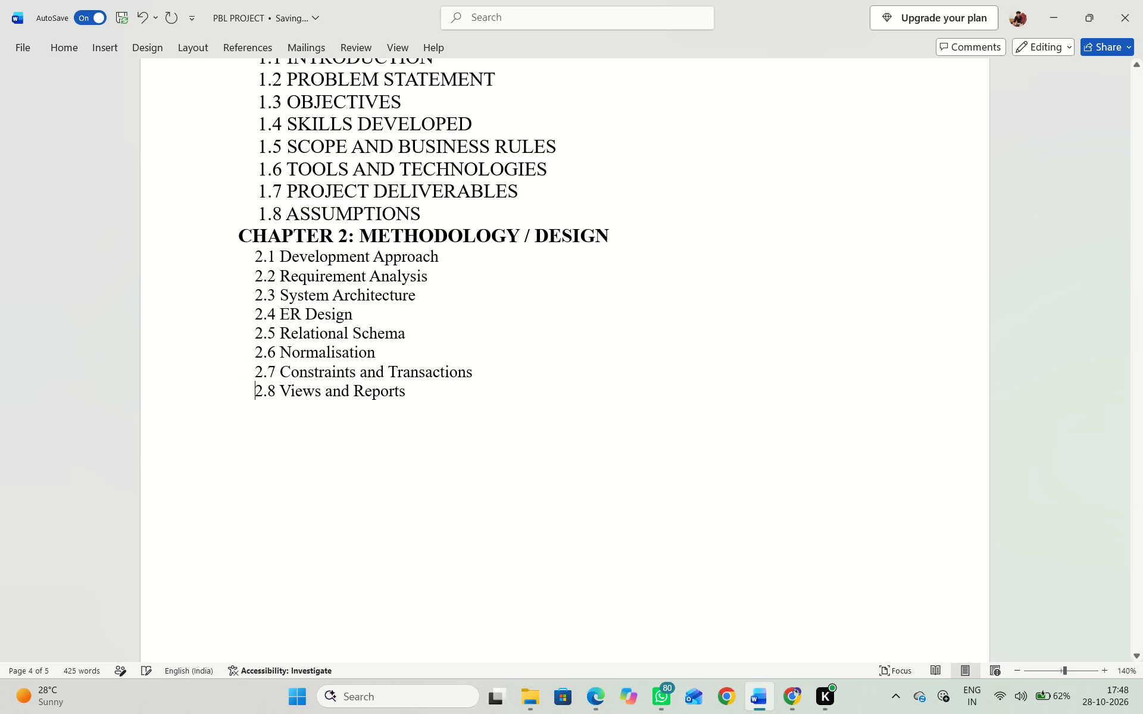
Format the Certificate, Mapping of the Project to Sustainable Development Goals and ABSTRACT contents entries as 14 pt bold.
{"action": "scroll", "coordinate": [251, 342], "scroll_direction": "up", "scroll_amount": 8}
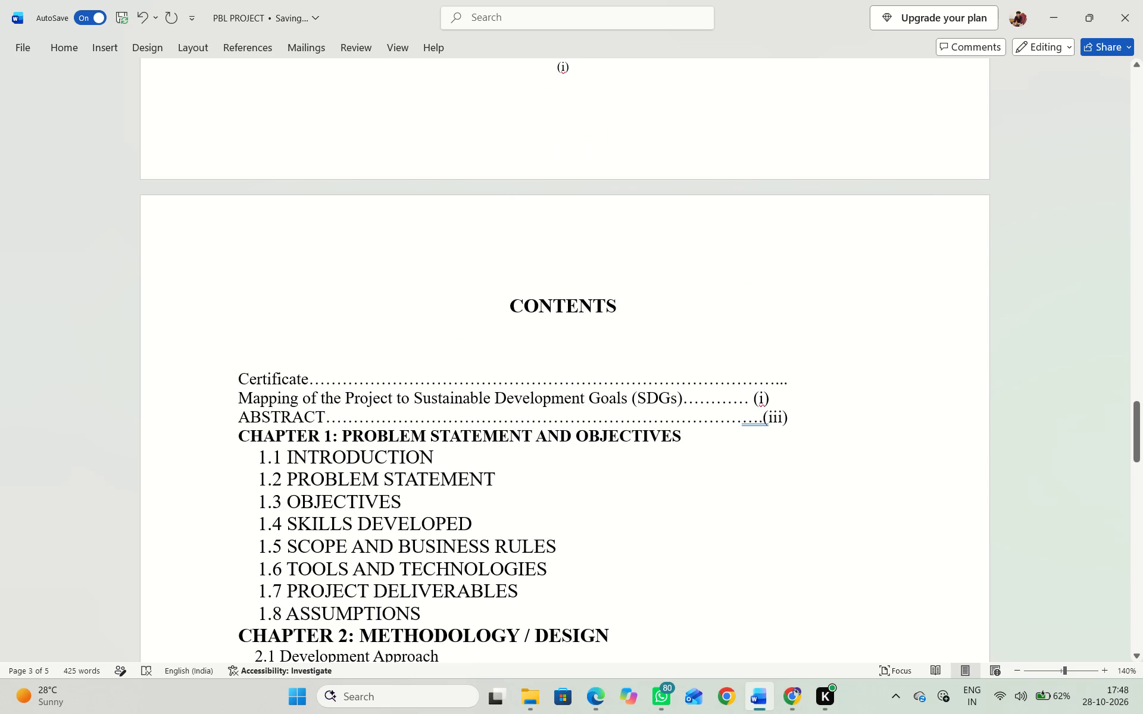
{"action": "left_click_drag", "start_coordinate": [239, 375], "coordinate": [605, 430]}
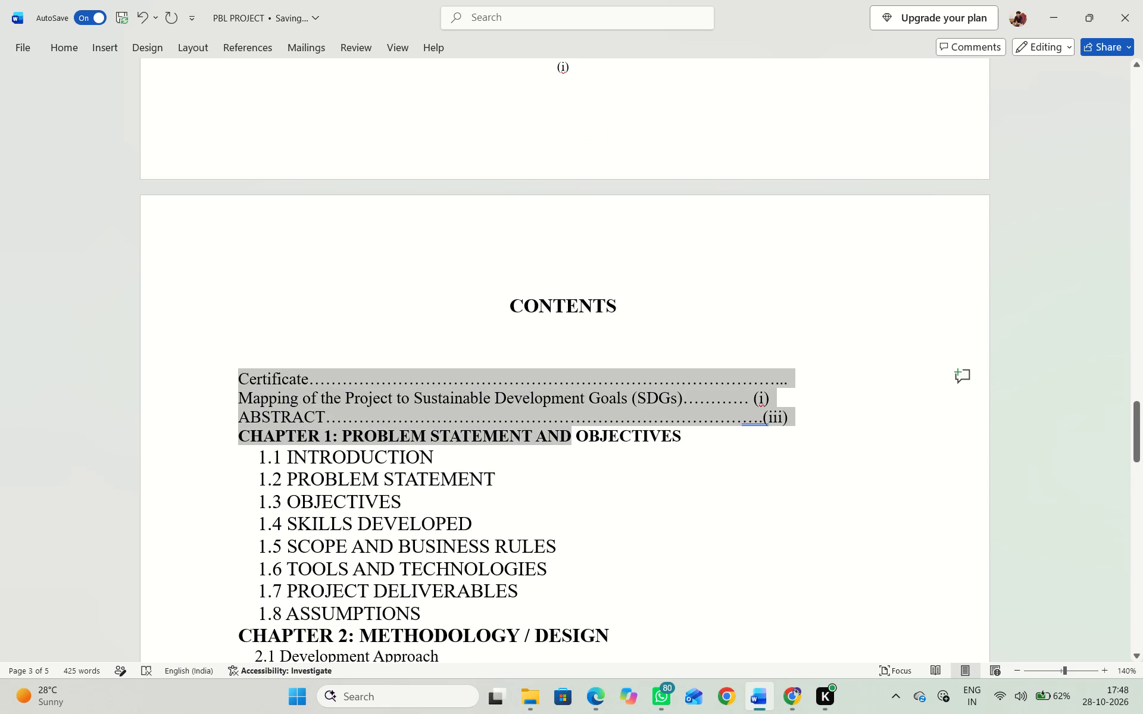
{"action": "left_click_drag", "start_coordinate": [605, 430], "coordinate": [800, 412]}
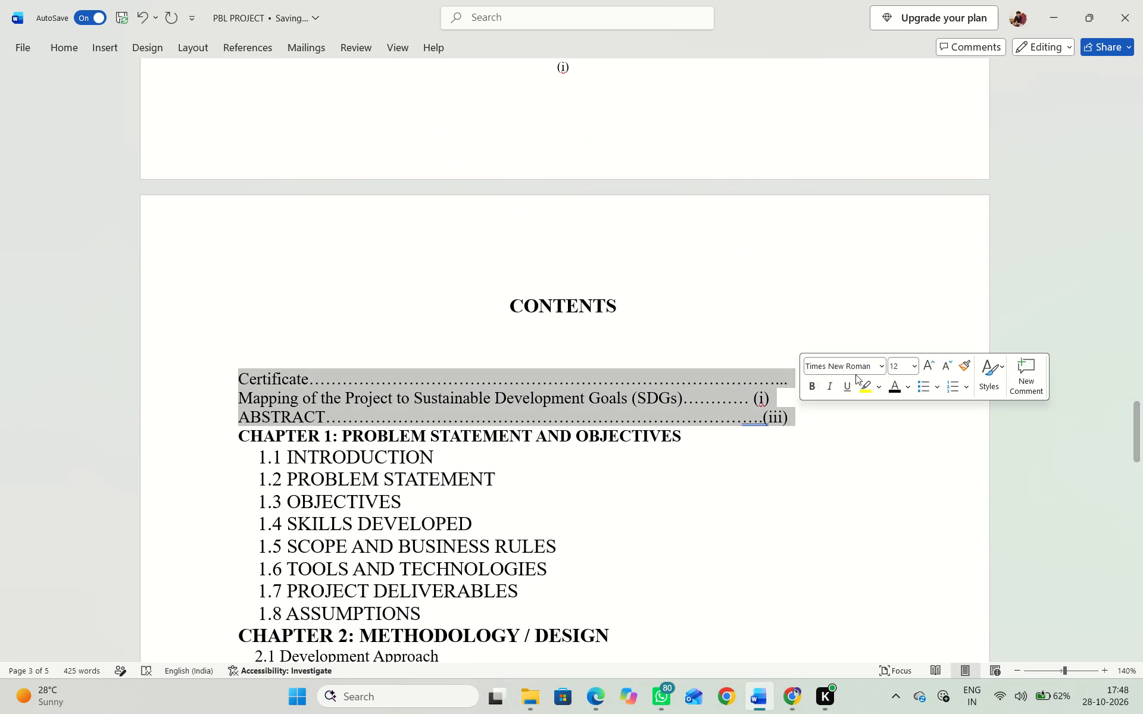
{"action": "left_click", "coordinate": [895, 364]}
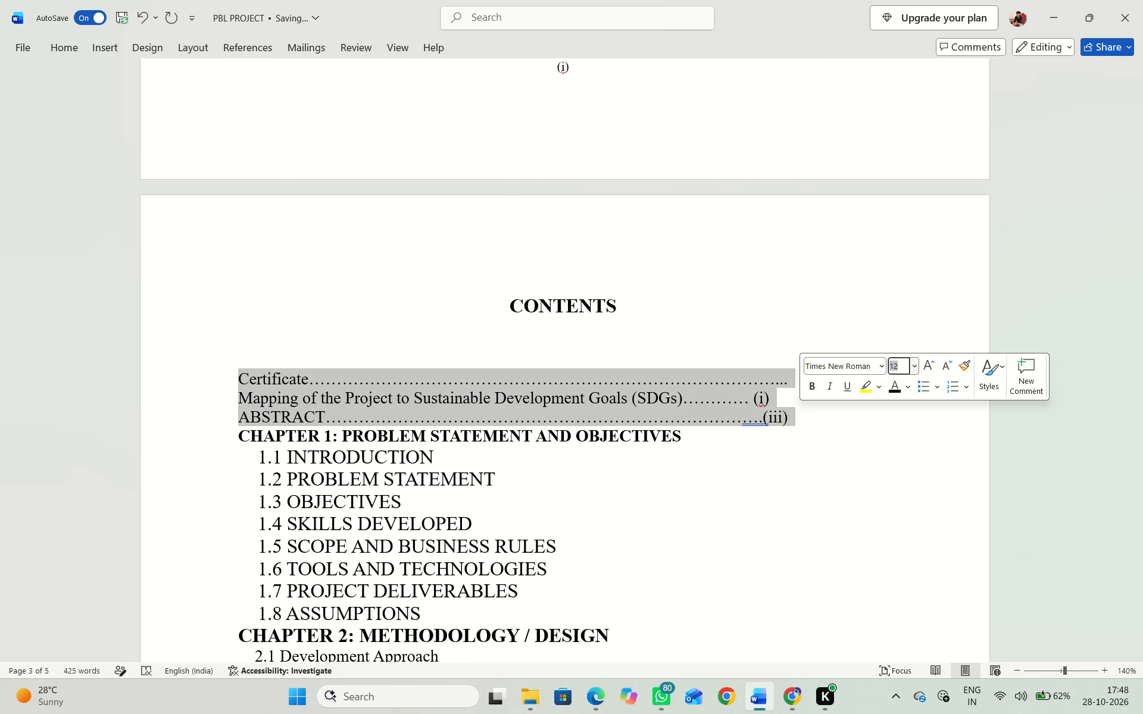
{"action": "key", "text": "1"}
{"action": "key", "text": "4"}
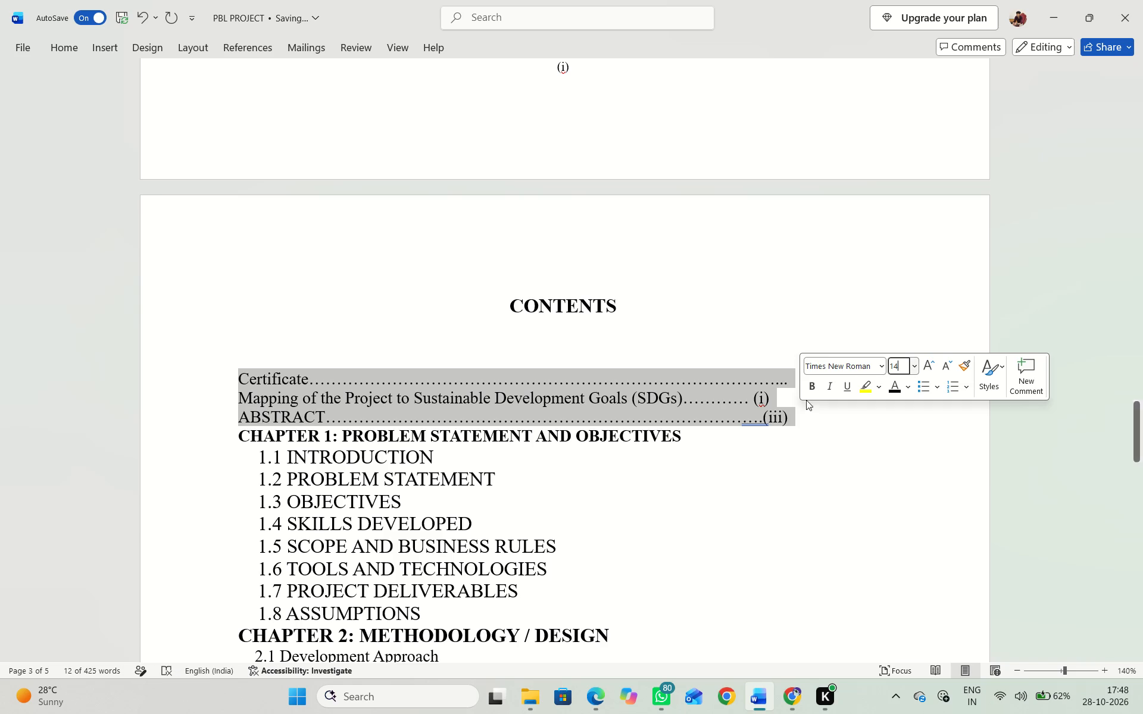
{"action": "left_click", "coordinate": [809, 390]}
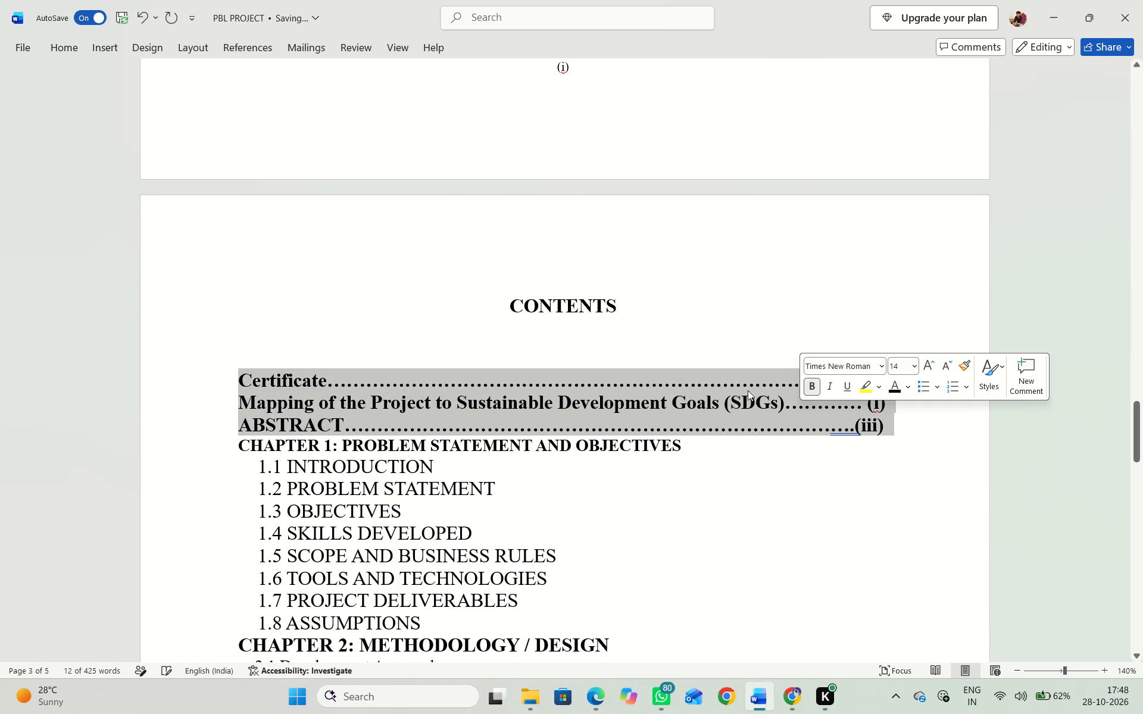
{"action": "left_click", "coordinate": [98, 333]}
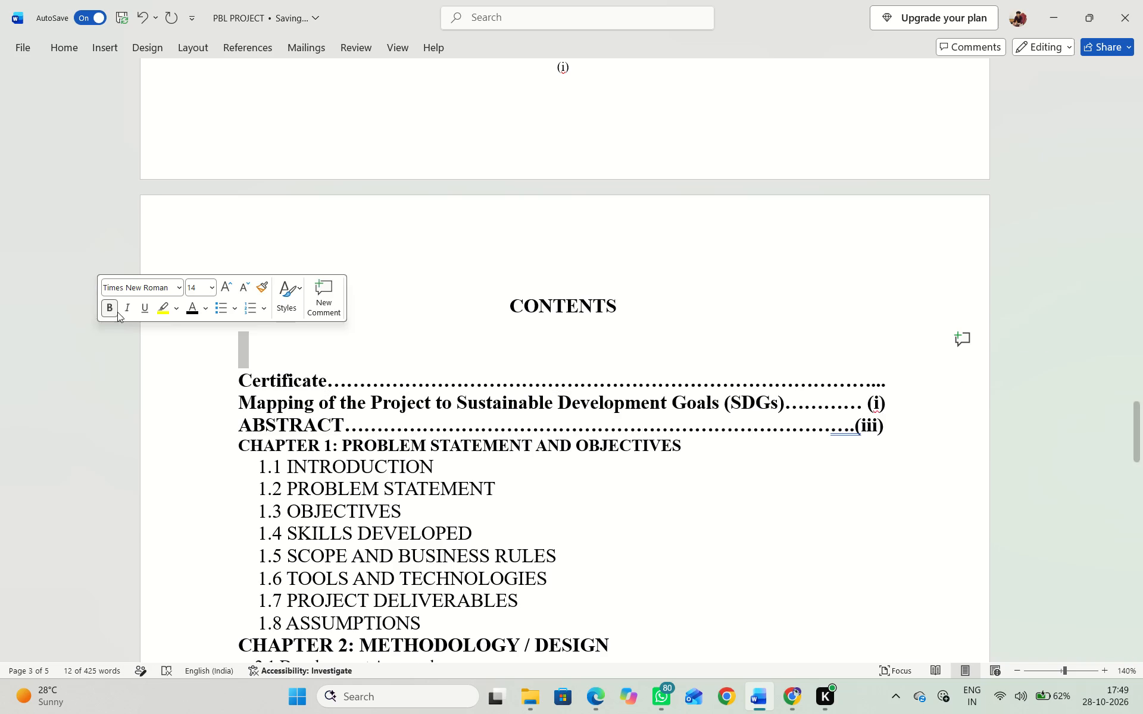
{"action": "scroll", "coordinate": [117, 312], "scroll_direction": "down", "scroll_amount": 2}
{"action": "left_click", "coordinate": [99, 314]}
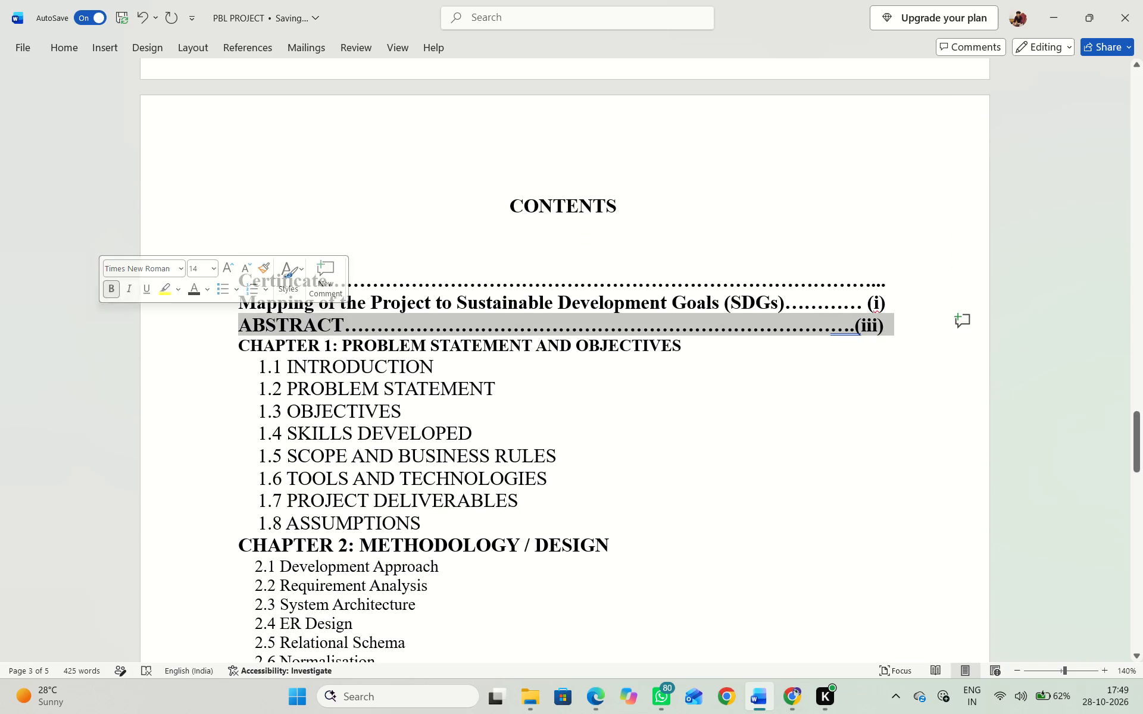
{"action": "left_click", "coordinate": [119, 377]}
{"action": "left_click", "coordinate": [1074, 327]}
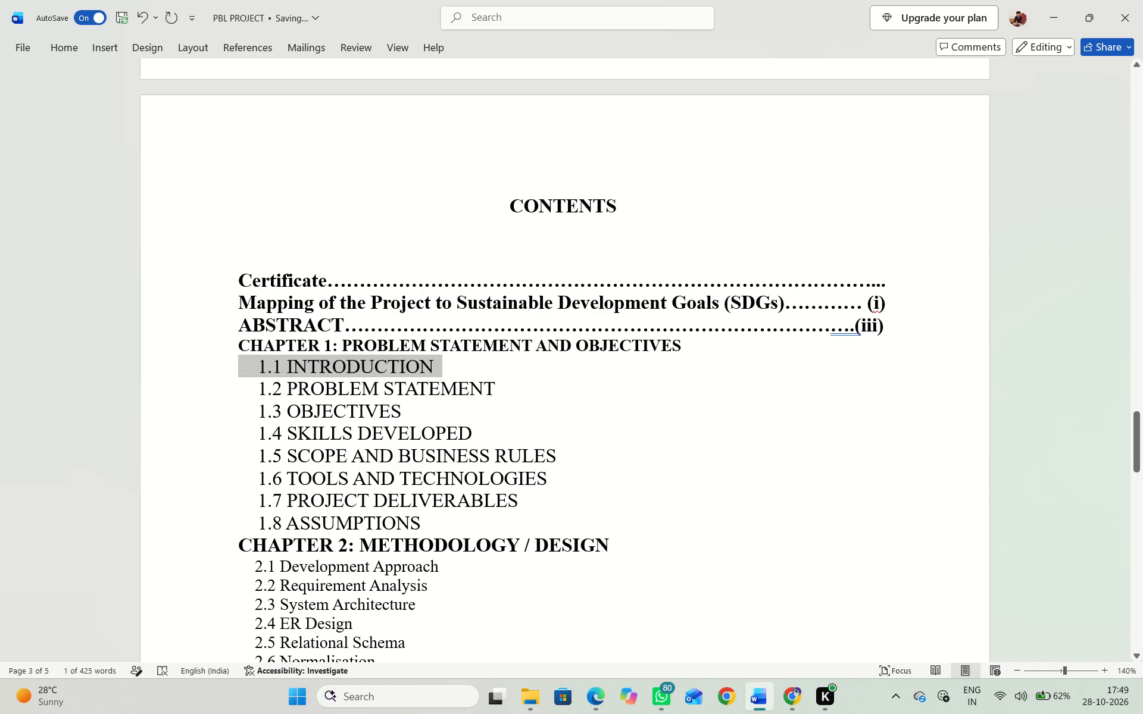
Copy the heading CHAPTER 3: IMPLEMENTATION WITH RELEVANT SCREENSHOTS from the DBMS_Employee_Attendance reference PDF in Edge onto a new Word line below entry 2.8.
{"action": "scroll", "coordinate": [905, 314], "scroll_direction": "down", "scroll_amount": 6}
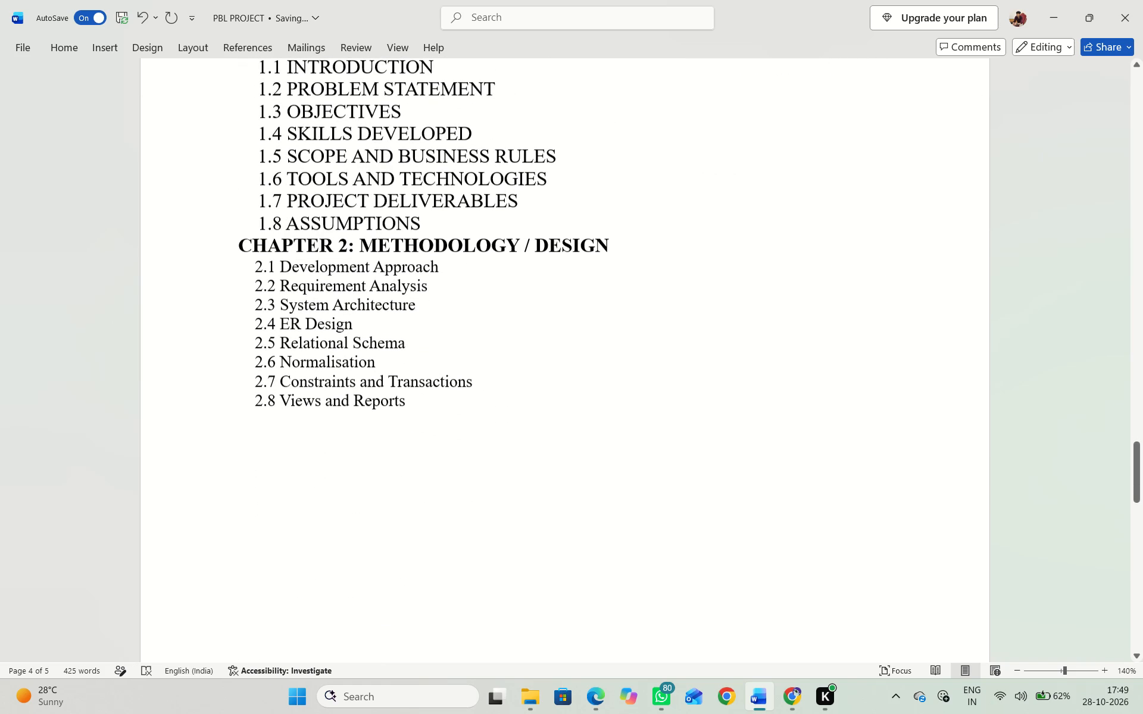
{"action": "left_click", "coordinate": [406, 409]}
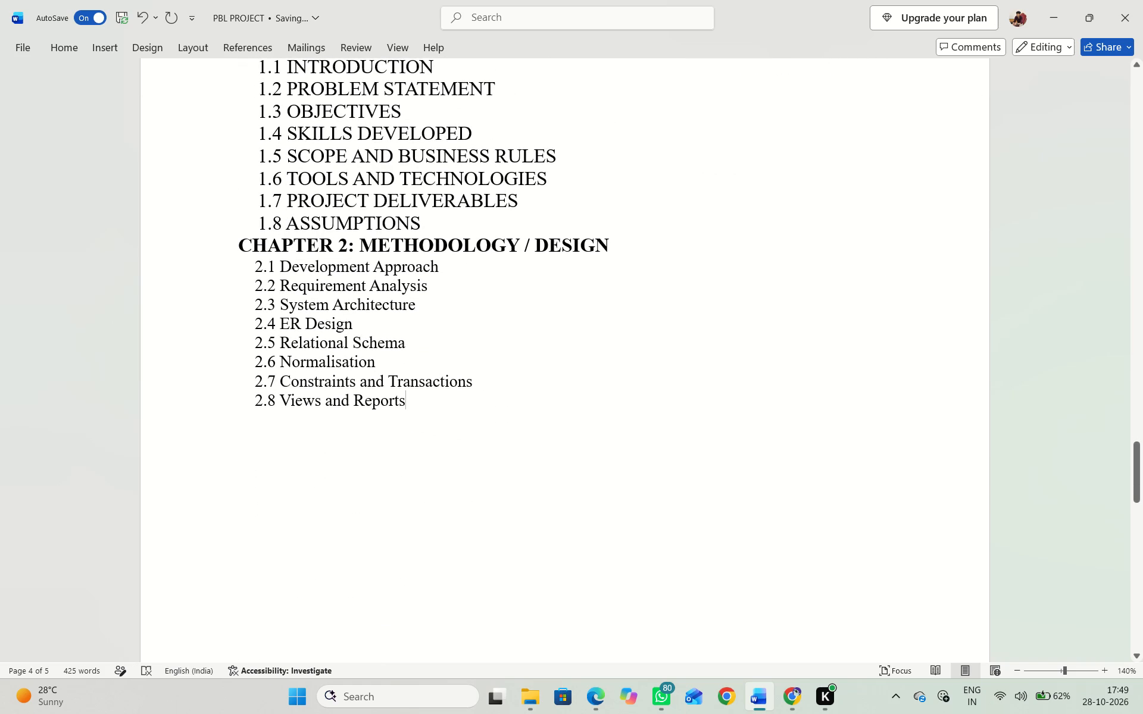
{"action": "key", "text": "Return"}
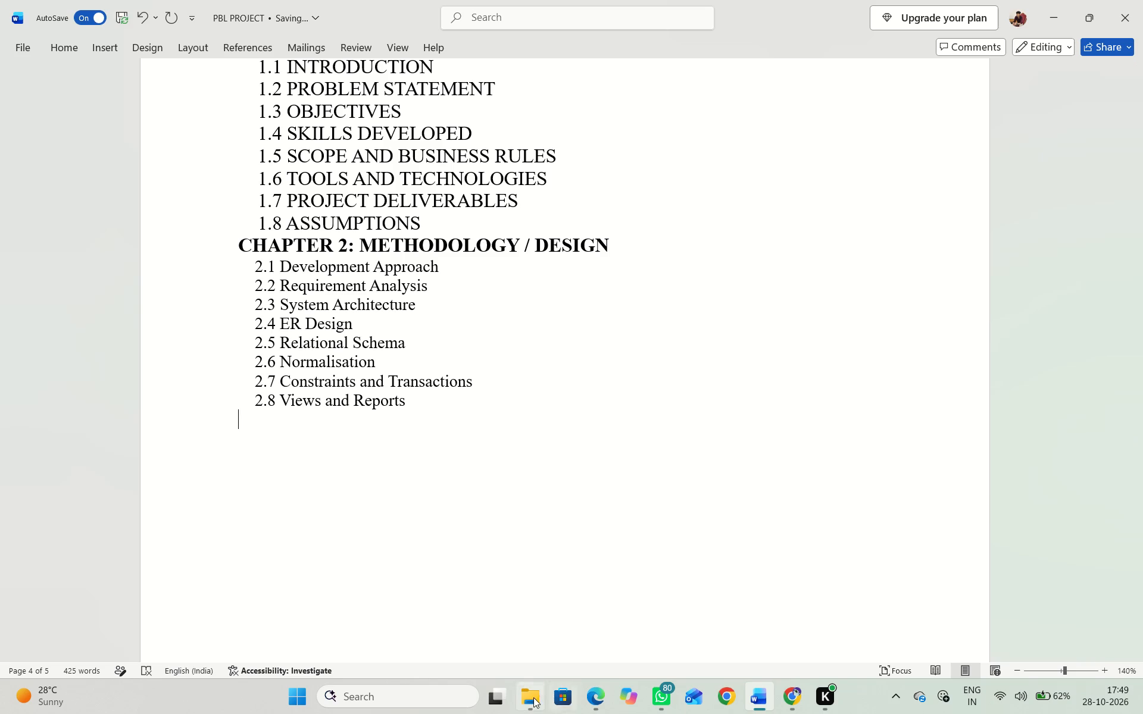
{"action": "left_click", "coordinate": [574, 694]}
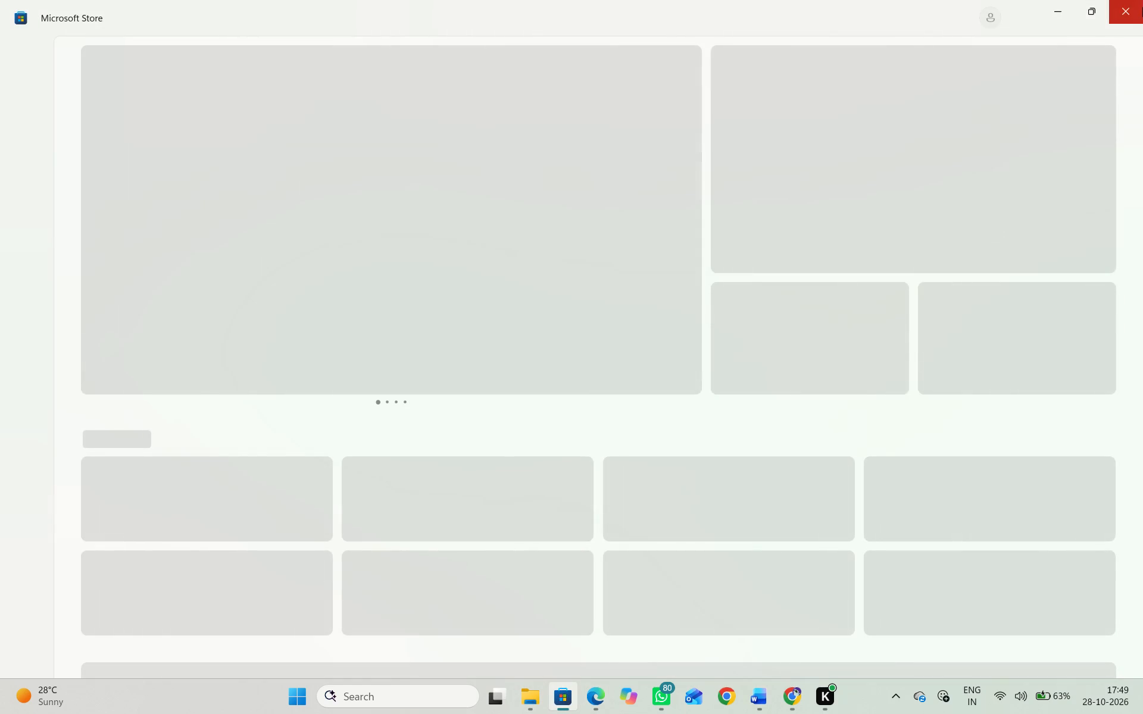
{"action": "left_click", "coordinate": [1142, 7]}
{"action": "left_click", "coordinate": [595, 685]}
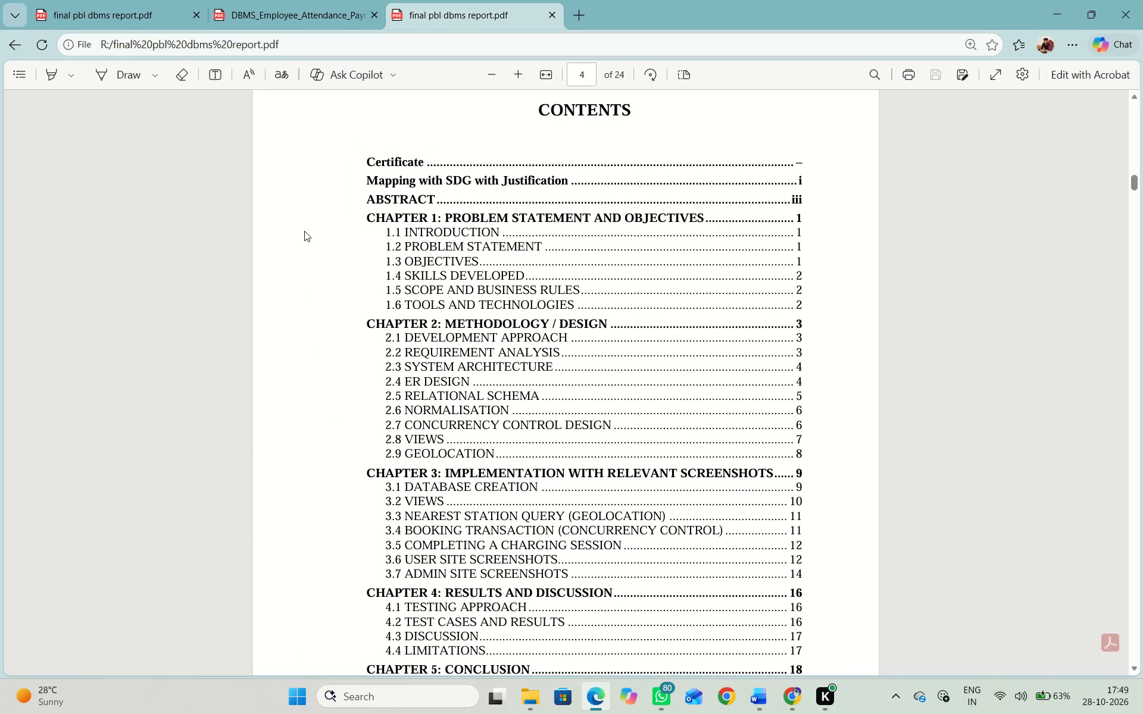
{"action": "left_click", "coordinate": [291, 4]}
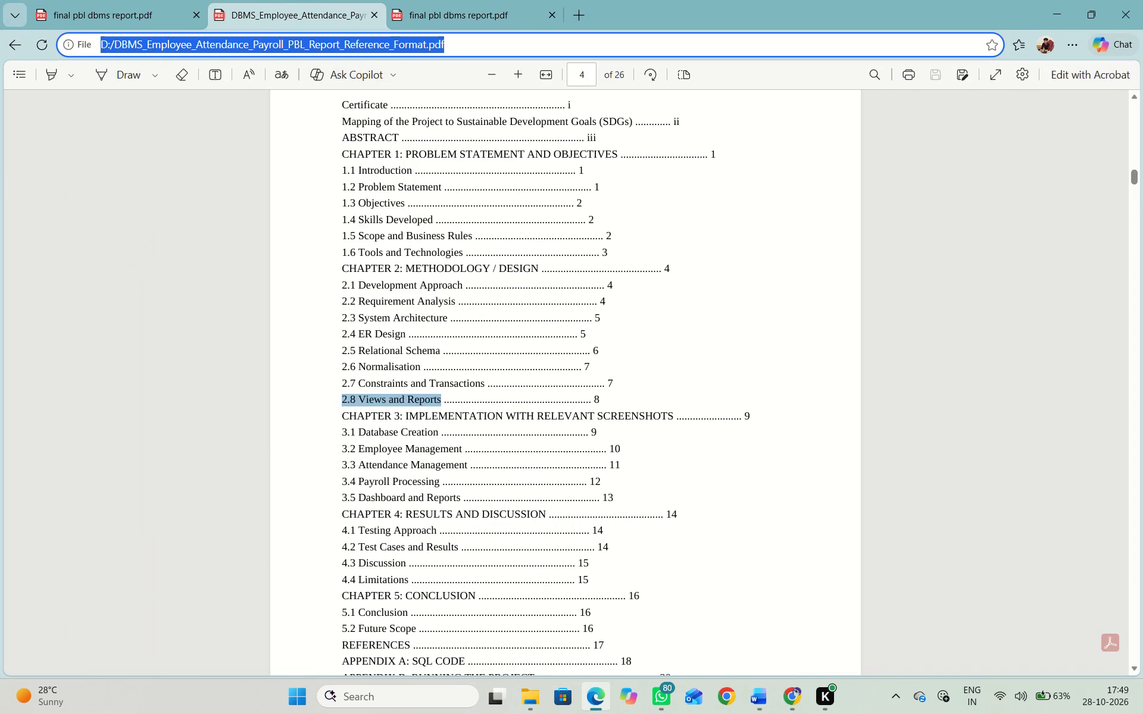
{"action": "left_click_drag", "start_coordinate": [339, 411], "coordinate": [668, 416]}
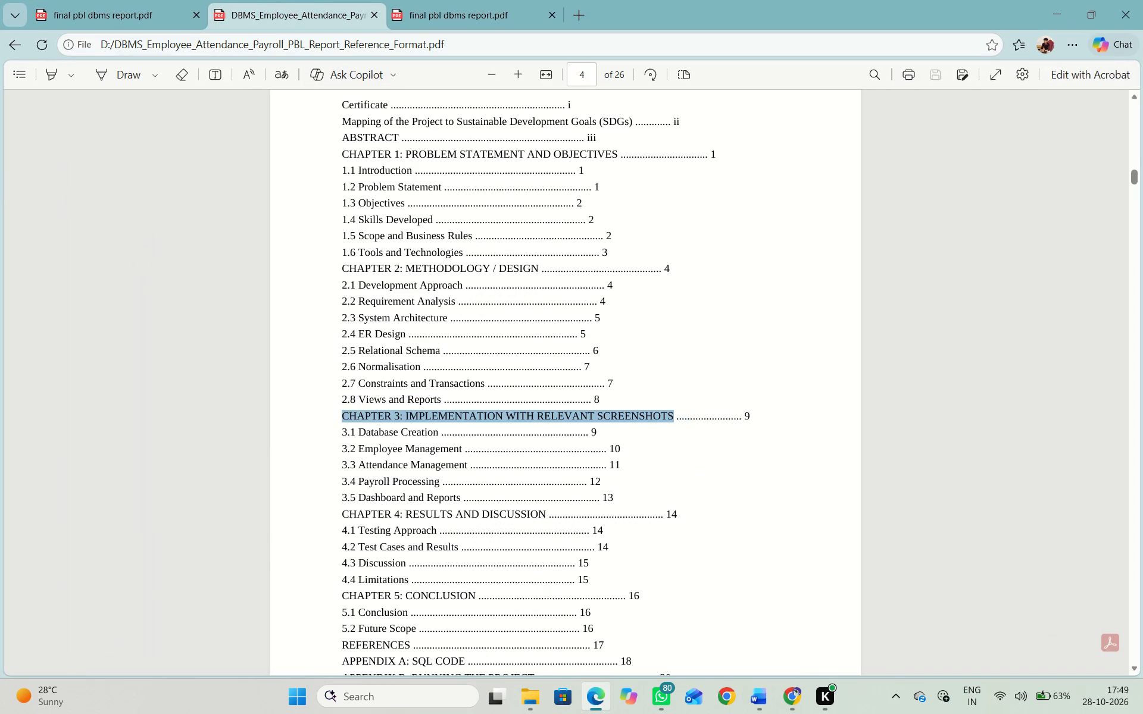
{"action": "left_click_drag", "start_coordinate": [668, 416], "coordinate": [669, 416]}
{"action": "key", "text": "ctrl+c"}
{"action": "left_click", "coordinate": [1061, 1]}
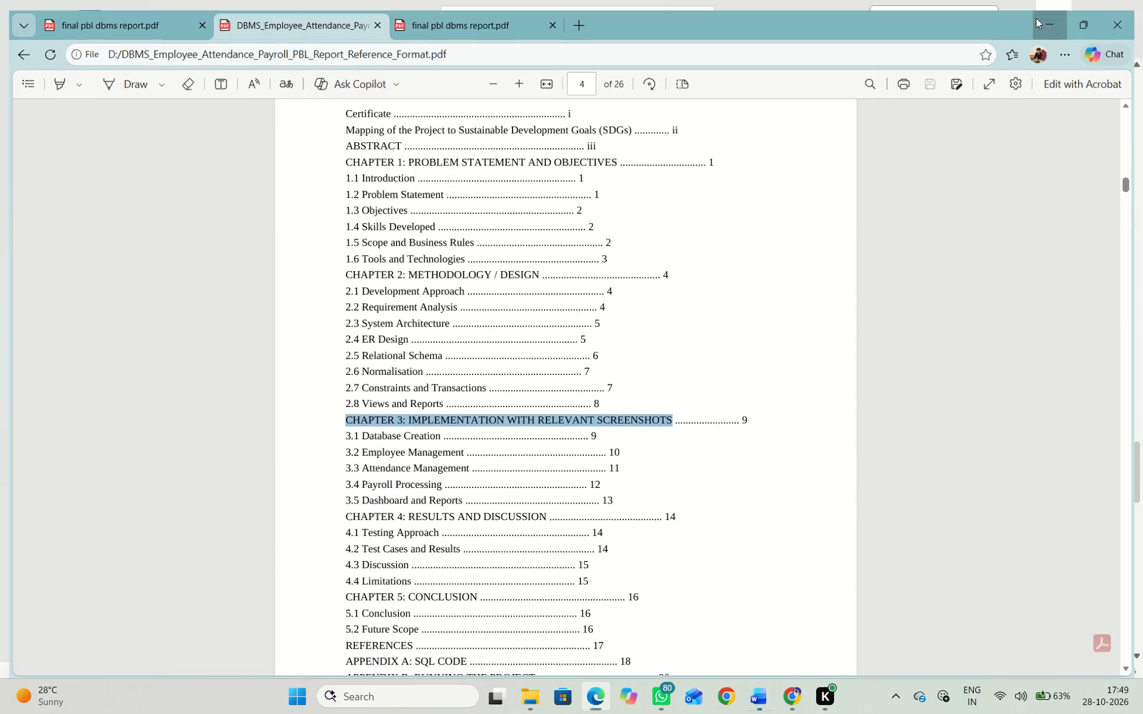
{"action": "key", "text": "ctrl+v"}
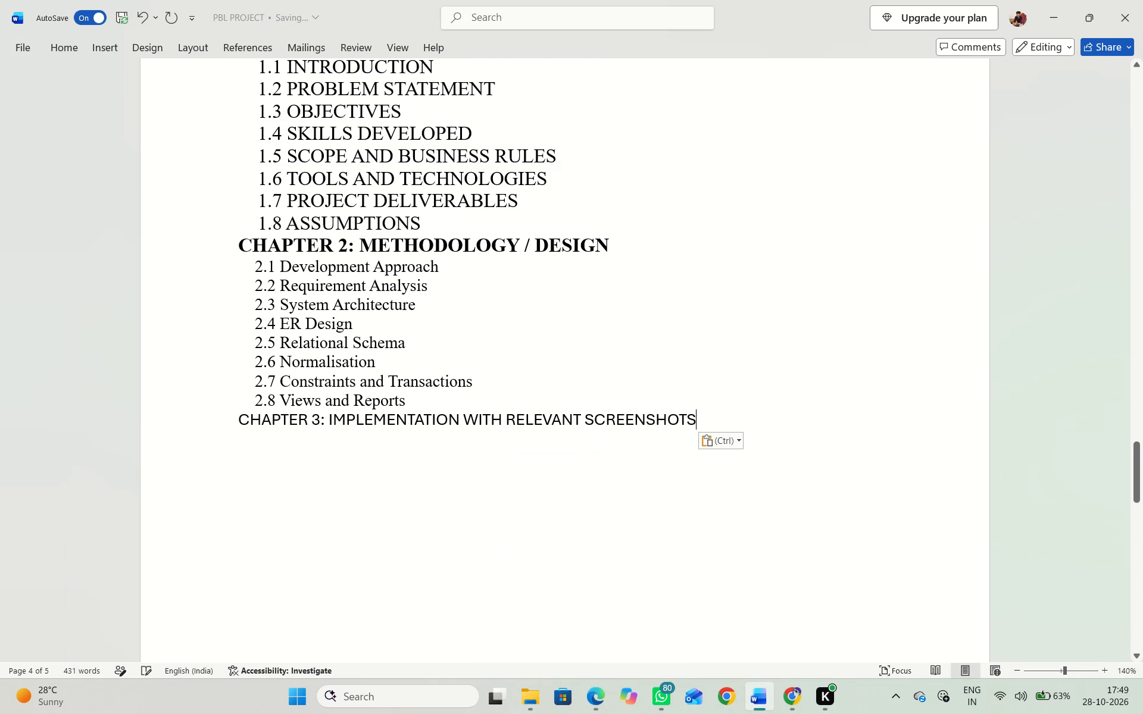
Format the pasted CHAPTER 3 contents heading as Times New Roman, 14 pt, bold.
{"action": "left_click_drag", "start_coordinate": [235, 422], "coordinate": [695, 431]}
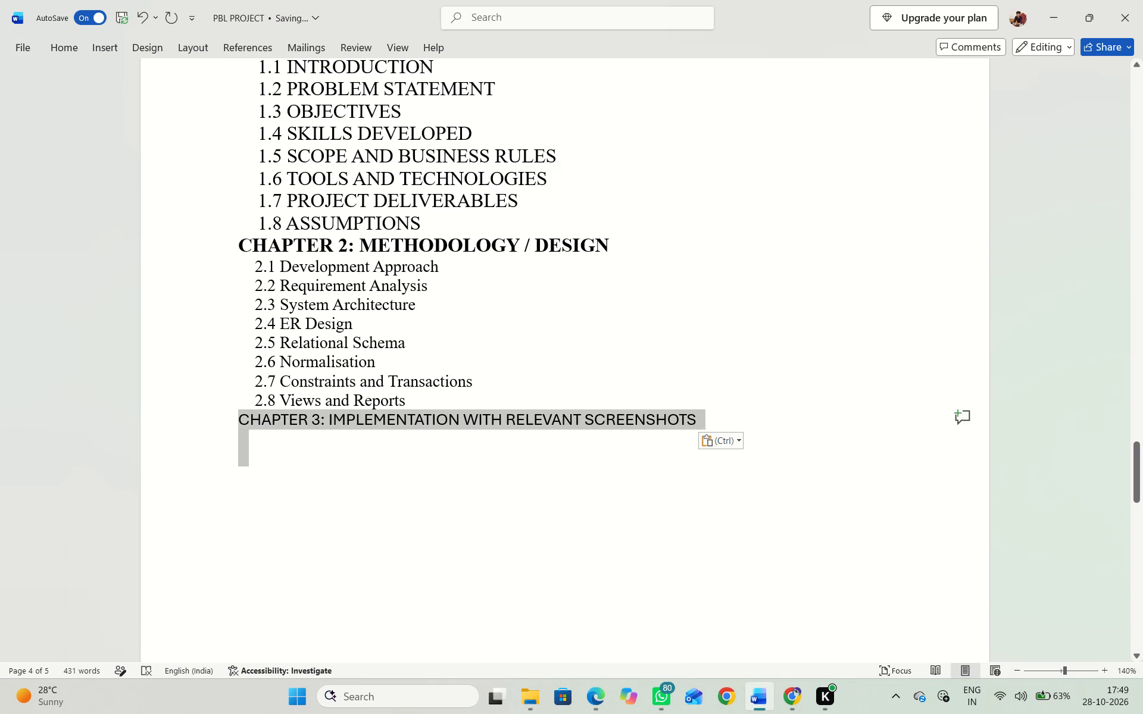
{"action": "left_click_drag", "start_coordinate": [695, 431], "coordinate": [693, 427]}
{"action": "left_click", "coordinate": [751, 378]}
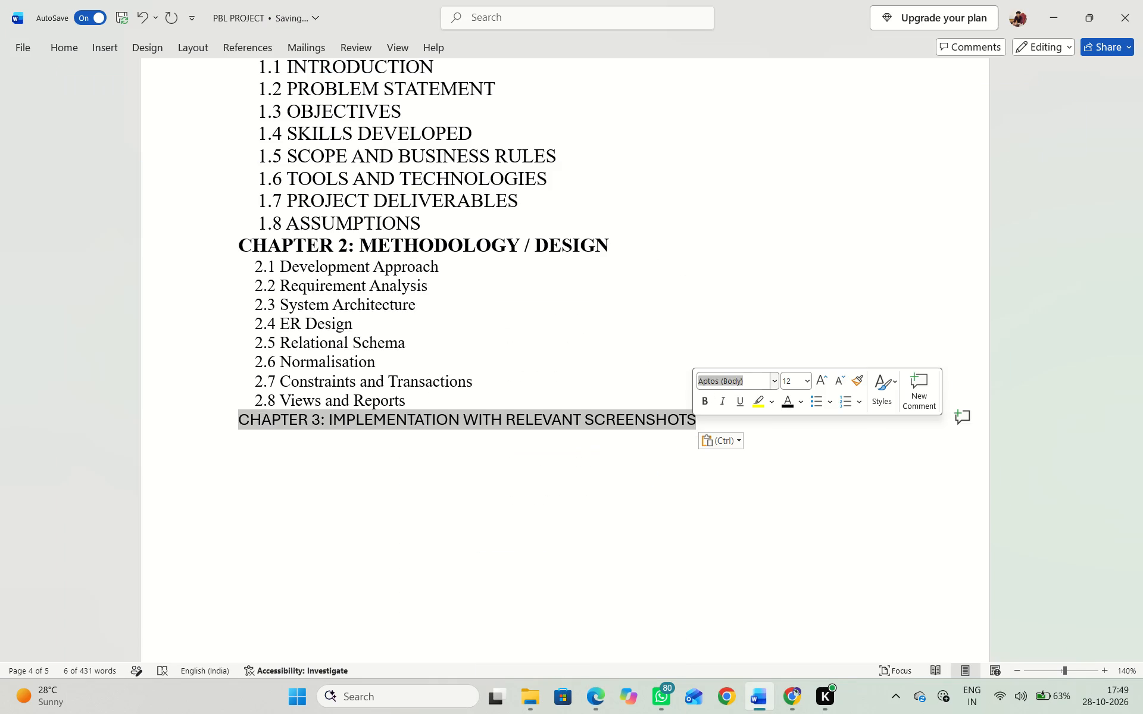
{"action": "key", "text": "t"}
{"action": "left_click", "coordinate": [795, 383]}
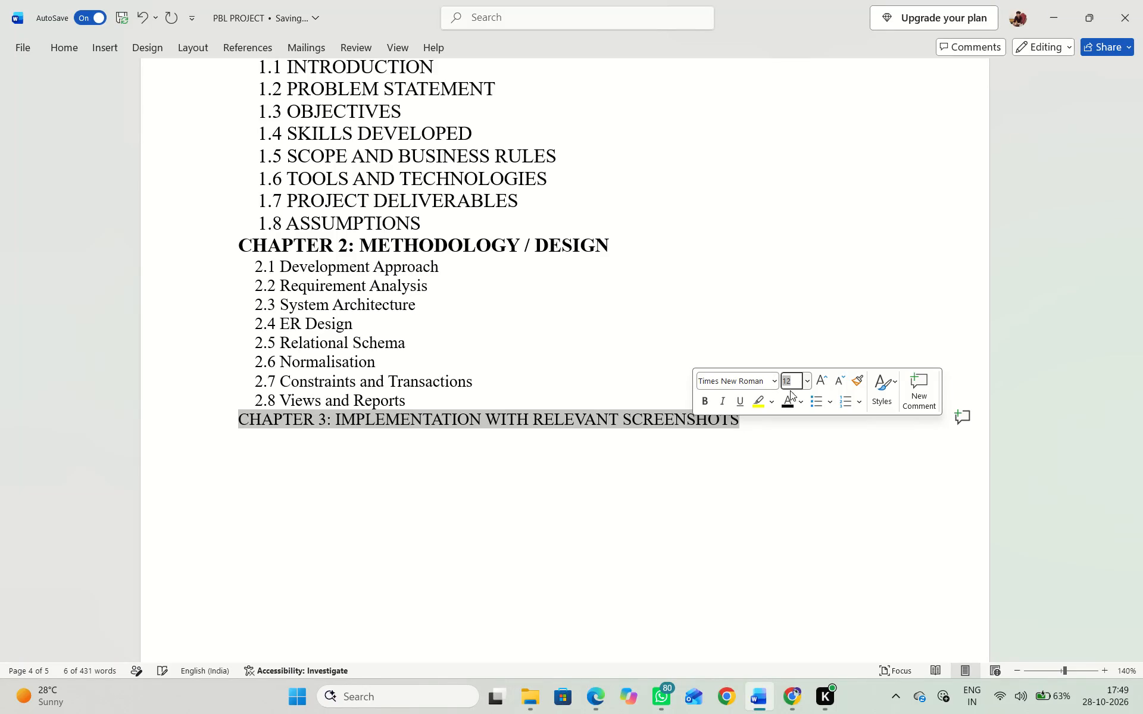
{"action": "key", "text": "1"}
{"action": "key", "text": "4"}
{"action": "left_click", "coordinate": [709, 401]}
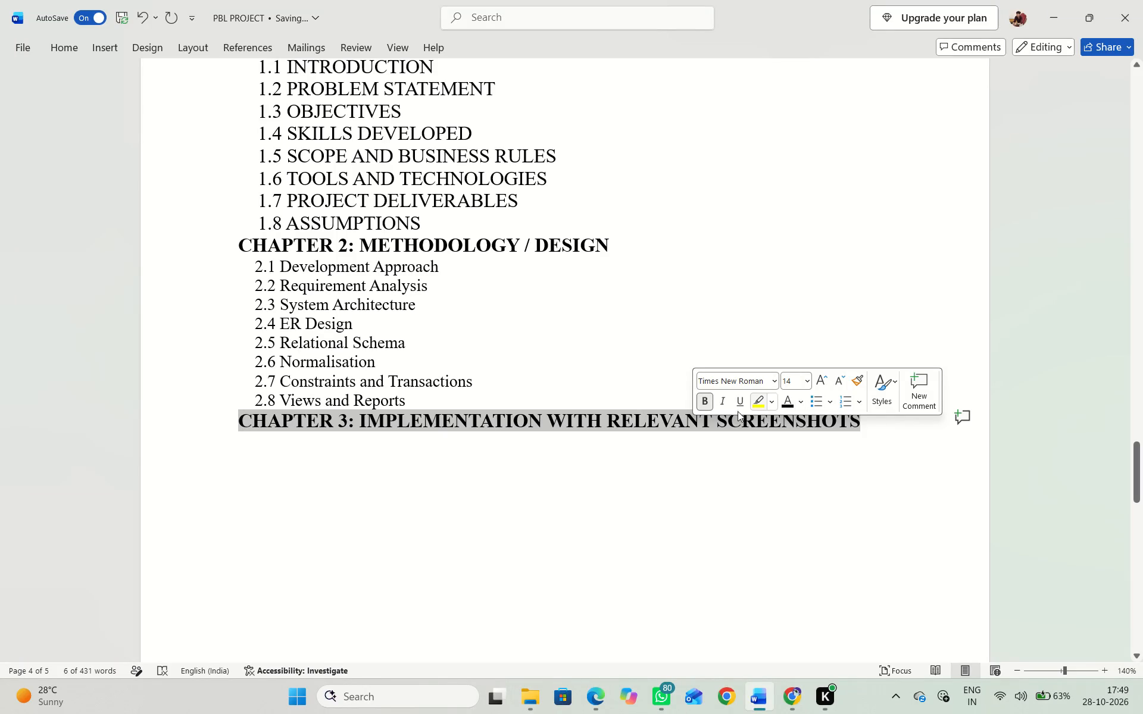
Start a non-bold contents entry numbered 3.1 on a new line below the CHAPTER 3 heading, indented with four leading spaces.
{"action": "left_click", "coordinate": [861, 424]}
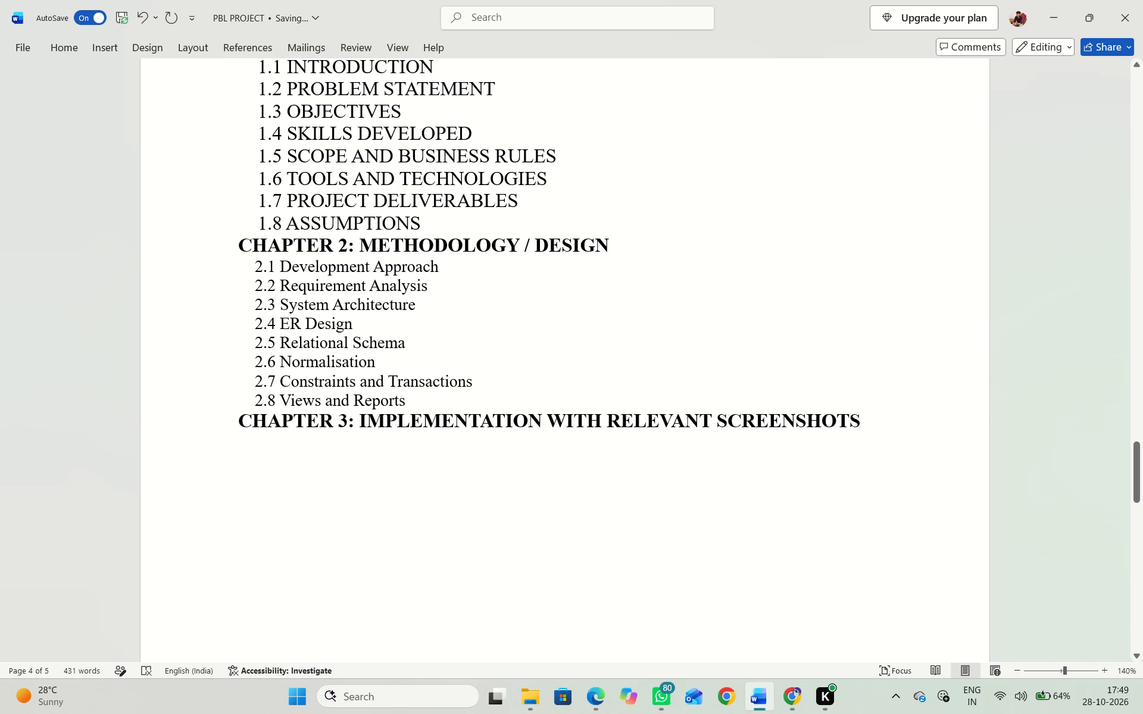
{"action": "key", "text": "Return"}
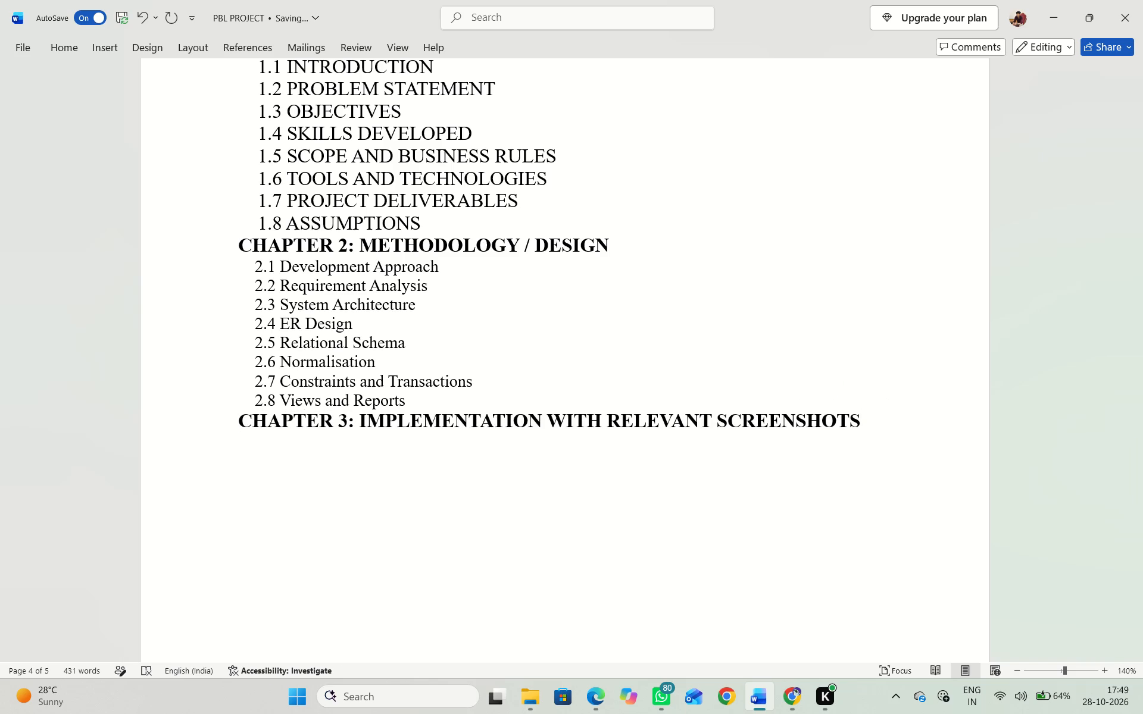
{"action": "key", "text": "space"}
{"action": "key", "text": "space"}
{"action": "key", "text": "space"}
{"action": "key", "text": "space"}
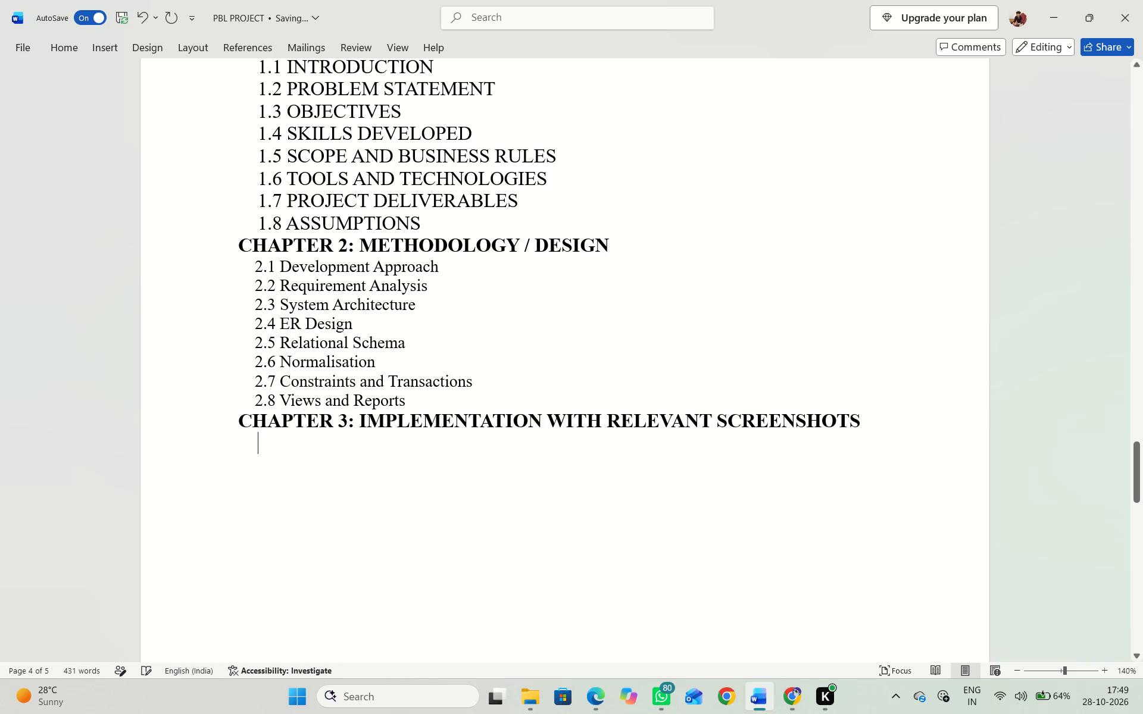
{"action": "key", "text": "3"}
{"action": "type", "text": ".1"}
{"action": "key", "text": "BackSpace"}
{"action": "key", "text": "BackSpace"}
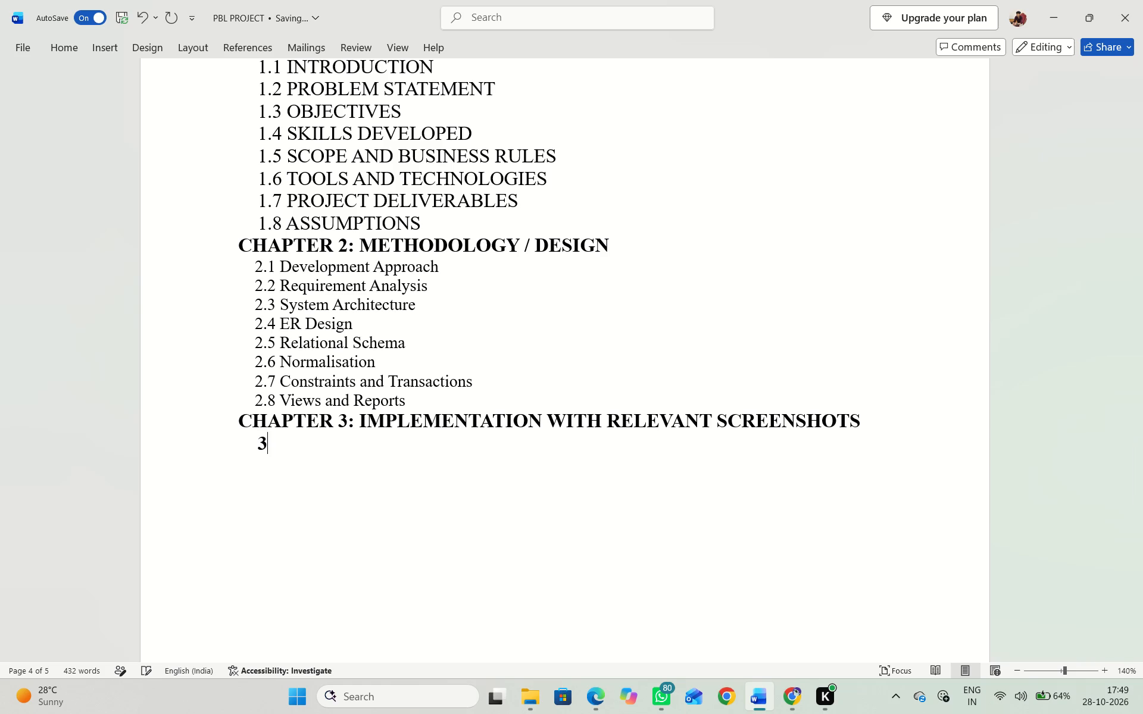
{"action": "key", "text": "BackSpace"}
{"action": "left_click", "coordinate": [67, 49]}
{"action": "left_click", "coordinate": [148, 96]}
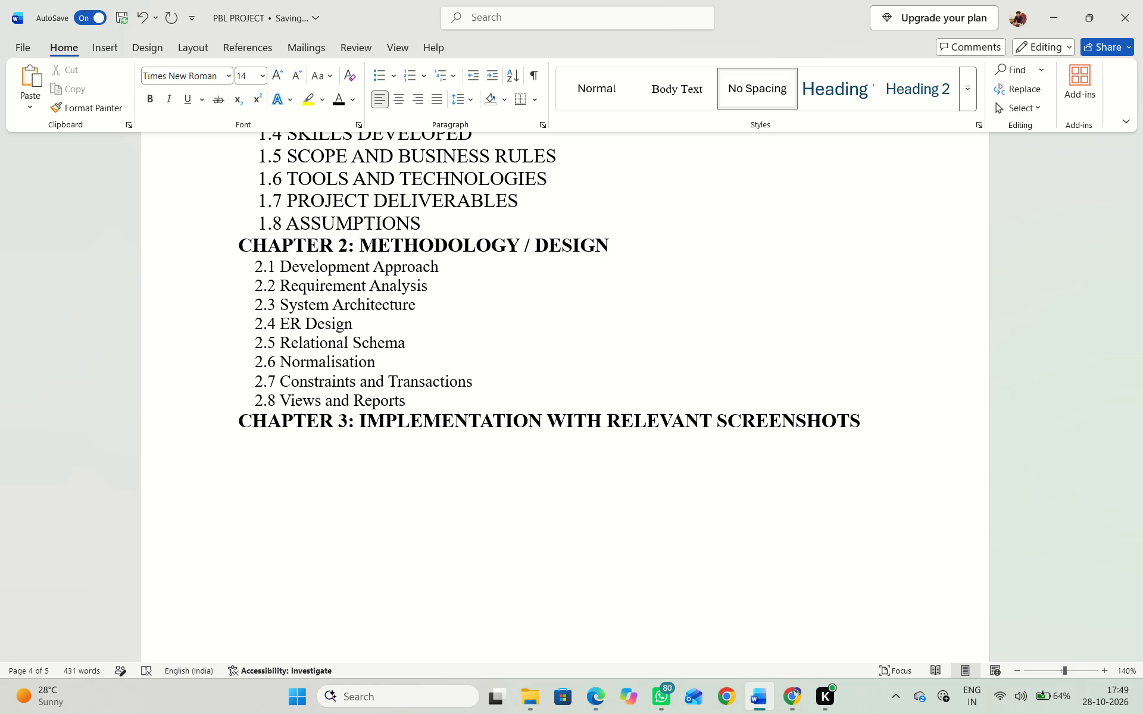
{"action": "key", "text": "3"}
{"action": "key", "text": "period"}
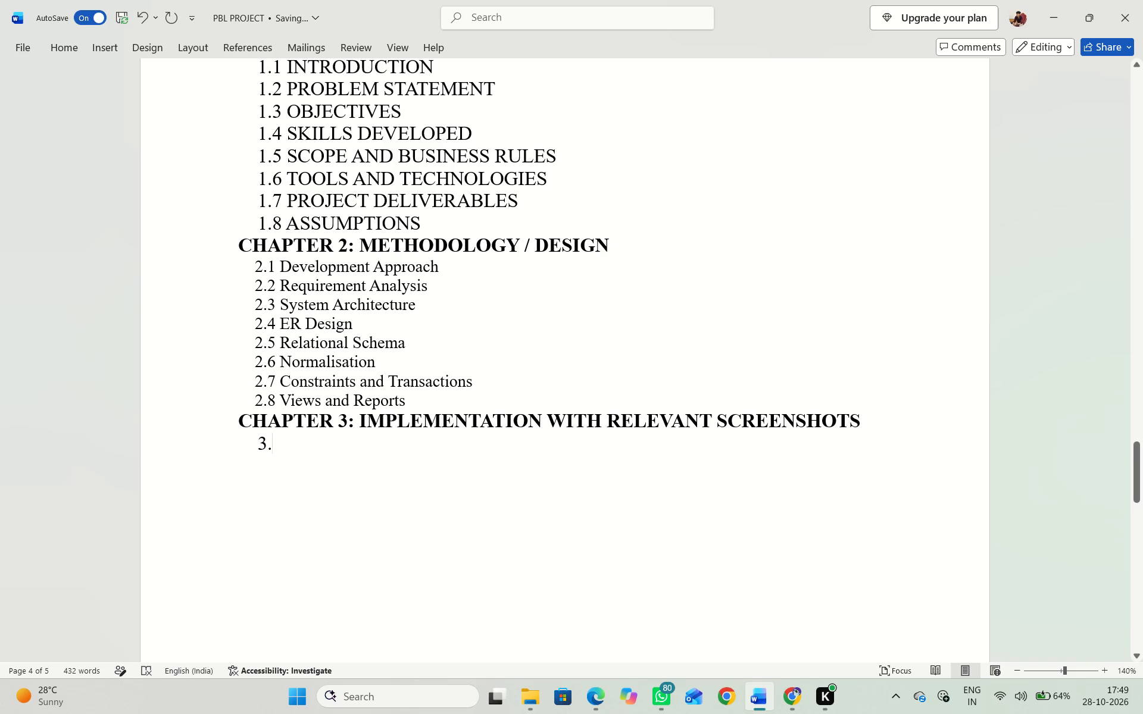
{"action": "key", "text": "1"}
Set the font size of the Chapter 2 contents entries 2.1 through 2.8 to 14 pt, and return to the end of 3.1.
{"action": "left_click_drag", "start_coordinate": [255, 259], "coordinate": [281, 308]}
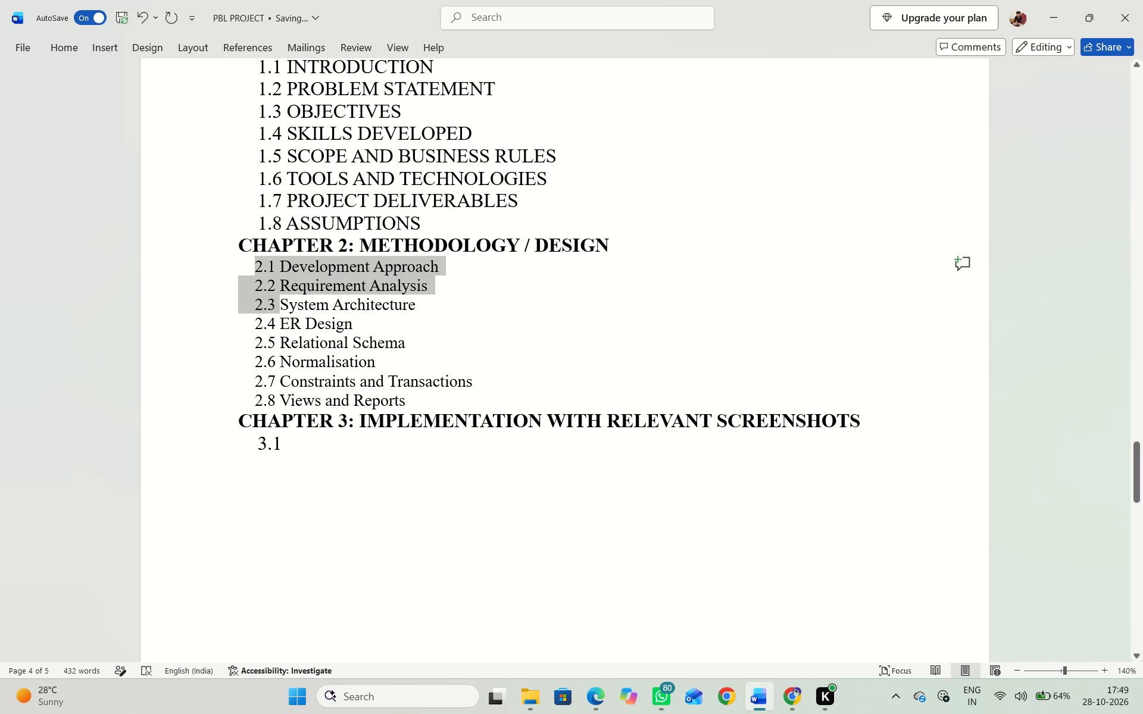
{"action": "left_click_drag", "start_coordinate": [281, 308], "coordinate": [385, 408]}
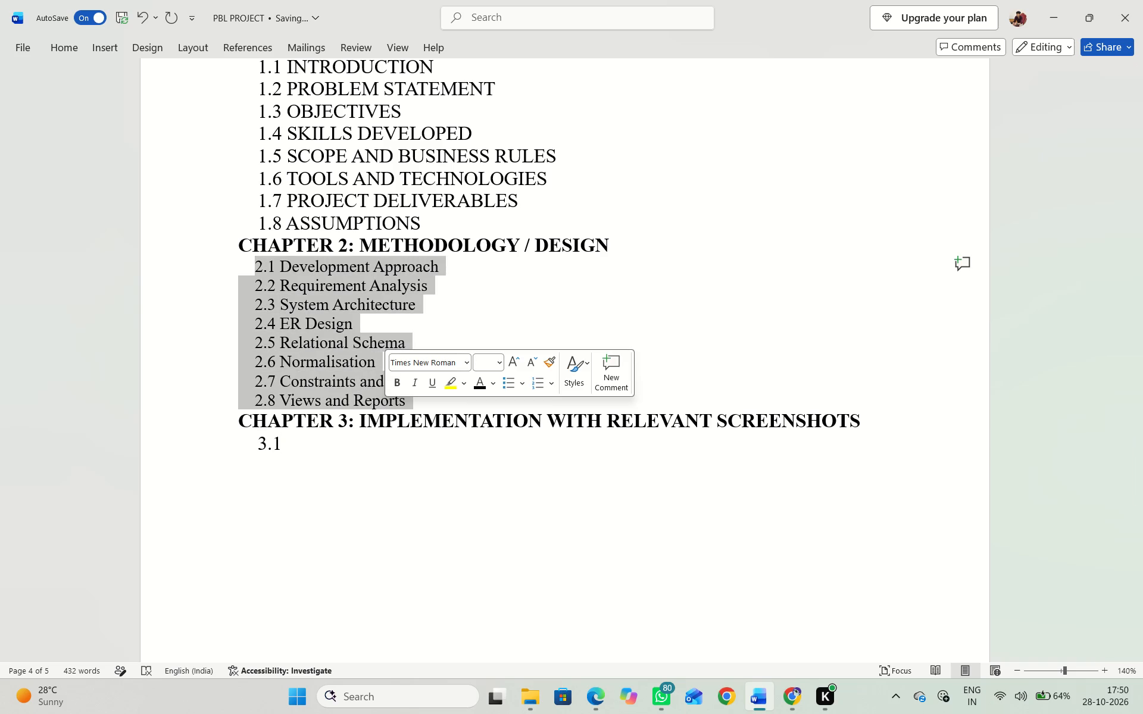
{"action": "left_click", "coordinate": [483, 359]}
{"action": "key", "text": "1"}
{"action": "key", "text": "4"}
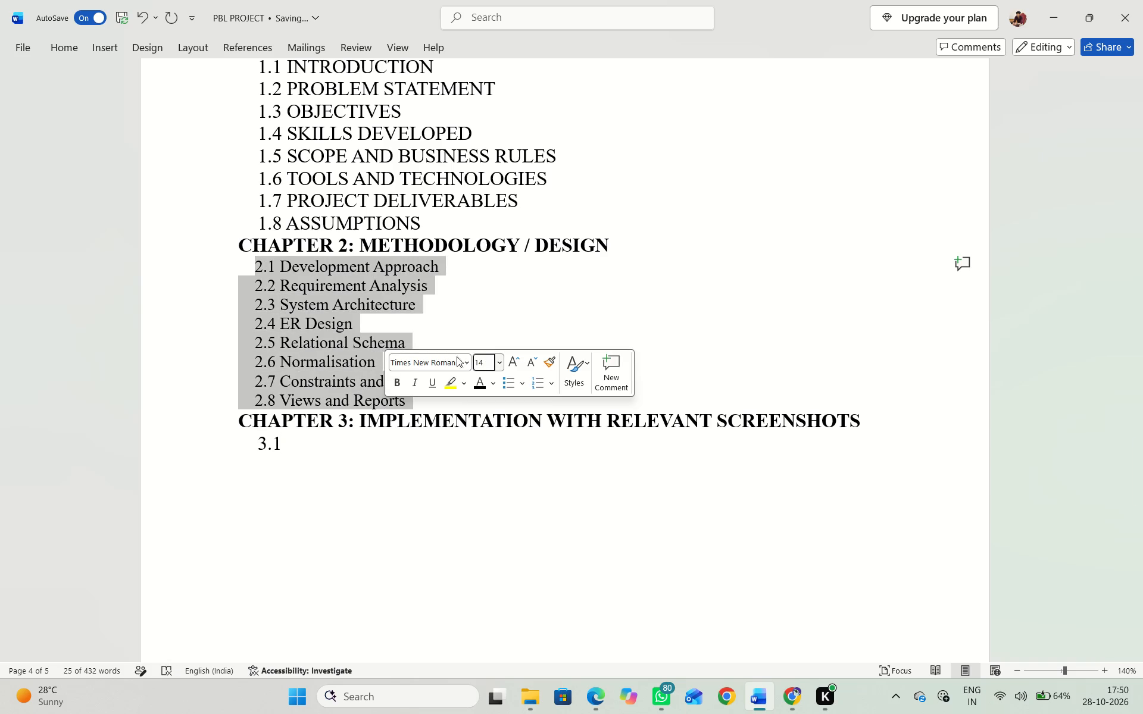
{"action": "left_click", "coordinate": [289, 449]}
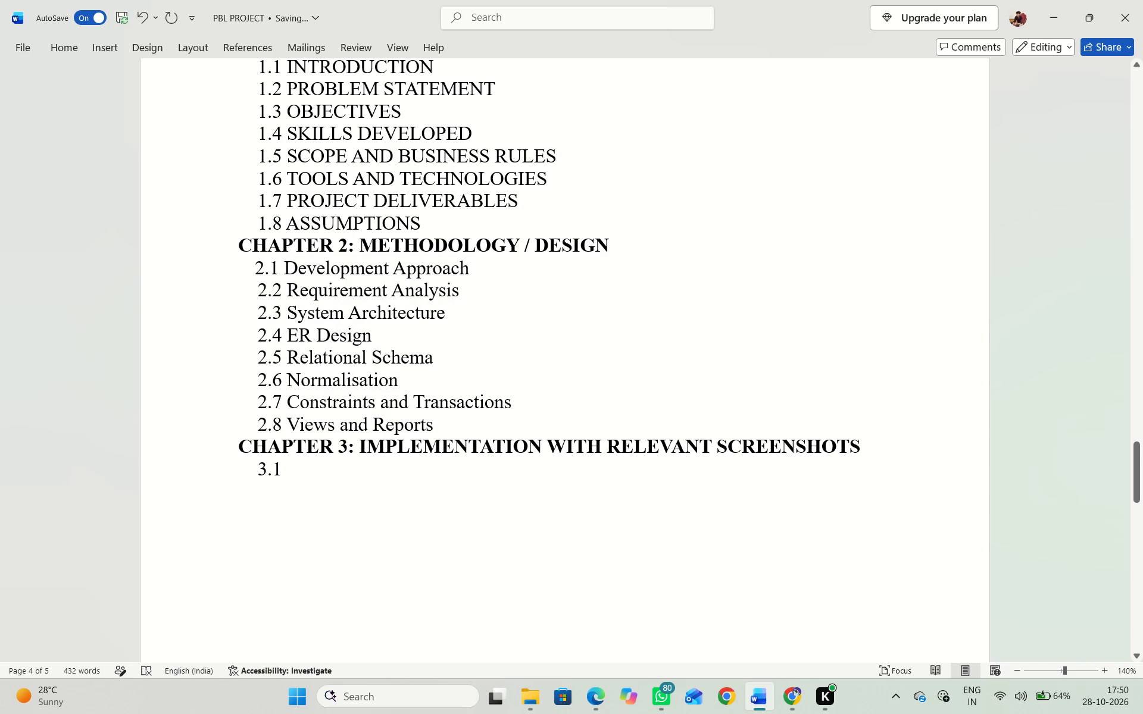
{"action": "left_click", "coordinate": [283, 468]}
Copy the title Database Creation from the DBMS_Employee_Attendance reference PDF in Edge and paste it after 3.1 in the Word contents, separated by a space.
{"action": "left_click", "coordinate": [595, 706]}
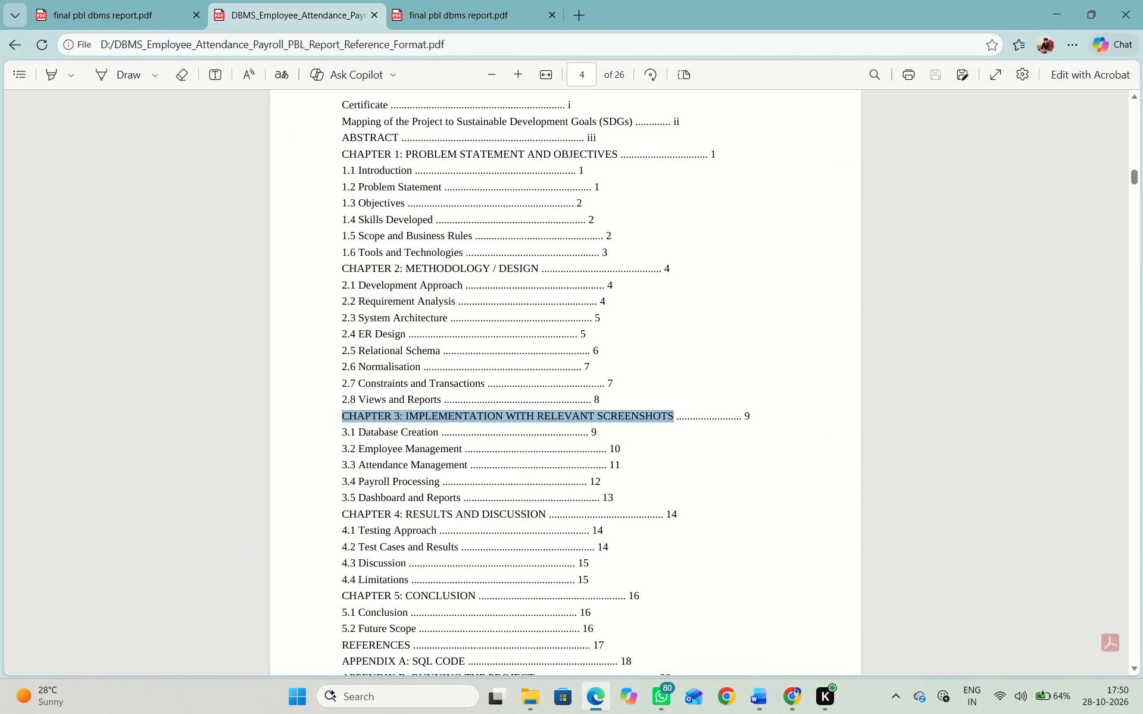
{"action": "left_click_drag", "start_coordinate": [356, 429], "coordinate": [429, 431]}
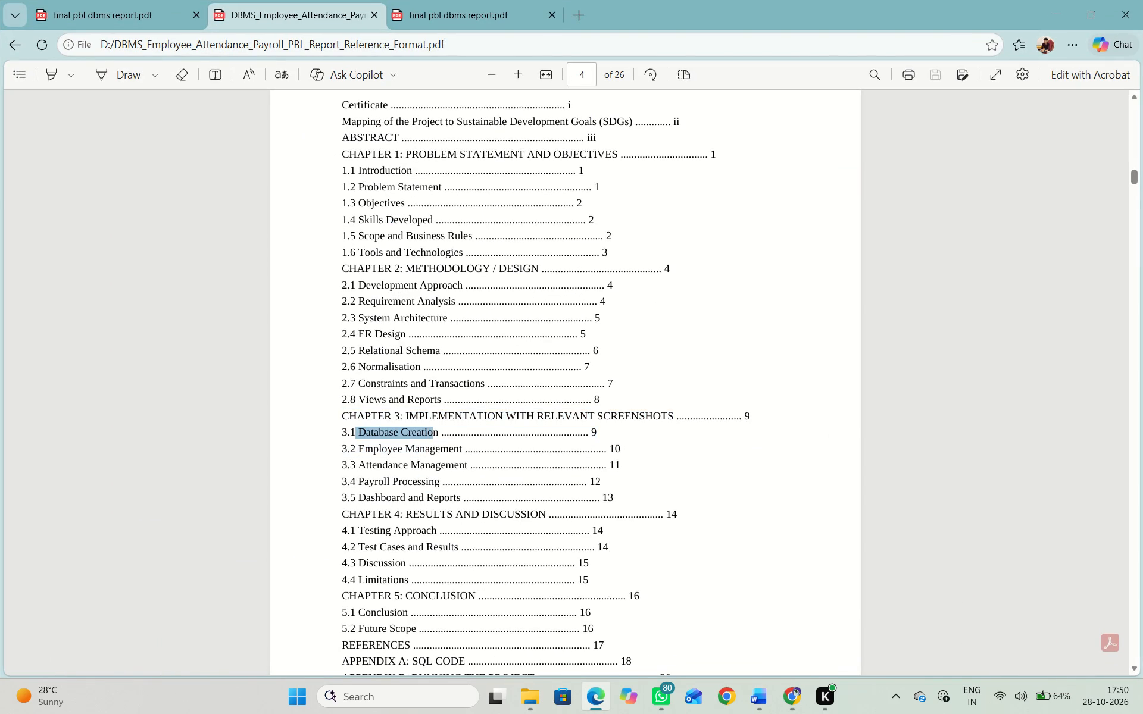
{"action": "left_click_drag", "start_coordinate": [429, 431], "coordinate": [435, 430]}
{"action": "key", "text": "ctrl+c"}
{"action": "left_click", "coordinate": [1044, 4]}
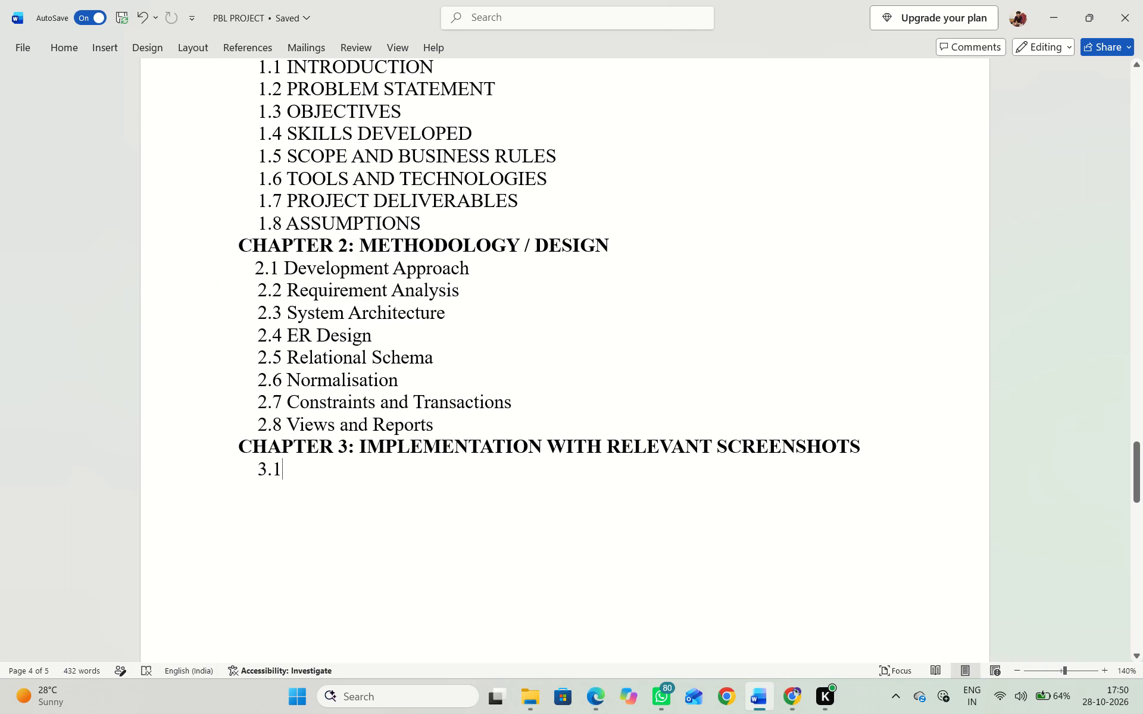
{"action": "key", "text": "space"}
{"action": "key", "text": "ctrl+v"}
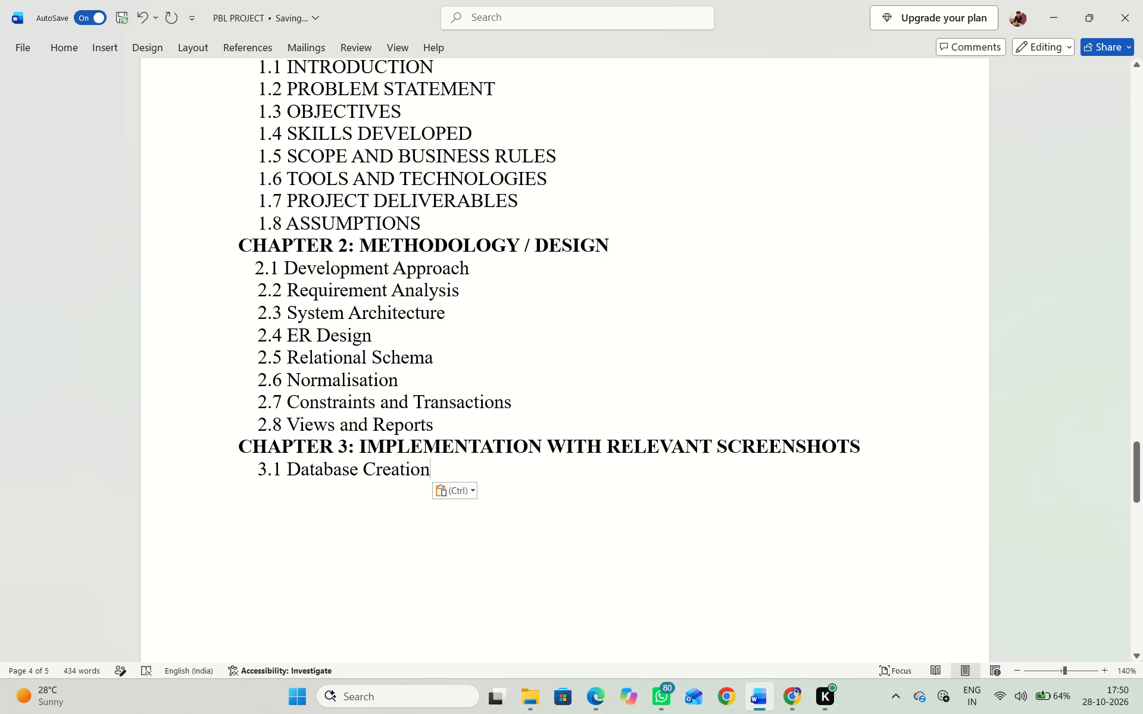
Add one leading space before contents entry 2.1 Development Approach to align it with the entries below.
{"action": "left_click", "coordinate": [257, 273]}
{"action": "key", "text": "space"}
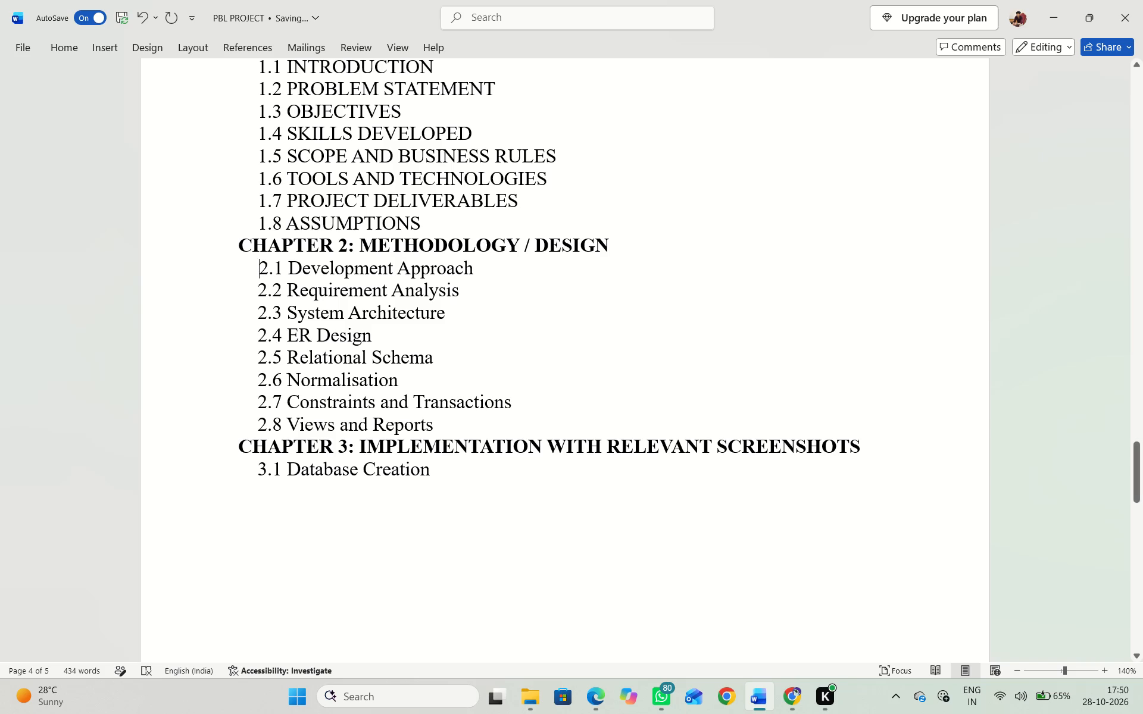
Add the contents entry 3.2 Employee Management below 3.1, indented four spaces, copying its title from the reference PDF in Edge into Word.
{"action": "left_click", "coordinate": [430, 475]}
{"action": "key", "text": "Return"}
{"action": "key", "text": "ctrl+v"}
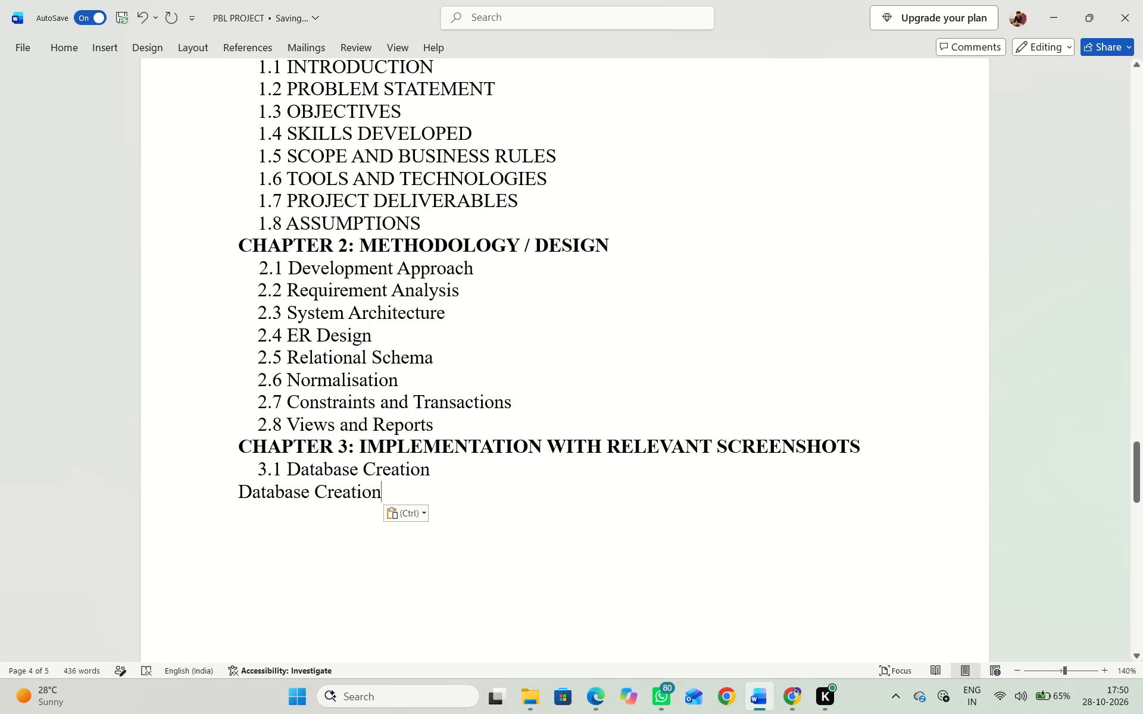
{"action": "key", "text": "ctrl+z"}
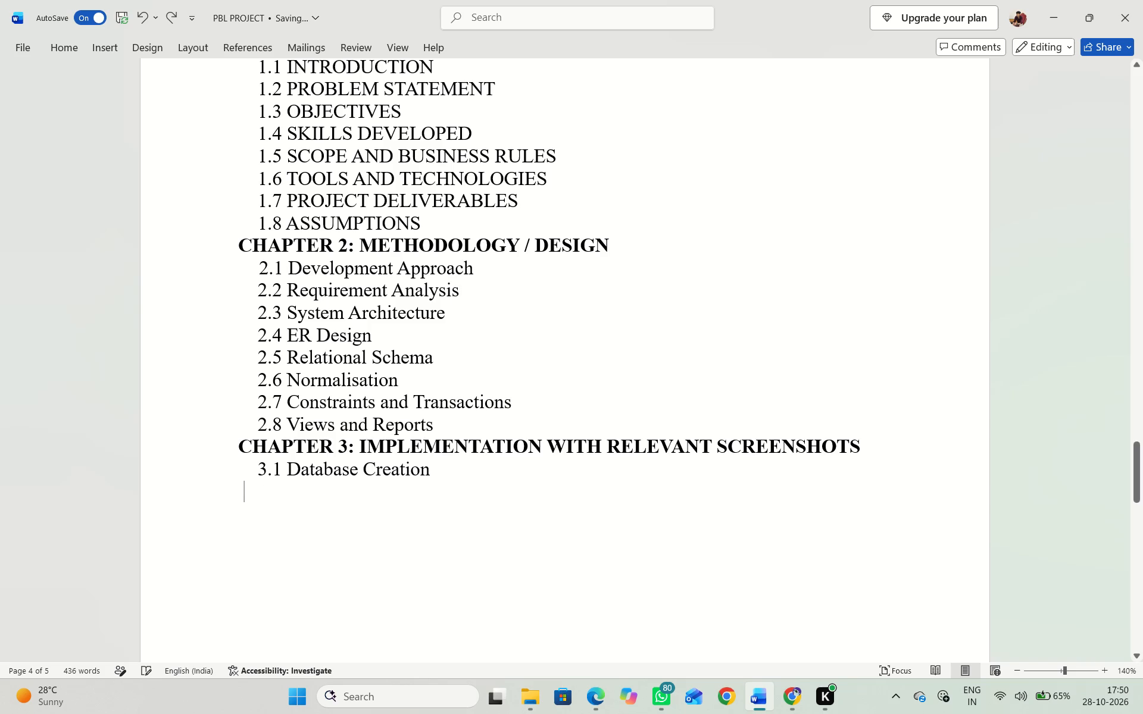
{"action": "key", "text": "space"}
{"action": "key", "text": "space"}
{"action": "key", "text": "space"}
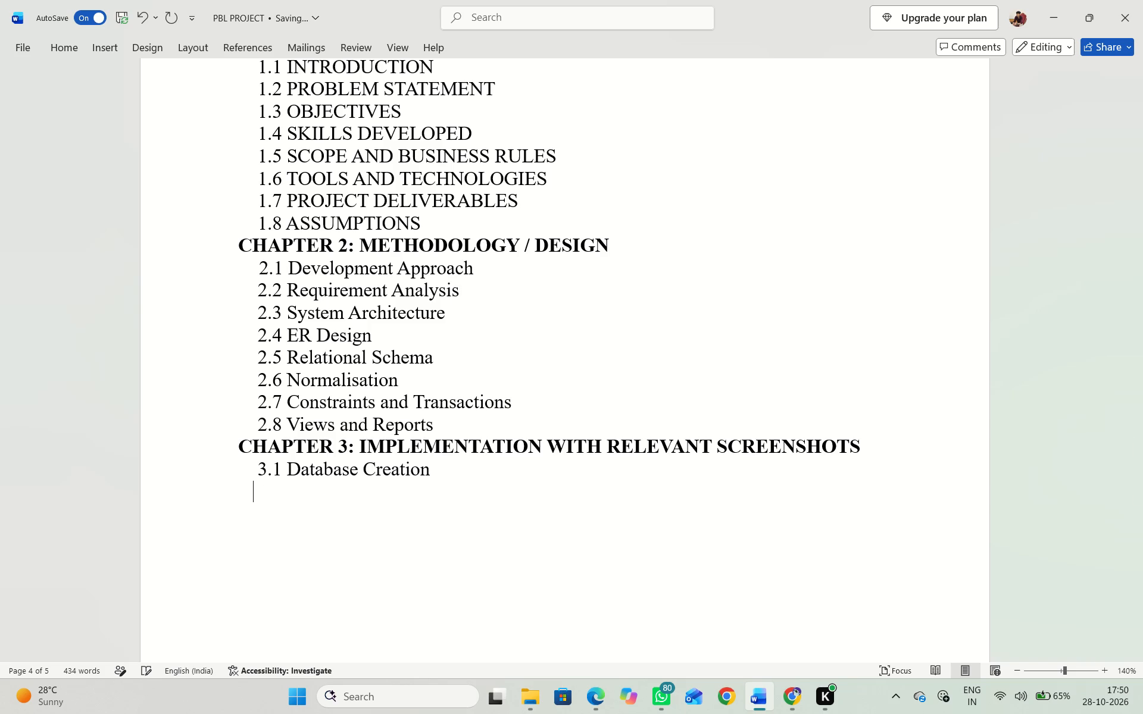
{"action": "key", "text": "space"}
{"action": "type", "text": "3.2"}
{"action": "left_click", "coordinate": [611, 713]}
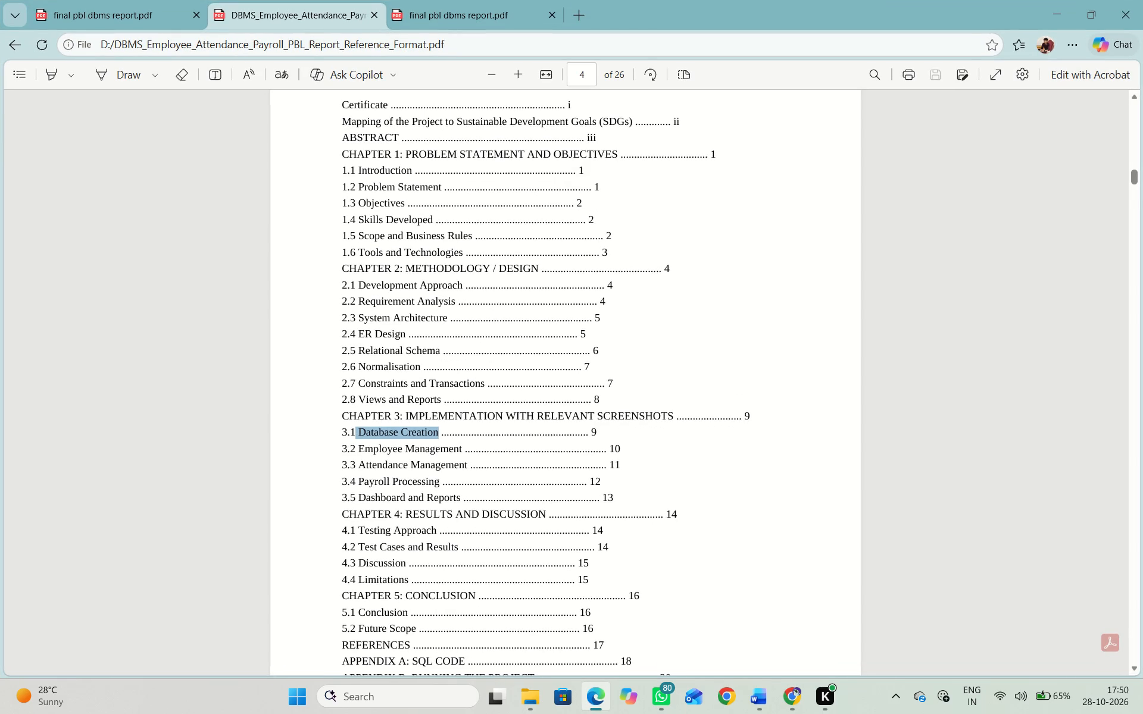
{"action": "left_click_drag", "start_coordinate": [359, 452], "coordinate": [460, 454]}
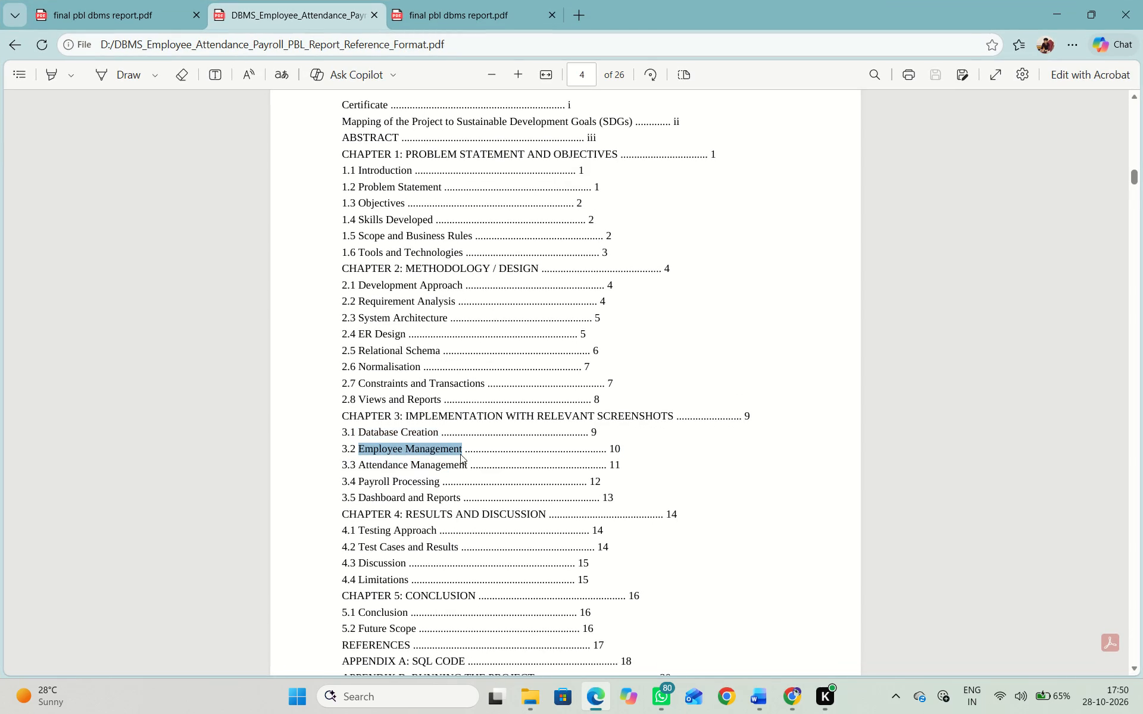
{"action": "key", "text": "ctrl+c"}
{"action": "left_click", "coordinate": [1045, 3]}
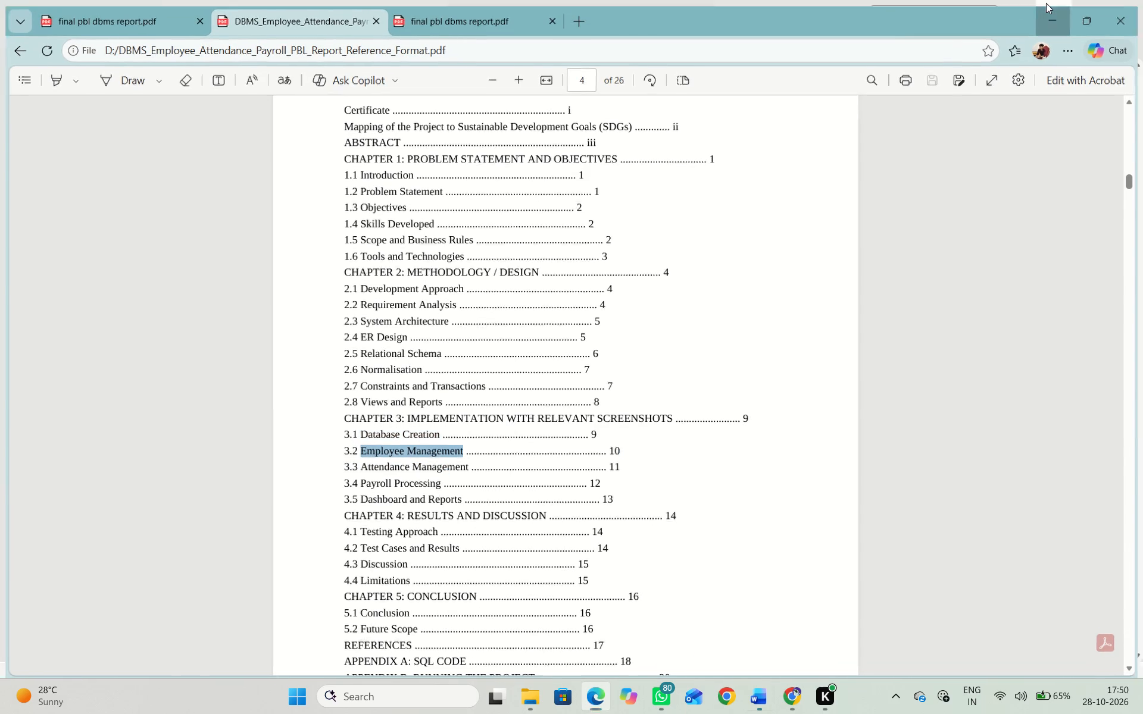
{"action": "key", "text": "space"}
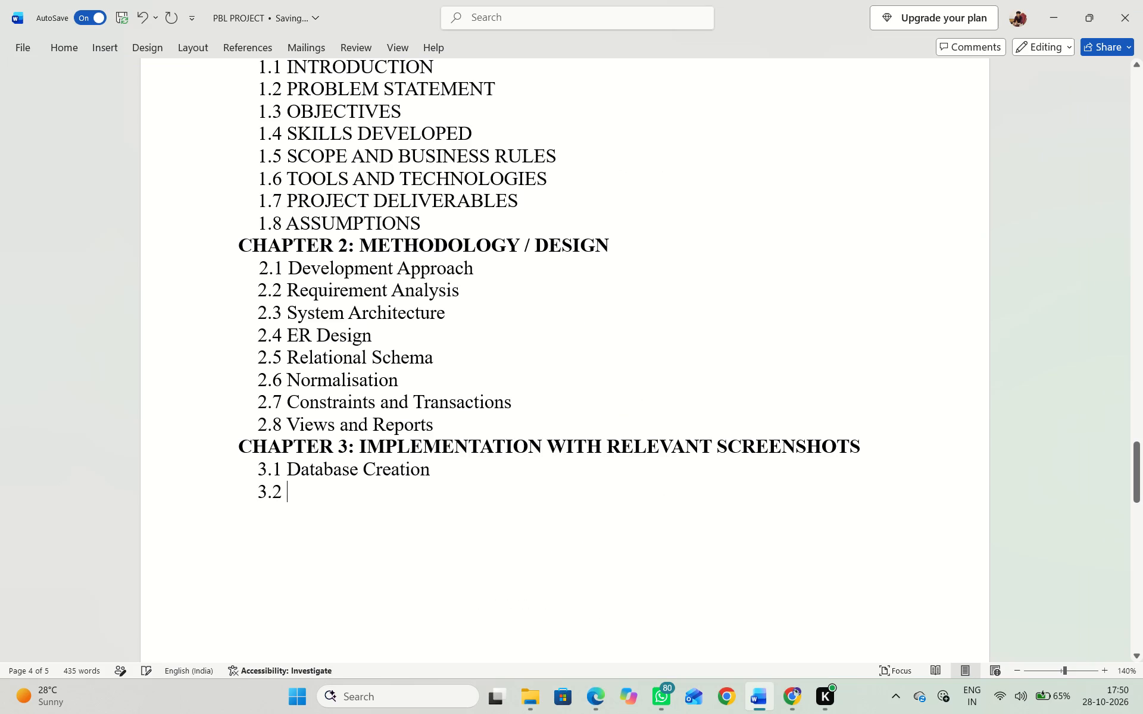
{"action": "key", "text": "ctrl+v"}
Add 3.3 Attendance Management below 3.2, indented four spaces, copying the number and title together from the reference PDF in Edge into Word.
{"action": "key", "text": "Return"}
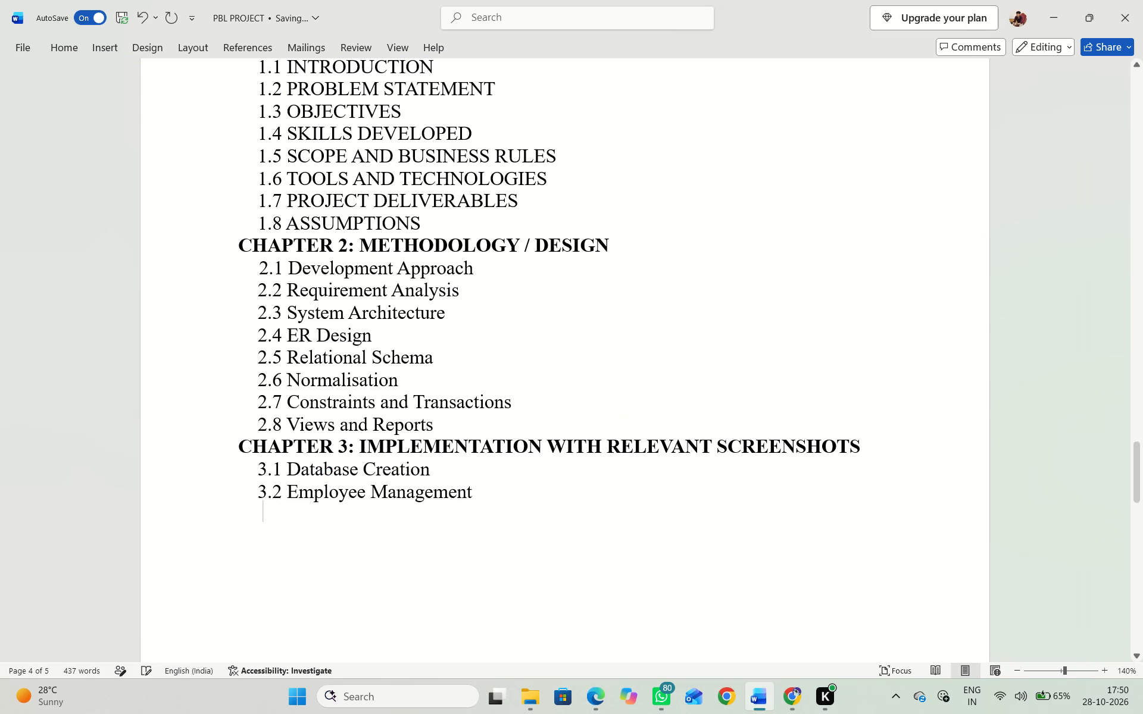
{"action": "key", "text": "space"}
{"action": "key", "text": "space"}
{"action": "key", "text": "space"}
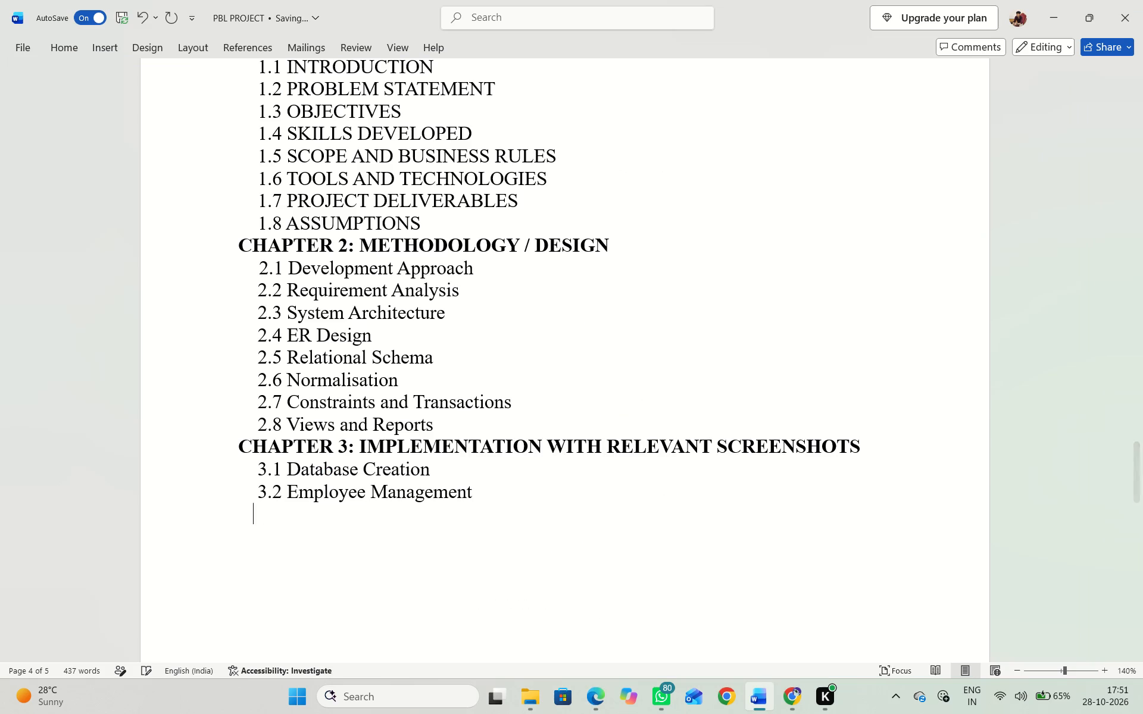
{"action": "key", "text": "space"}
{"action": "left_click", "coordinate": [605, 696]}
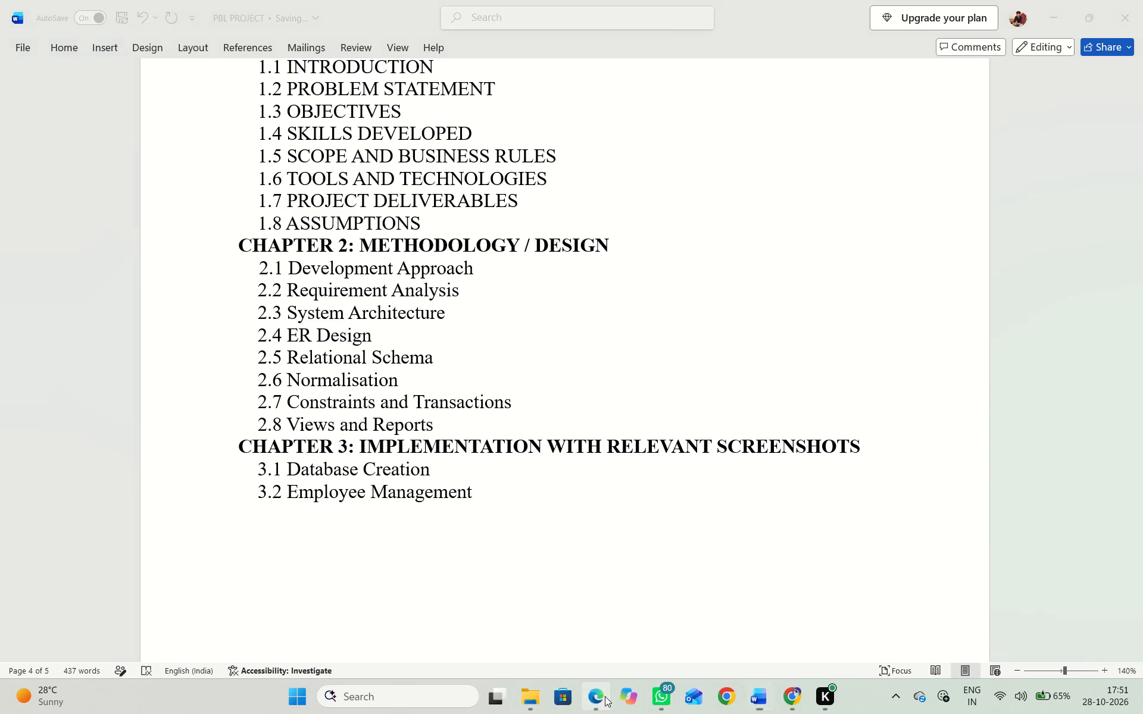
{"action": "left_click_drag", "start_coordinate": [342, 465], "coordinate": [380, 465]}
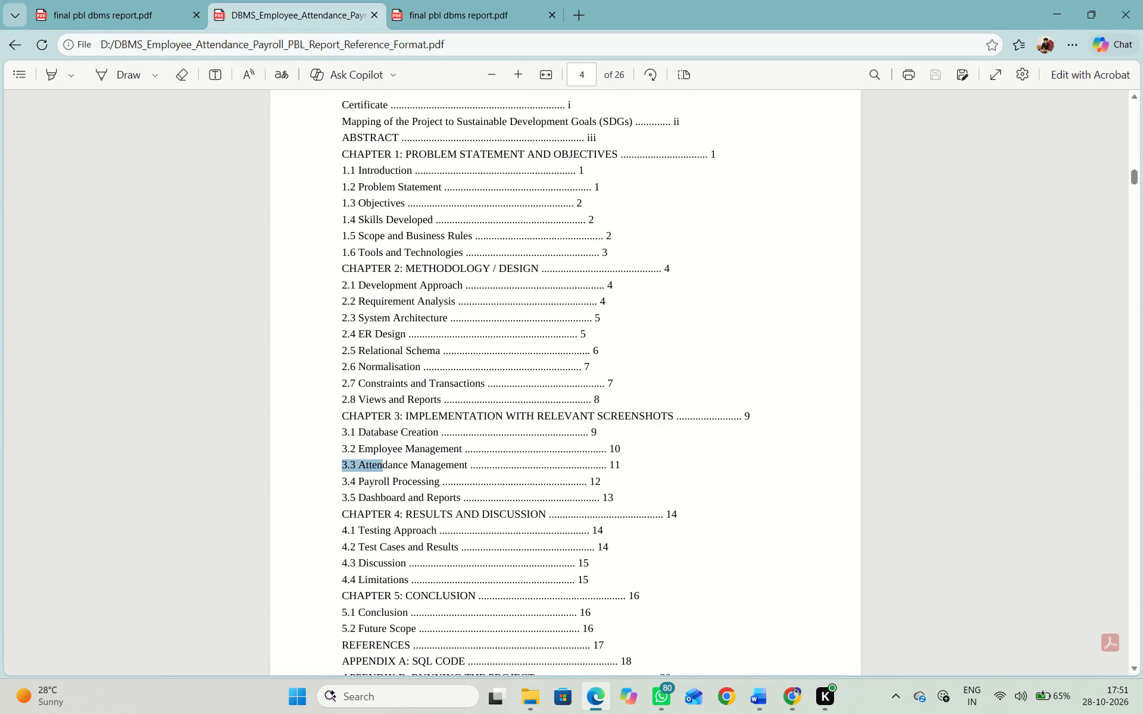
{"action": "left_click_drag", "start_coordinate": [380, 465], "coordinate": [466, 465]}
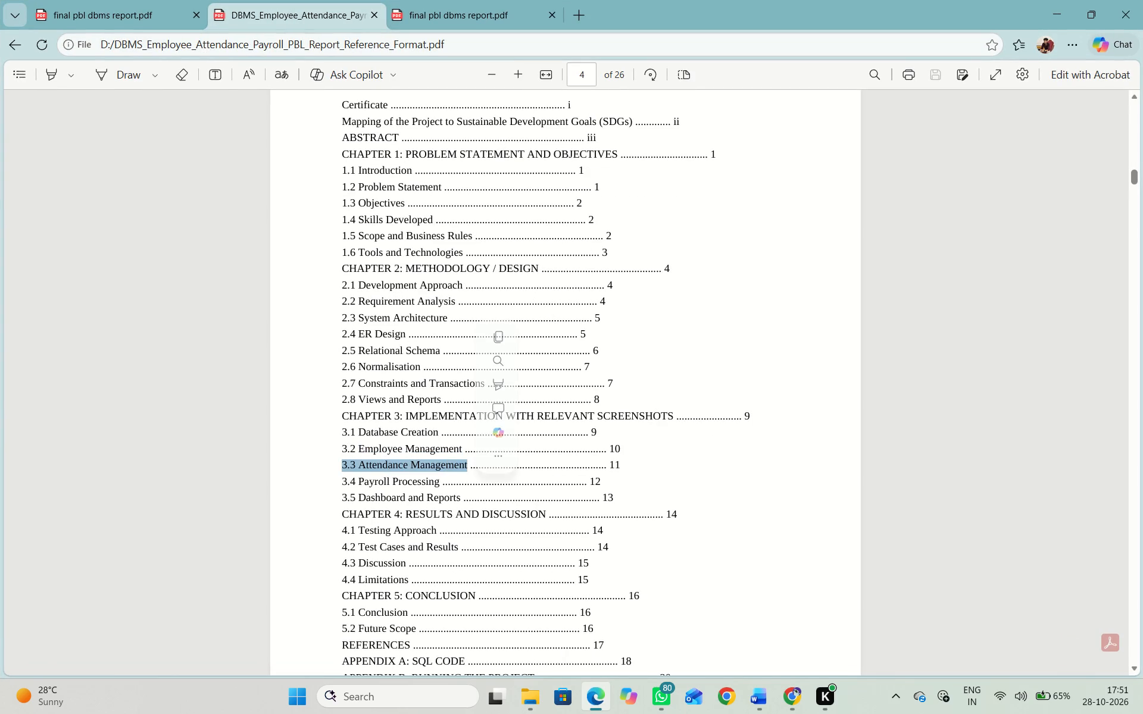
{"action": "key", "text": "ctrl+c"}
{"action": "left_click", "coordinate": [1067, 2]}
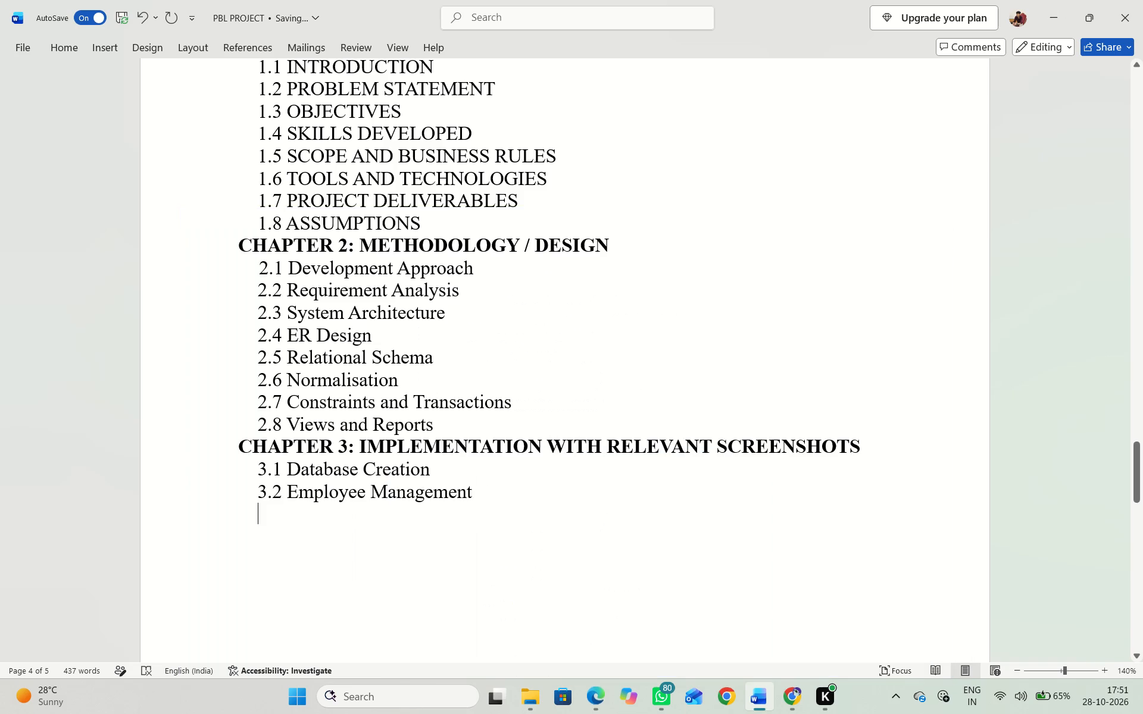
{"action": "key", "text": "ctrl+v"}
Start a new contents line below 3.3 Attendance Management, indented with four leading spaces.
{"action": "key", "text": "Return"}
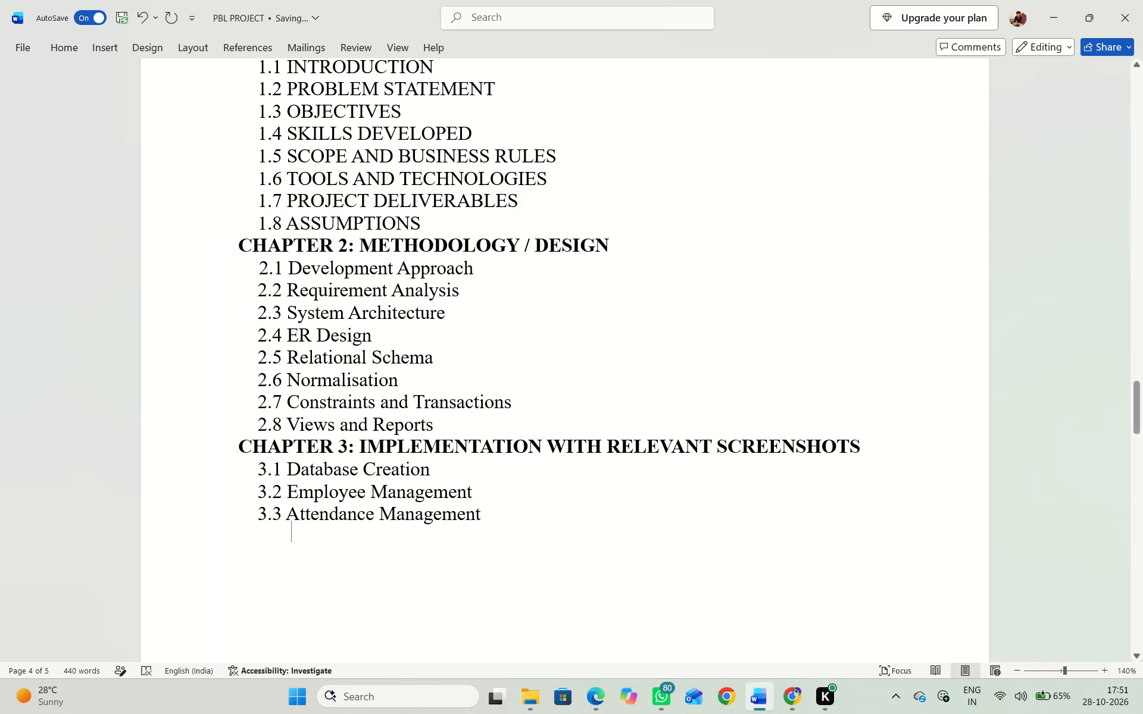
{"action": "key", "text": "space"}
{"action": "key", "text": "space"}
{"action": "key", "text": "space"}
{"action": "key", "text": "space"}
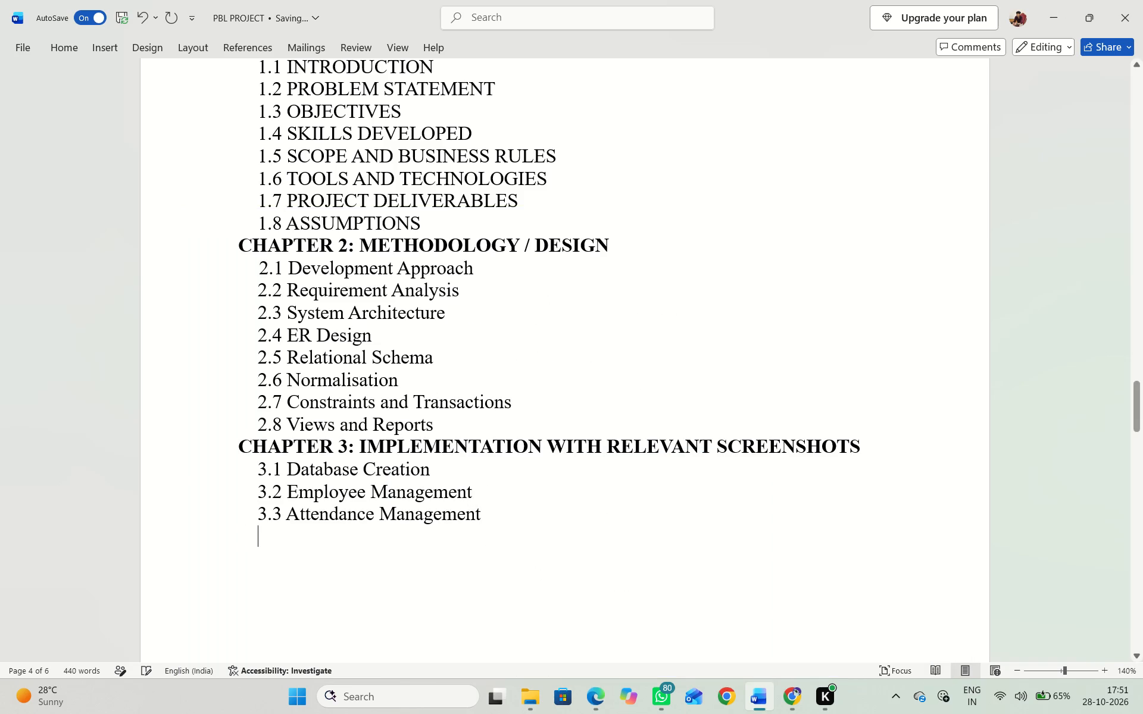
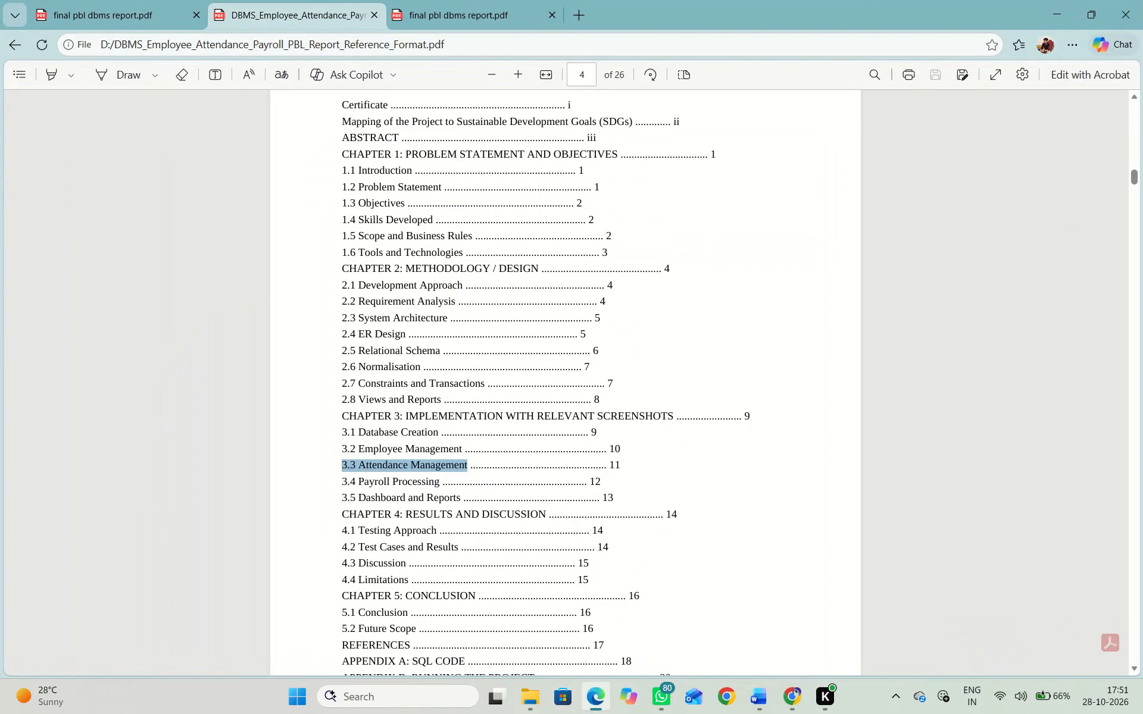
Add the contents entry 3.4 Payroll Processing below 3.3, copying its number and title from the reference PDF in Edge into Word.
{"action": "left_click_drag", "start_coordinate": [343, 483], "coordinate": [438, 484]}
{"action": "key", "text": "ctrl+c"}
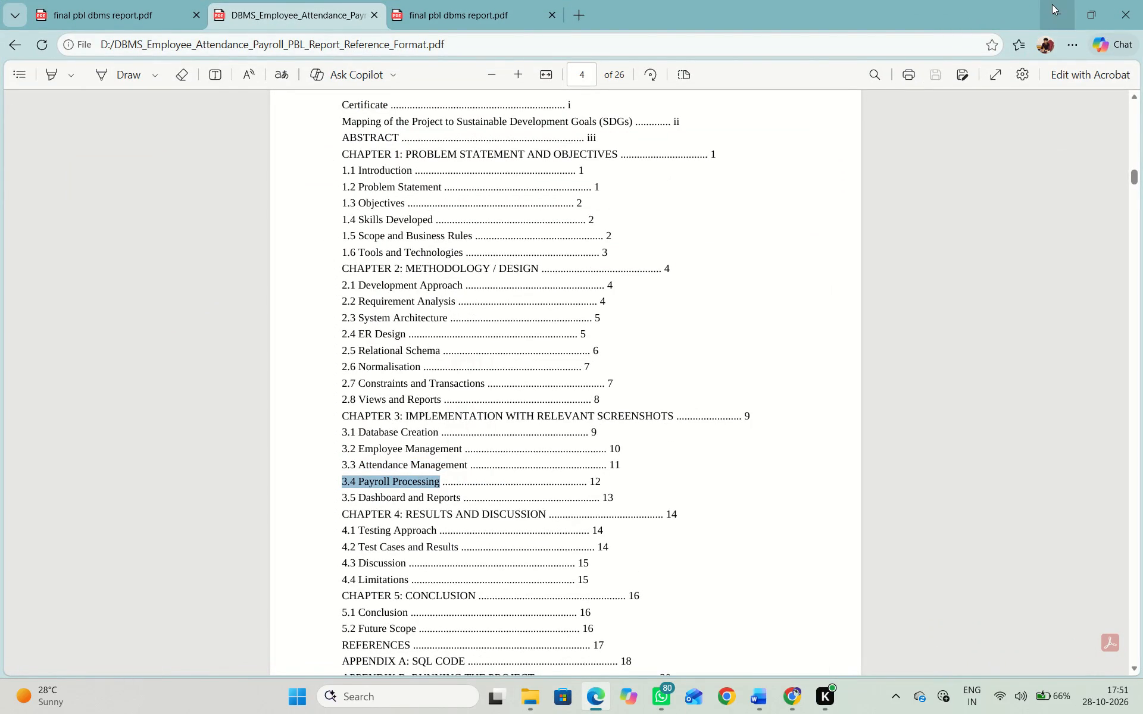
{"action": "left_click", "coordinate": [1052, 4]}
{"action": "key", "text": "ctrl+v"}
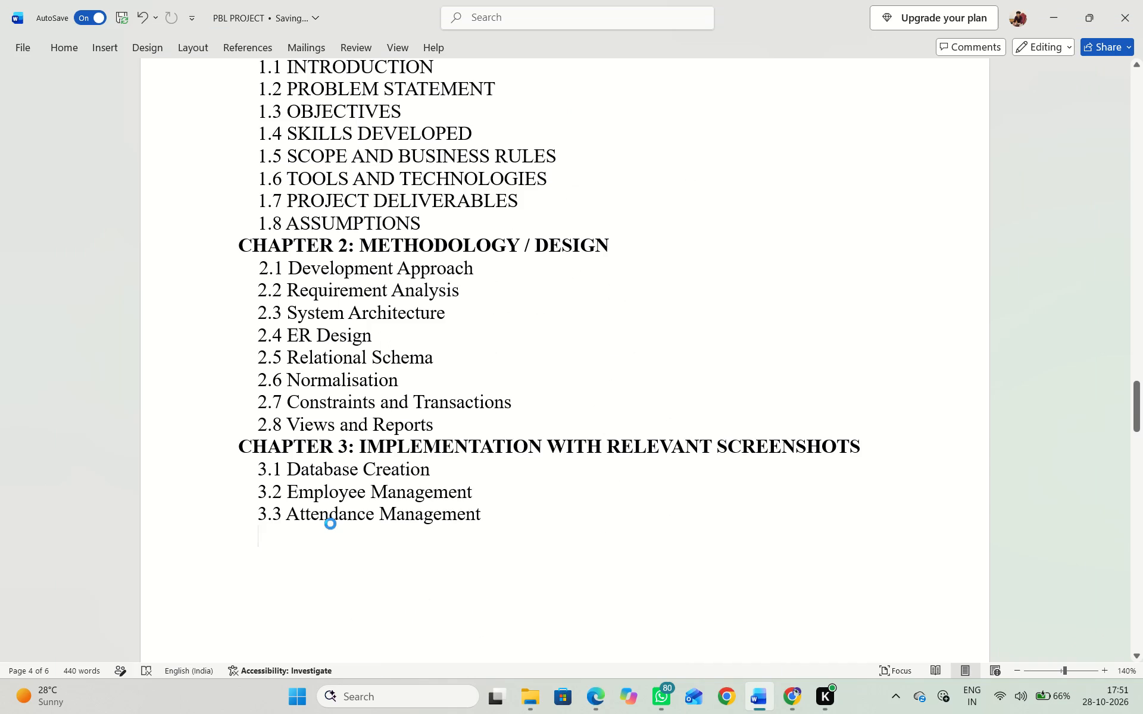
Add 3.5 Dashboard and Reports on a new line below 3.4, indented four spaces, copying it from the reference PDF in Edge into Word.
{"action": "key", "text": "Return"}
{"action": "key", "text": "space"}
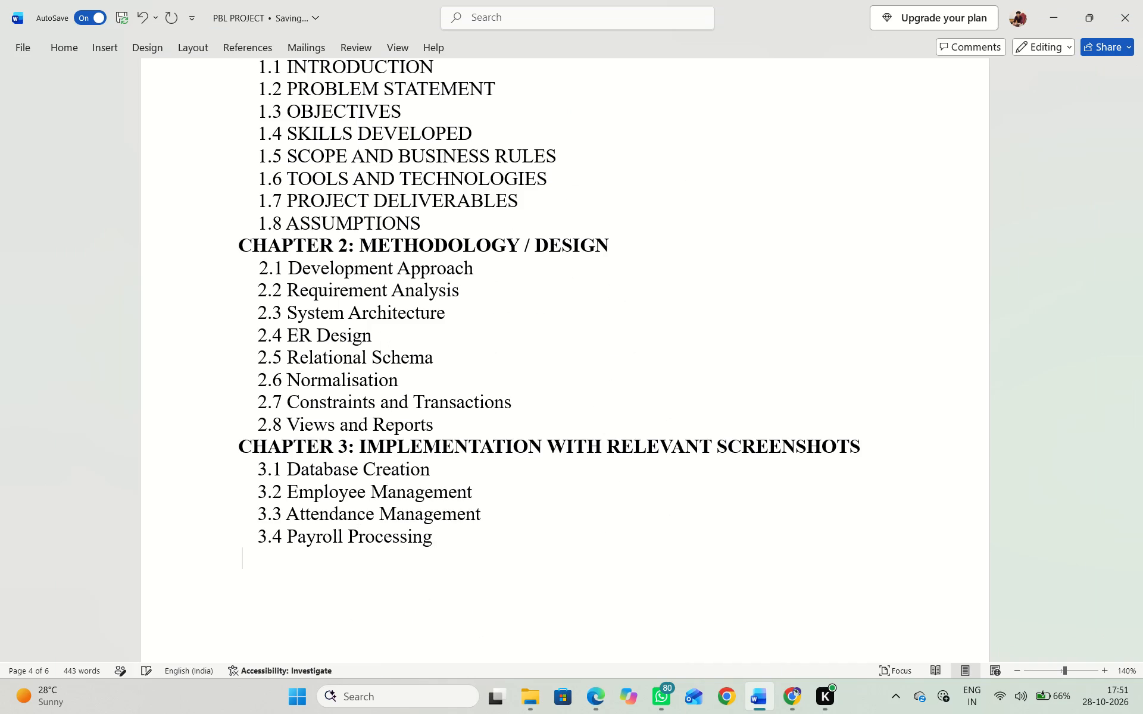
{"action": "key", "text": "space"}
{"action": "key", "text": "space"}
{"action": "key", "text": "space"}
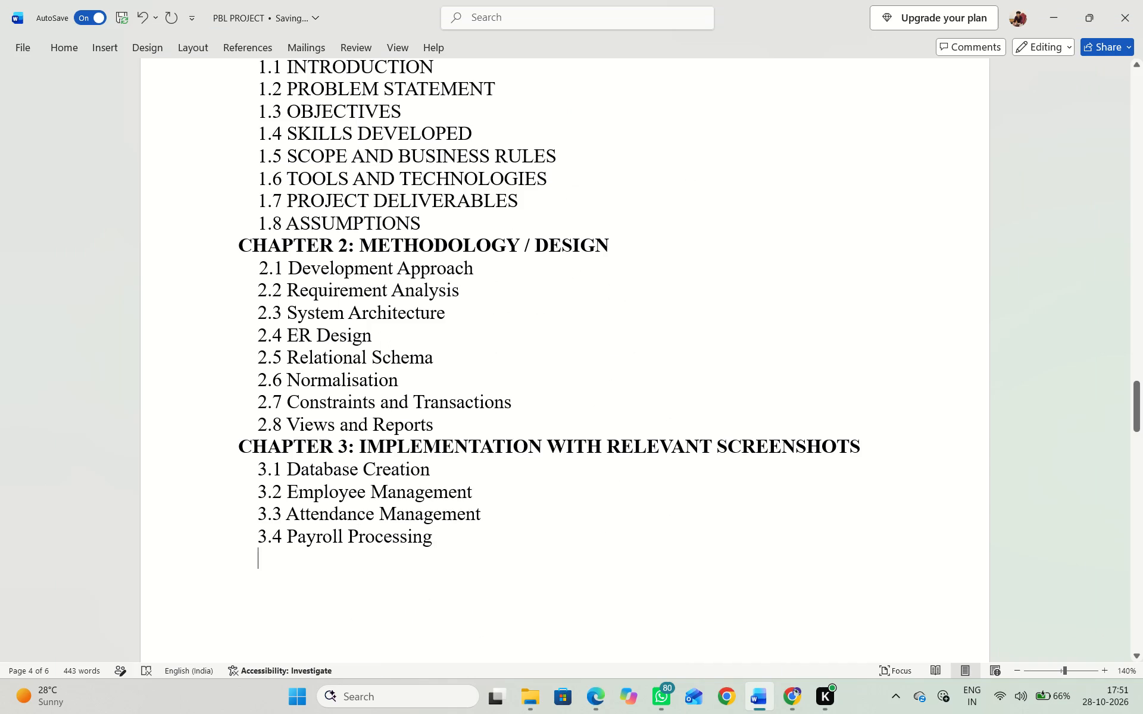
{"action": "left_click", "coordinate": [582, 696]}
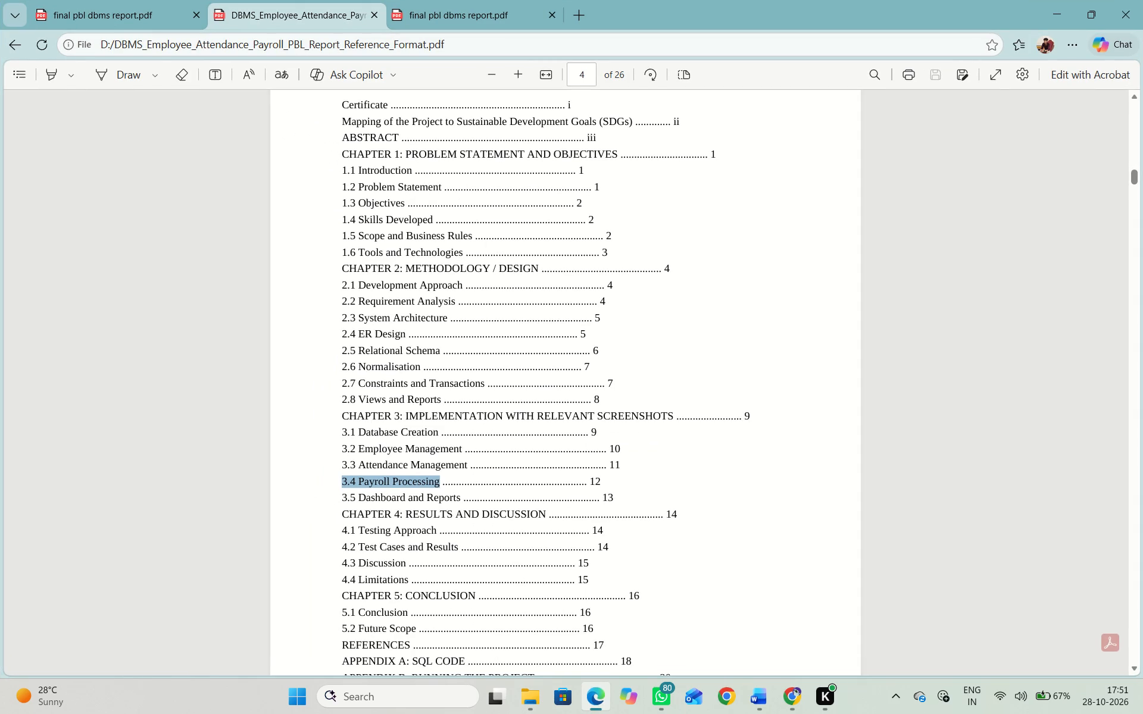
{"action": "left_click_drag", "start_coordinate": [339, 500], "coordinate": [457, 500]}
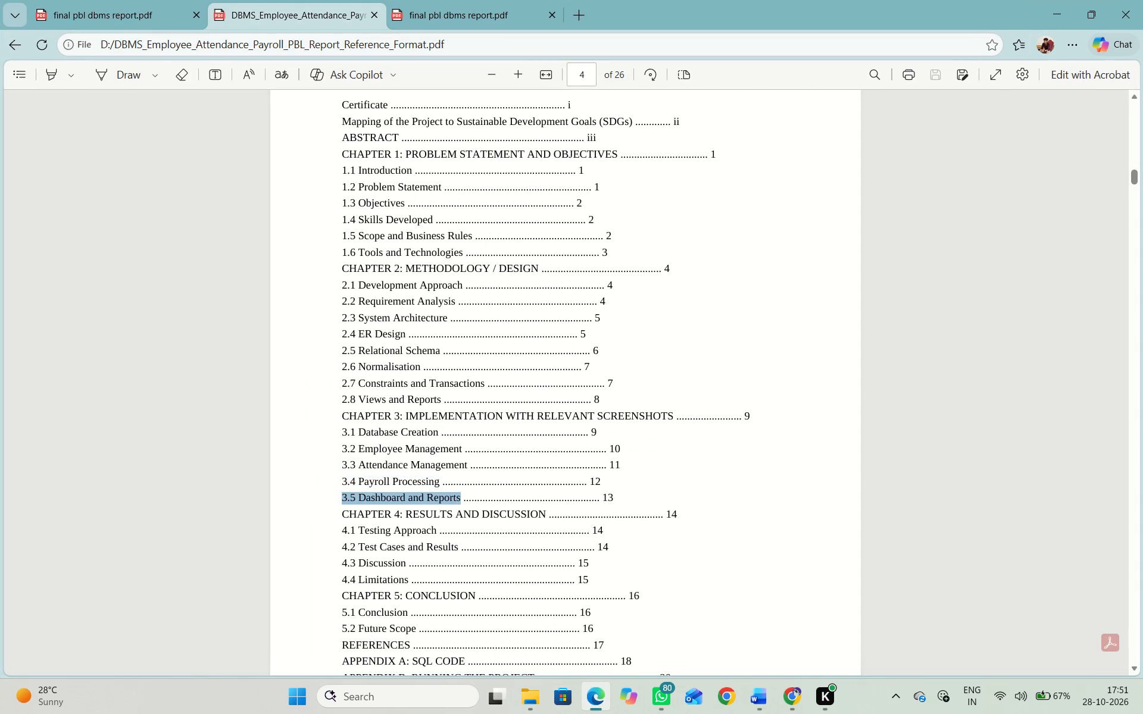
{"action": "left_click_drag", "start_coordinate": [457, 500], "coordinate": [458, 500]}
{"action": "key", "text": "ctrl+c"}
{"action": "left_click", "coordinate": [1051, 18]}
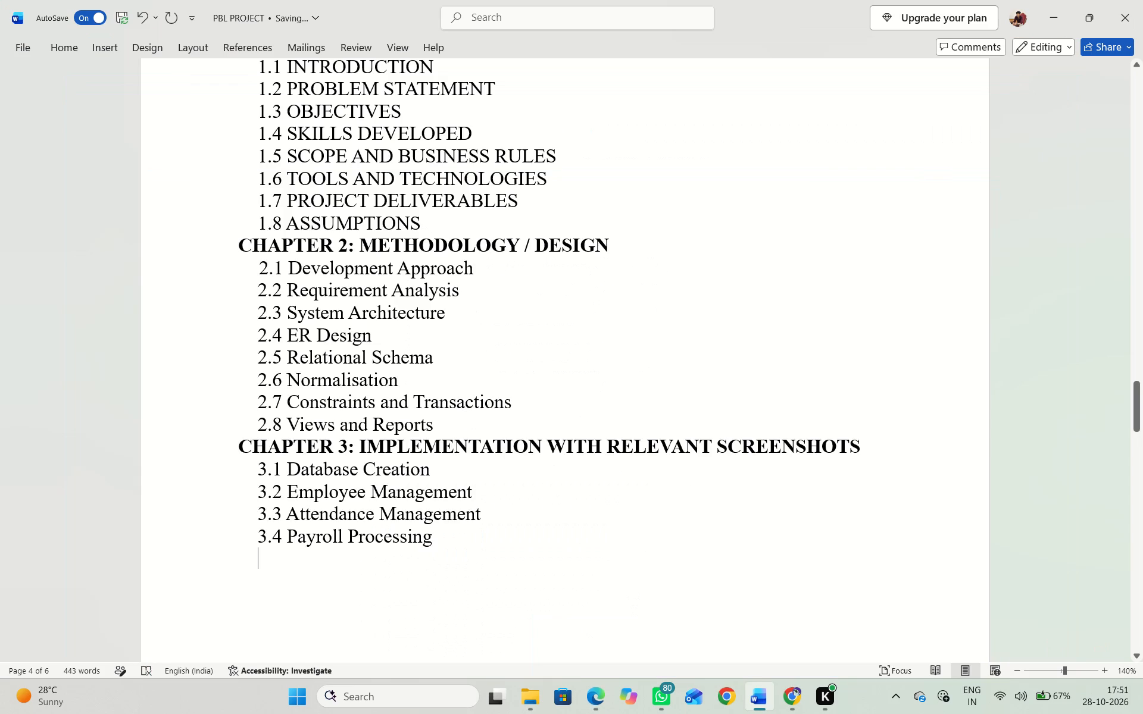
{"action": "key", "text": "ctrl+v"}
Add the heading CHAPTER 4: RESULTS AND DISCUSSION on a new unindented line below 3.5, copying it from the reference PDF in Edge into Word.
{"action": "key", "text": "Return"}
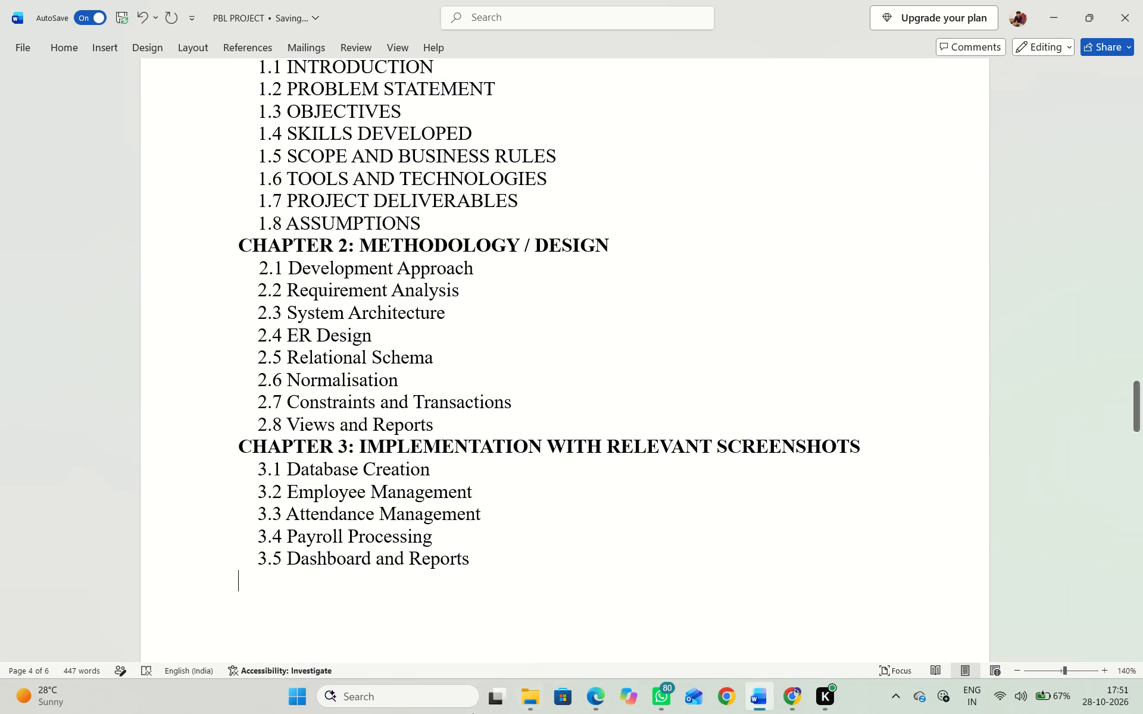
{"action": "left_click", "coordinate": [598, 687]}
{"action": "scroll", "coordinate": [460, 547], "scroll_direction": "down", "scroll_amount": 4}
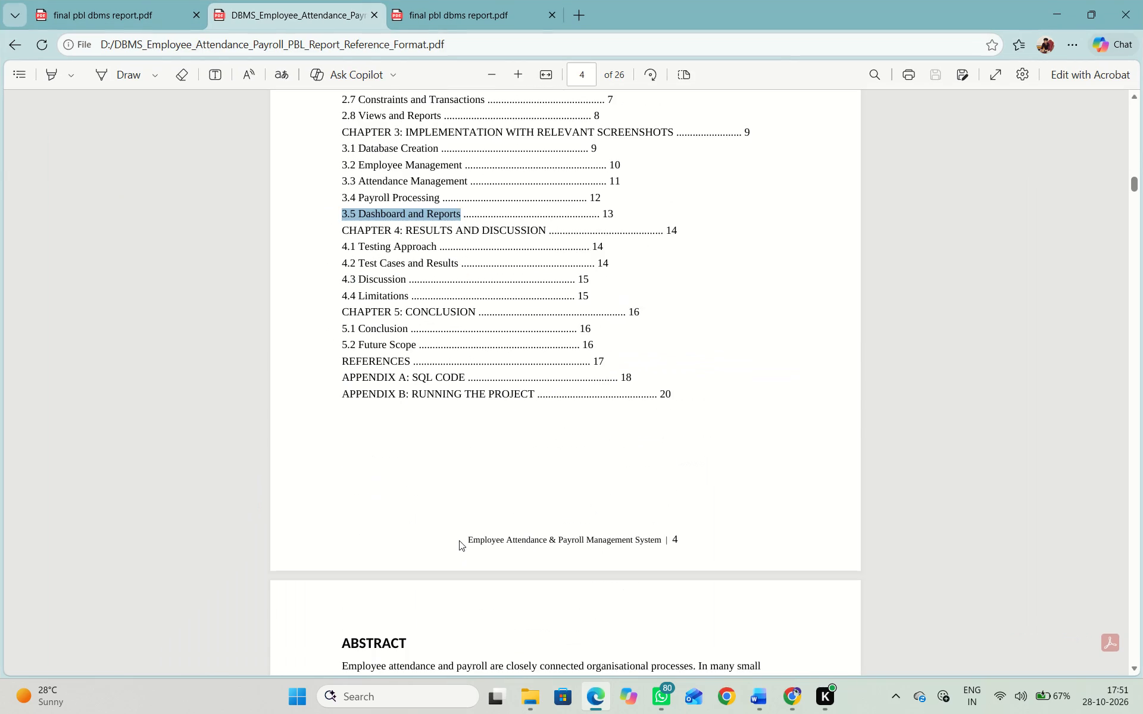
{"action": "scroll", "coordinate": [457, 535], "scroll_direction": "up", "scroll_amount": 2}
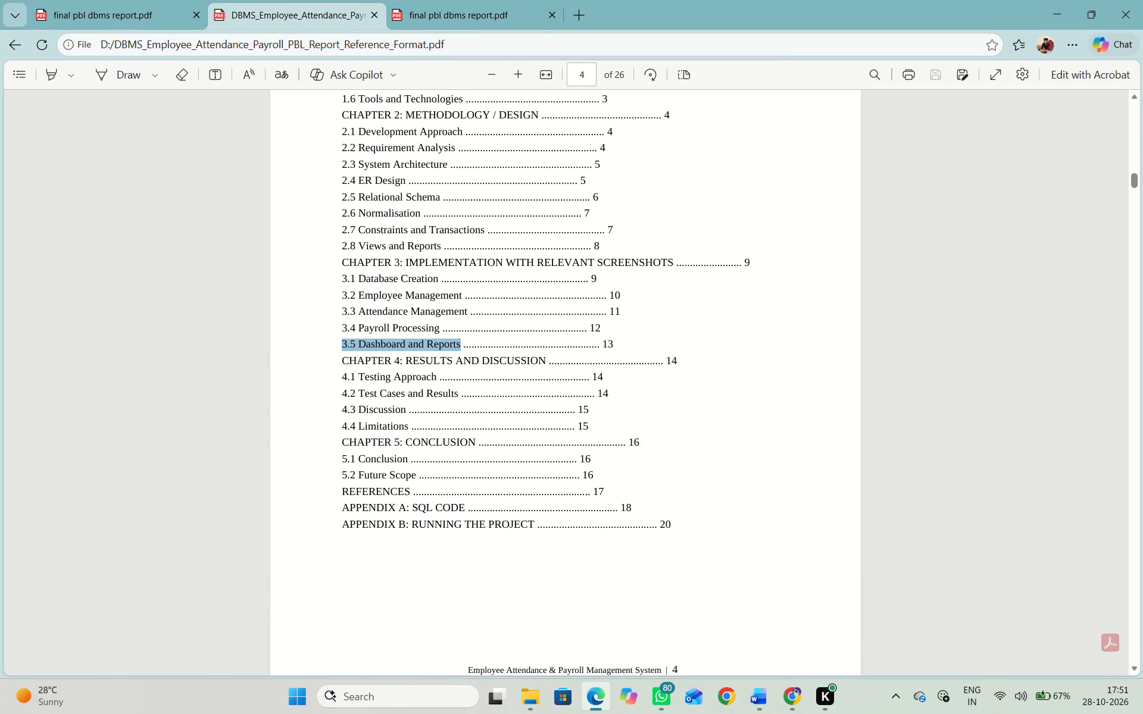
{"action": "left_click_drag", "start_coordinate": [341, 365], "coordinate": [532, 366]}
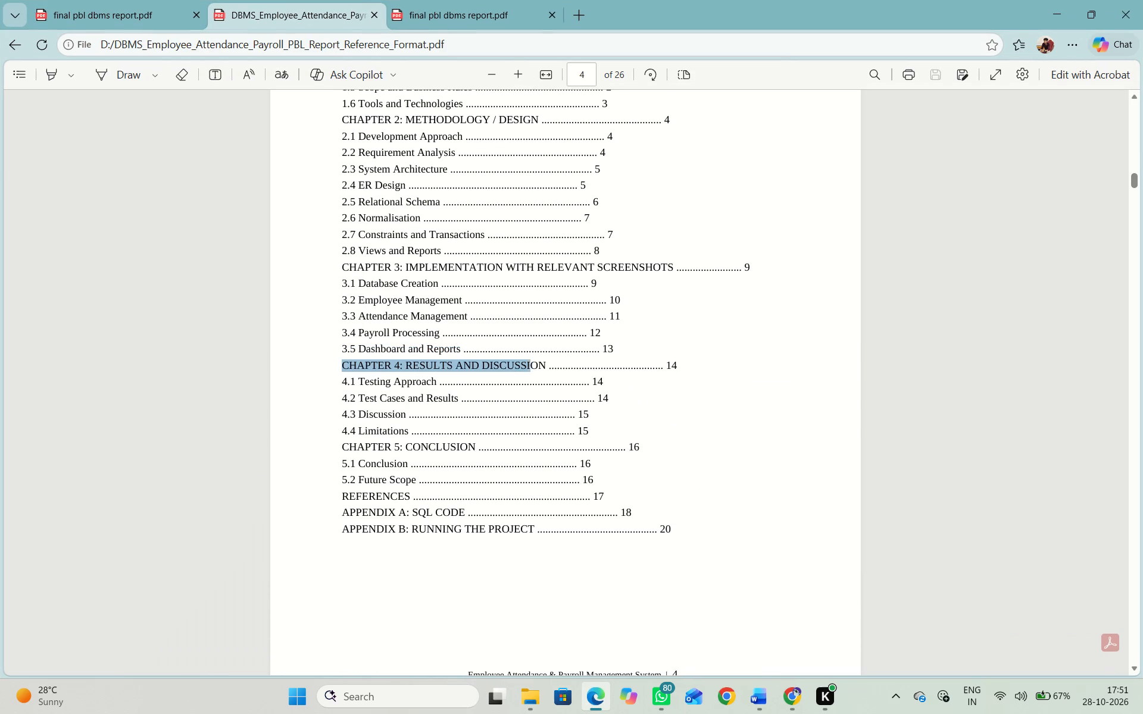
{"action": "left_click_drag", "start_coordinate": [532, 366], "coordinate": [539, 366]}
{"action": "key", "text": "ctrl+c"}
{"action": "left_click", "coordinate": [1046, 12]}
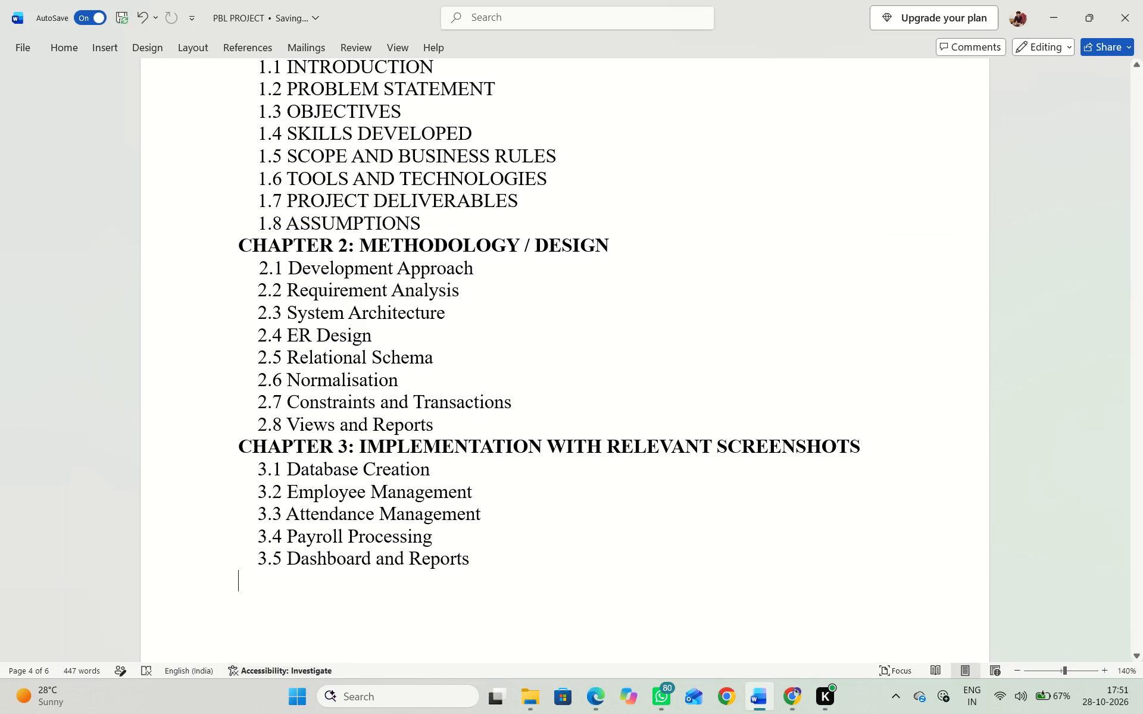
{"action": "key", "text": "ctrl+v"}
Make the CHAPTER 4: RESULTS AND DISCUSSION heading bold and start a new line below it.
{"action": "left_click_drag", "start_coordinate": [234, 578], "coordinate": [508, 572]}
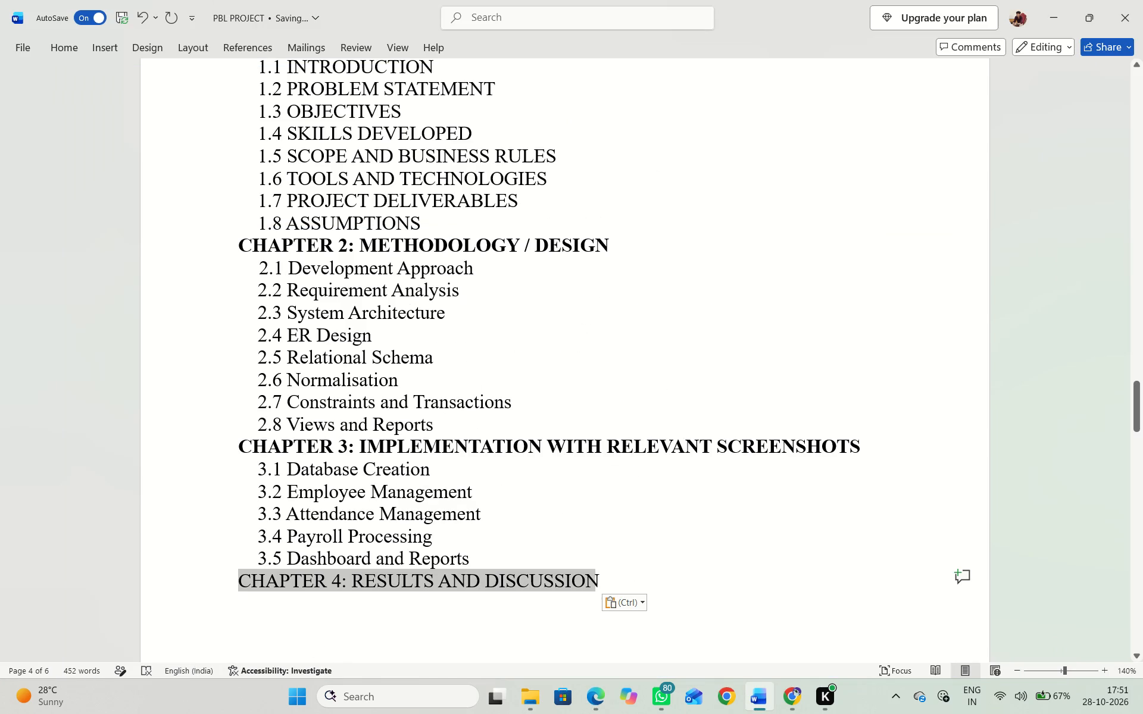
{"action": "left_click_drag", "start_coordinate": [508, 572], "coordinate": [595, 583]}
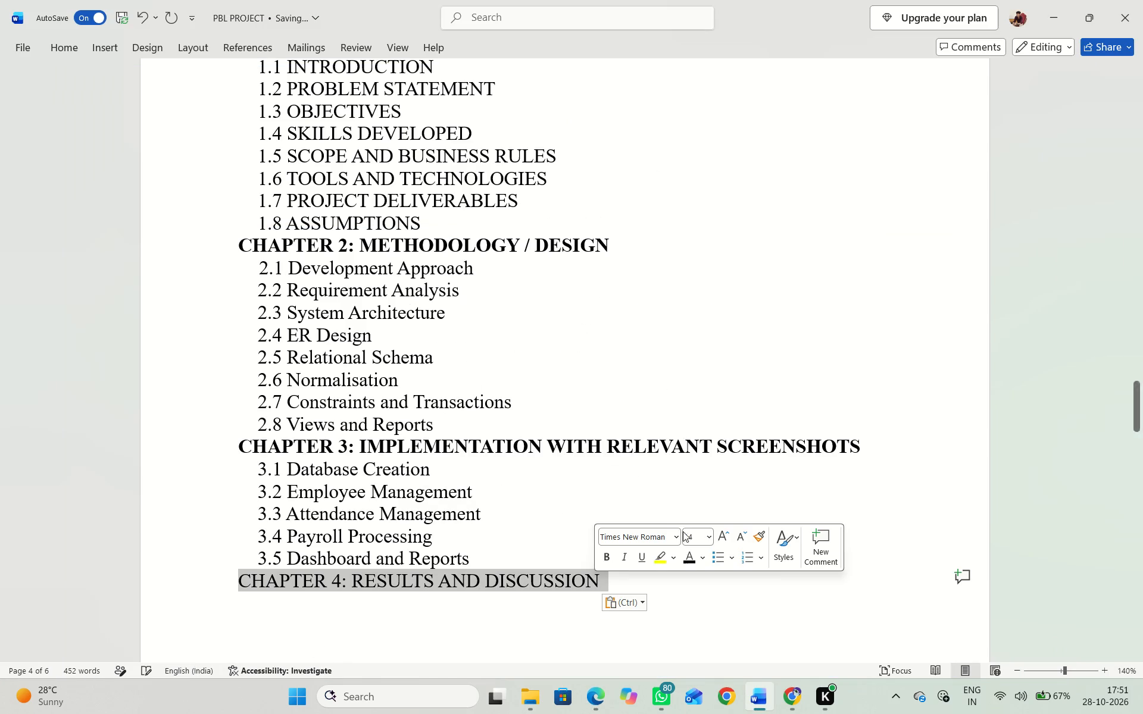
{"action": "left_click", "coordinate": [702, 536]}
{"action": "left_click", "coordinate": [702, 536]}
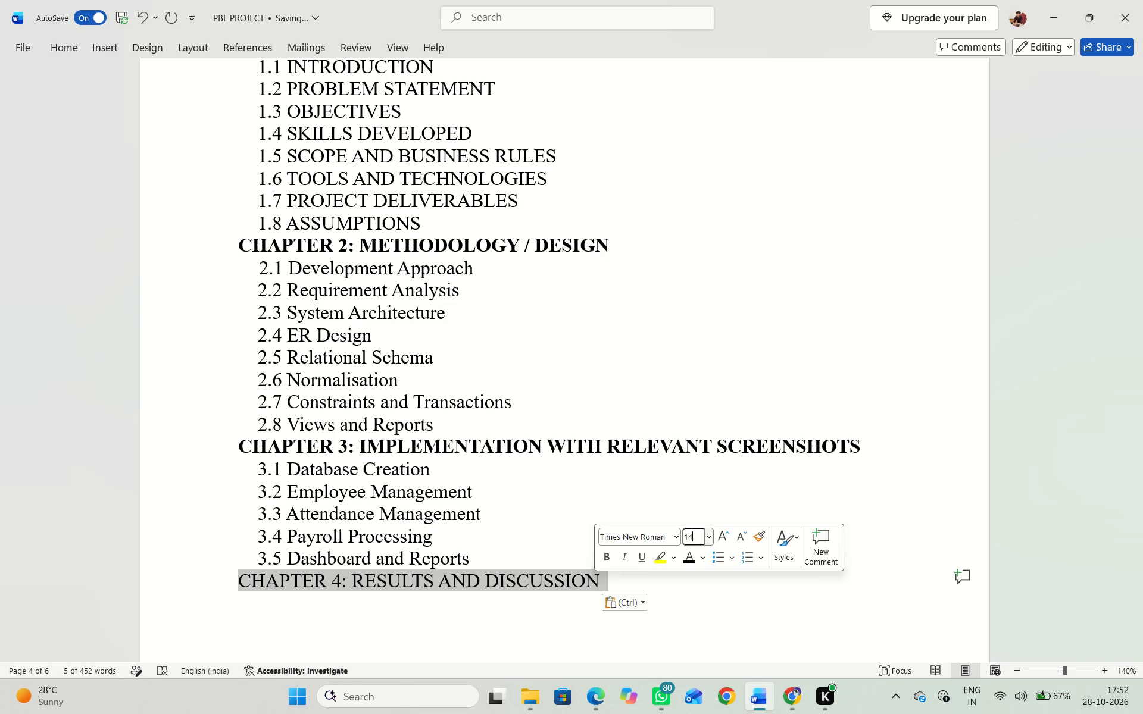
{"action": "left_click", "coordinate": [607, 564]}
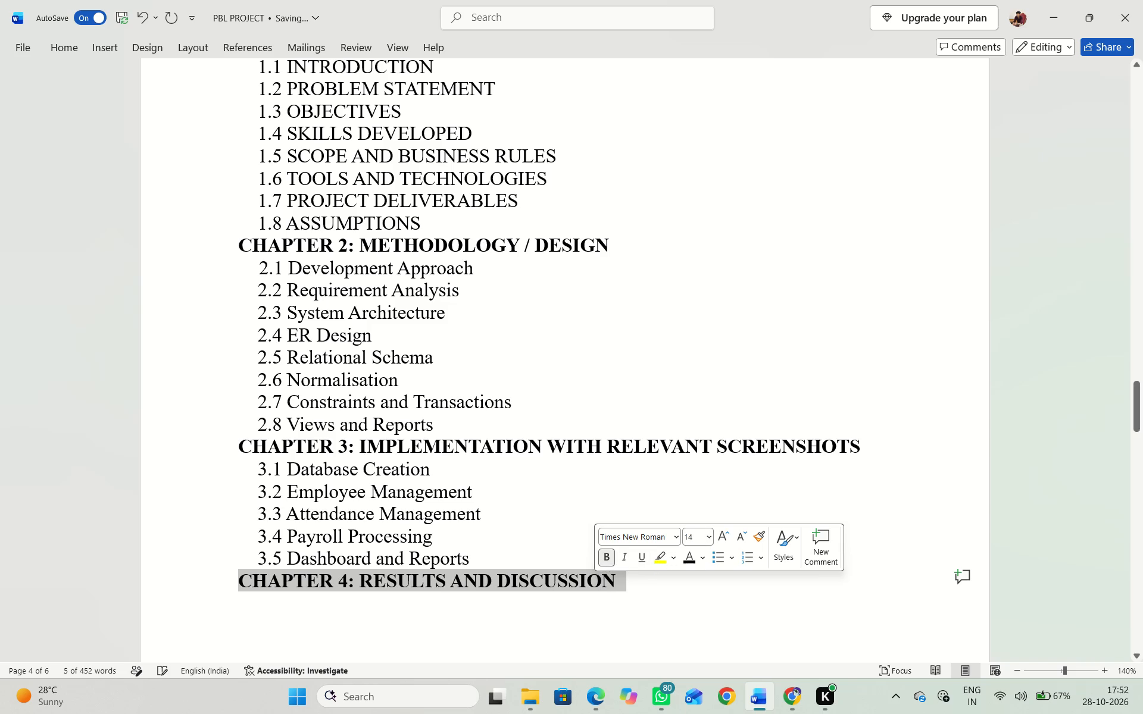
{"action": "left_click", "coordinate": [613, 587]}
{"action": "key", "text": "Return"}
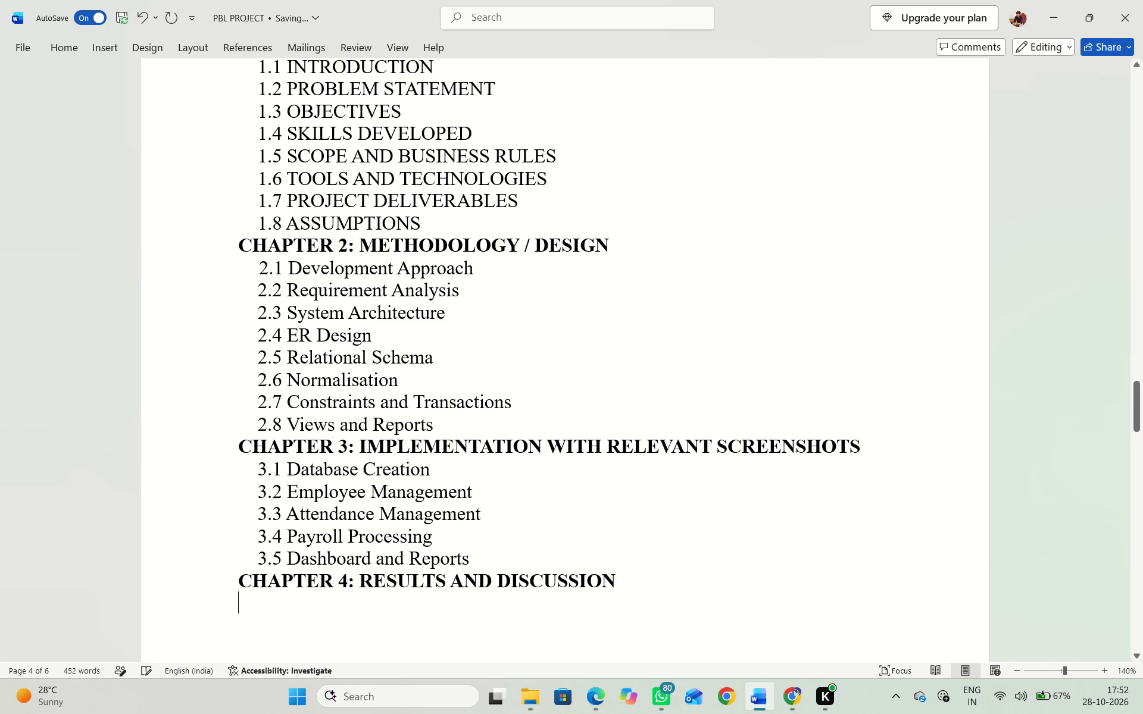
Review the contents list, and look back through the preceding report pages up to the cover page.
{"action": "scroll", "coordinate": [573, 561], "scroll_direction": "down", "scroll_amount": 10}
{"action": "scroll", "coordinate": [560, 520], "scroll_direction": "up", "scroll_amount": 18}
{"action": "scroll", "coordinate": [561, 509], "scroll_direction": "down", "scroll_amount": 2}
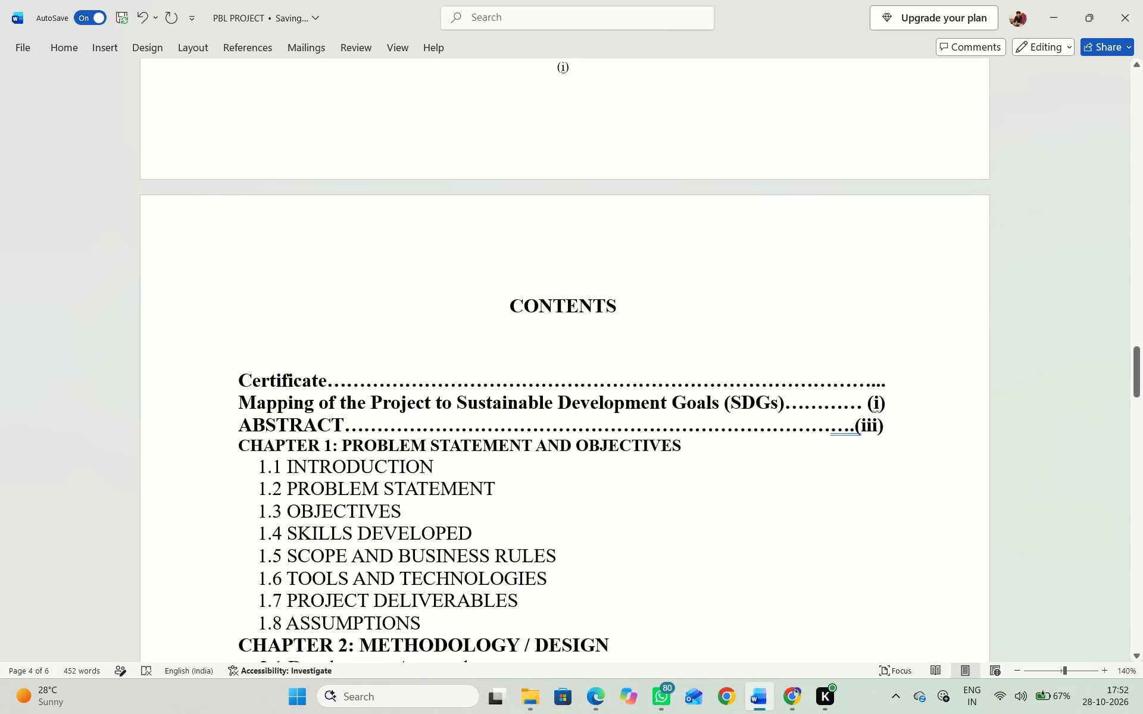
{"action": "scroll", "coordinate": [561, 509], "scroll_direction": "down", "scroll_amount": 10}
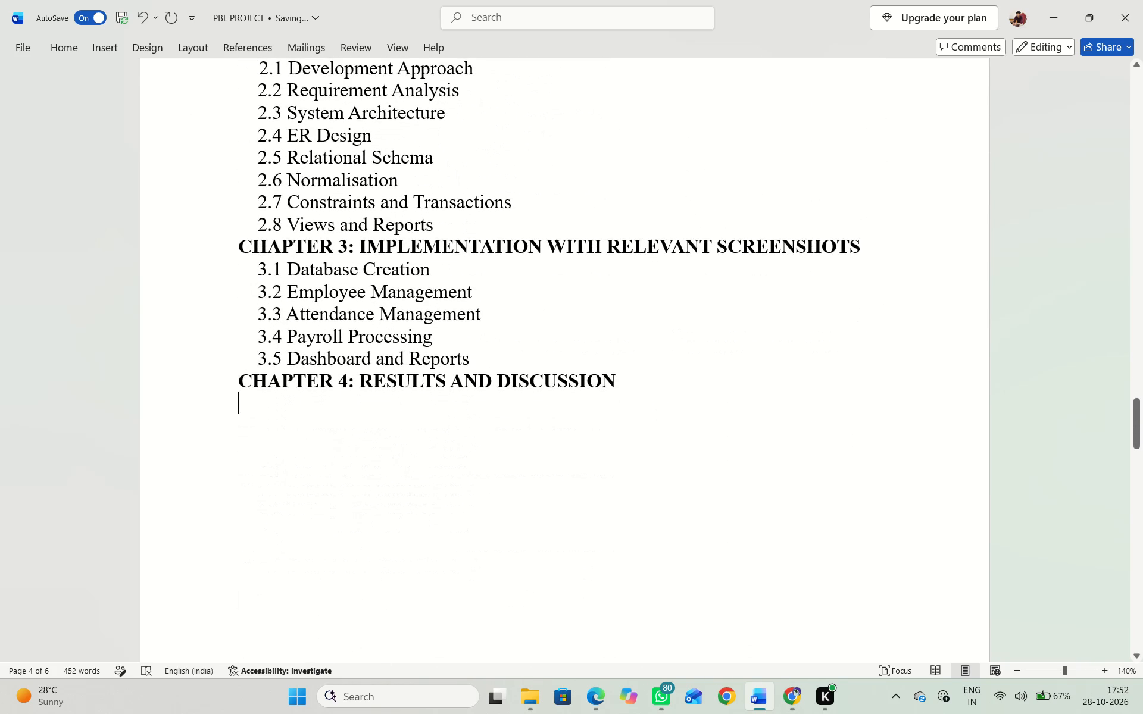
{"action": "scroll", "coordinate": [562, 509], "scroll_direction": "down", "scroll_amount": 1}
{"action": "scroll", "coordinate": [562, 509], "scroll_direction": "up", "scroll_amount": 16}
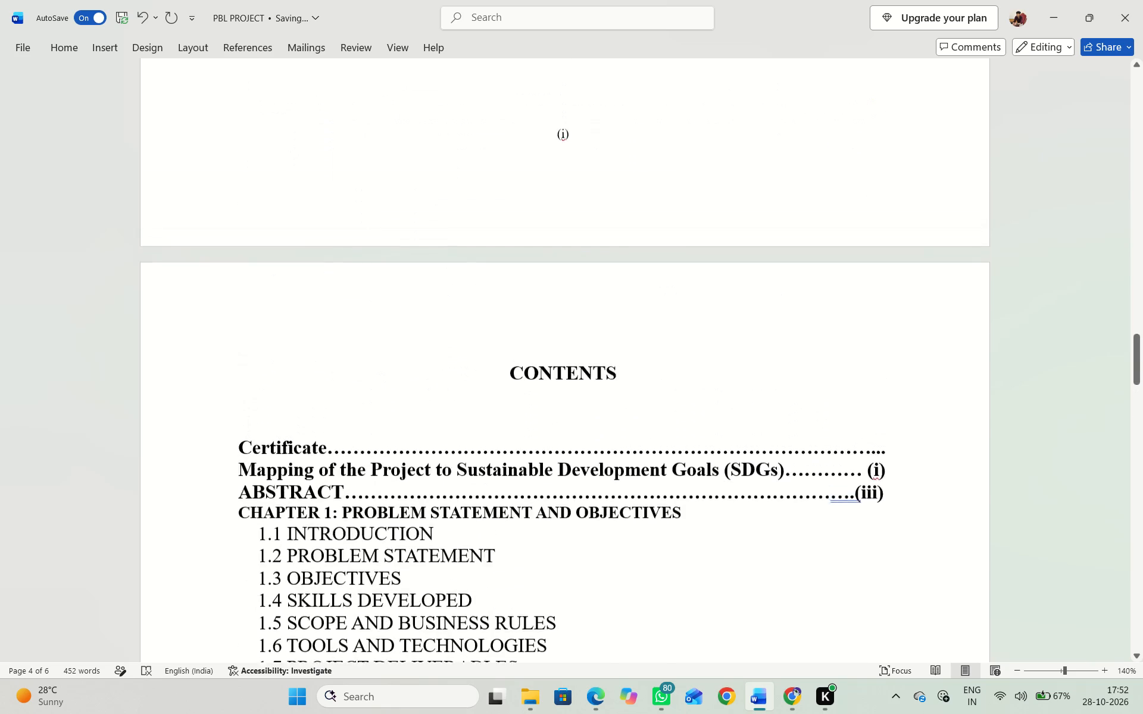
{"action": "scroll", "coordinate": [562, 505], "scroll_direction": "up", "scroll_amount": 12}
{"action": "scroll", "coordinate": [566, 499], "scroll_direction": "up", "scroll_amount": 16}
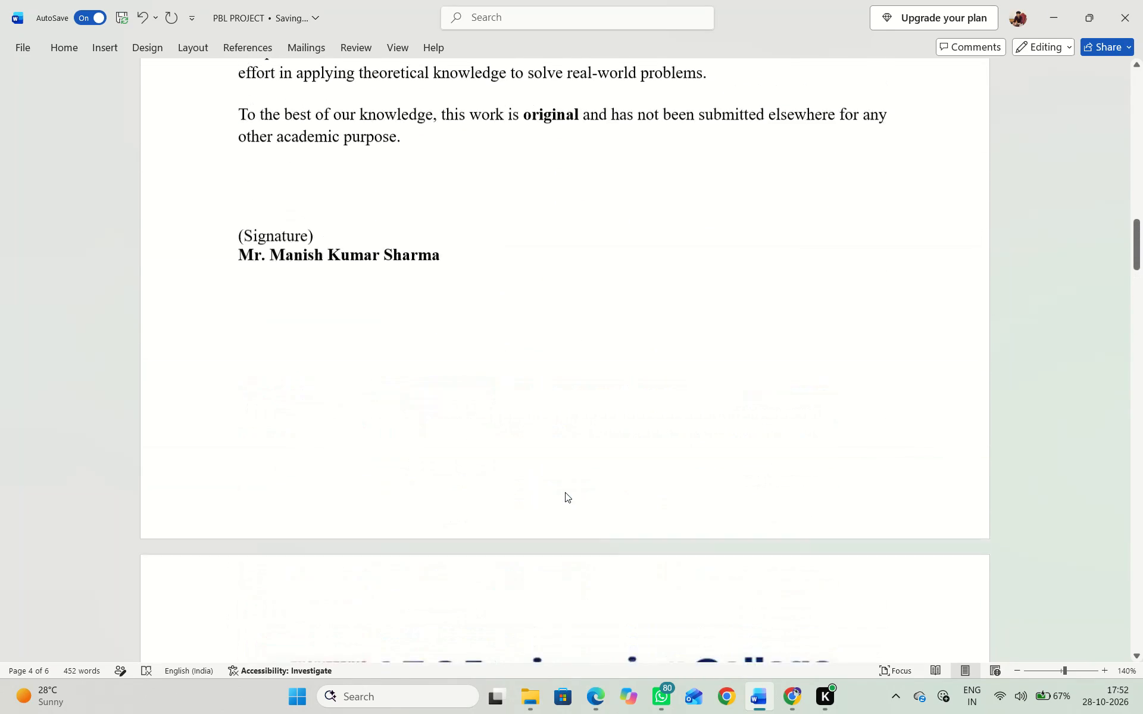
{"action": "scroll", "coordinate": [565, 492], "scroll_direction": "up", "scroll_amount": 13}
{"action": "scroll", "coordinate": [566, 468], "scroll_direction": "up", "scroll_amount": 12}
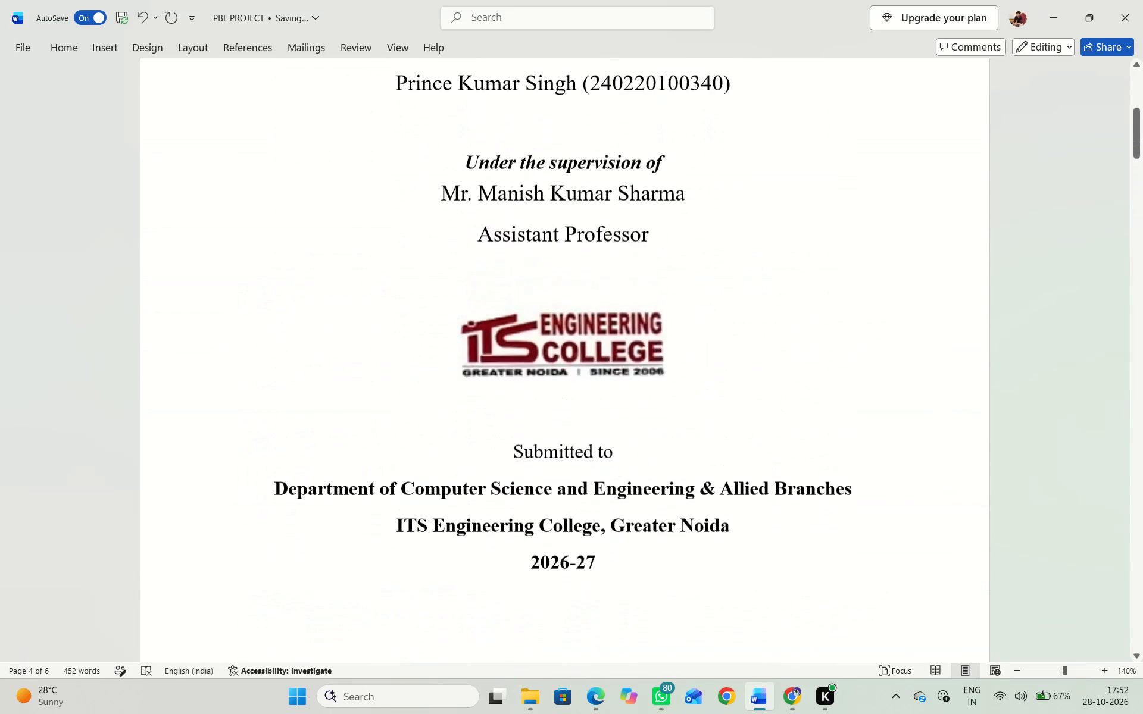
{"action": "scroll", "coordinate": [569, 474], "scroll_direction": "up", "scroll_amount": 15}
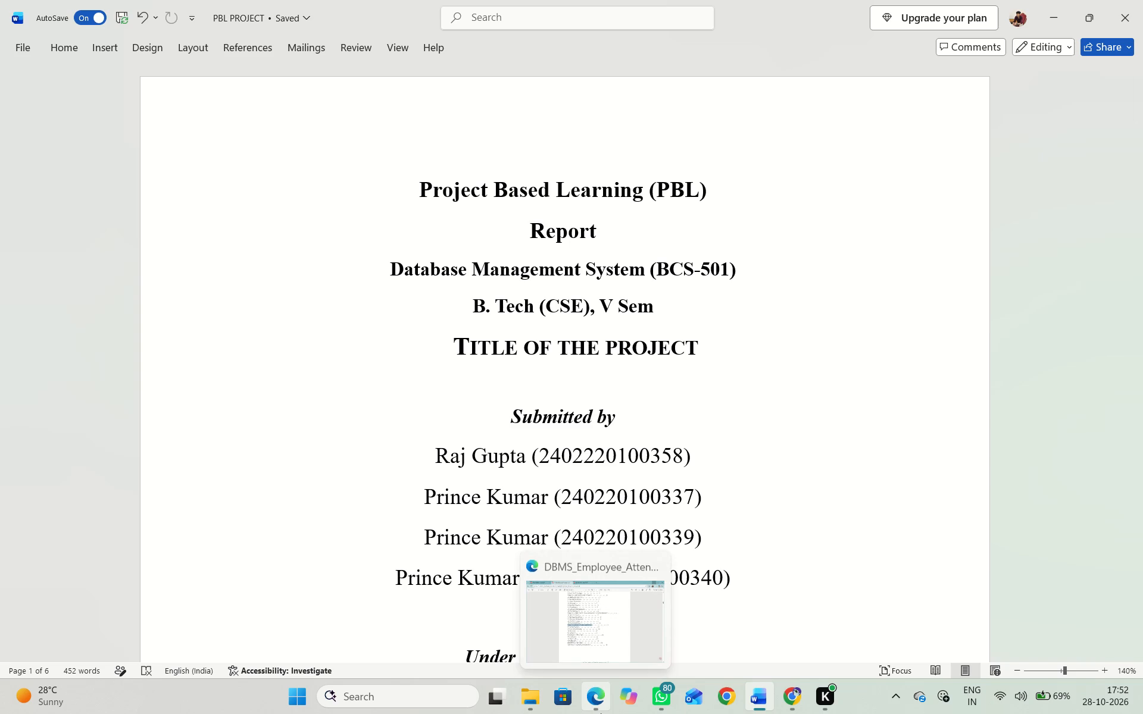
Read through the report from the cover page, past the certificate and SDG mapping pages, to the contents page.
{"action": "scroll", "coordinate": [632, 321], "scroll_direction": "down", "scroll_amount": 5}
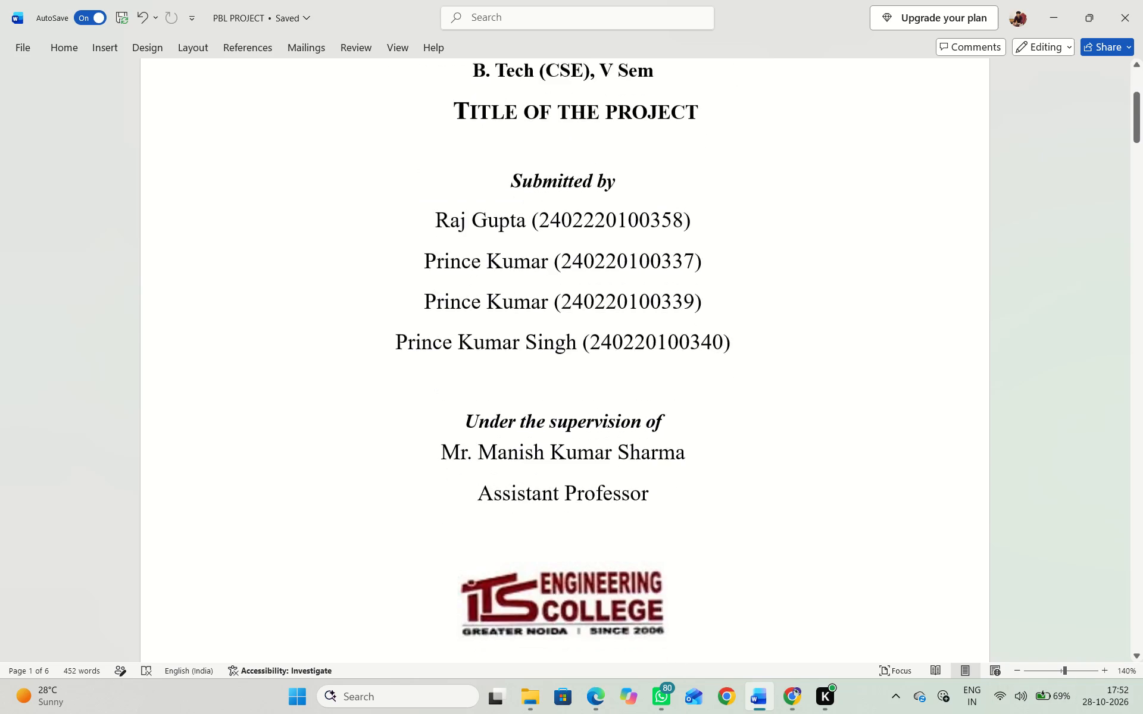
{"action": "scroll", "coordinate": [630, 330], "scroll_direction": "down", "scroll_amount": 20}
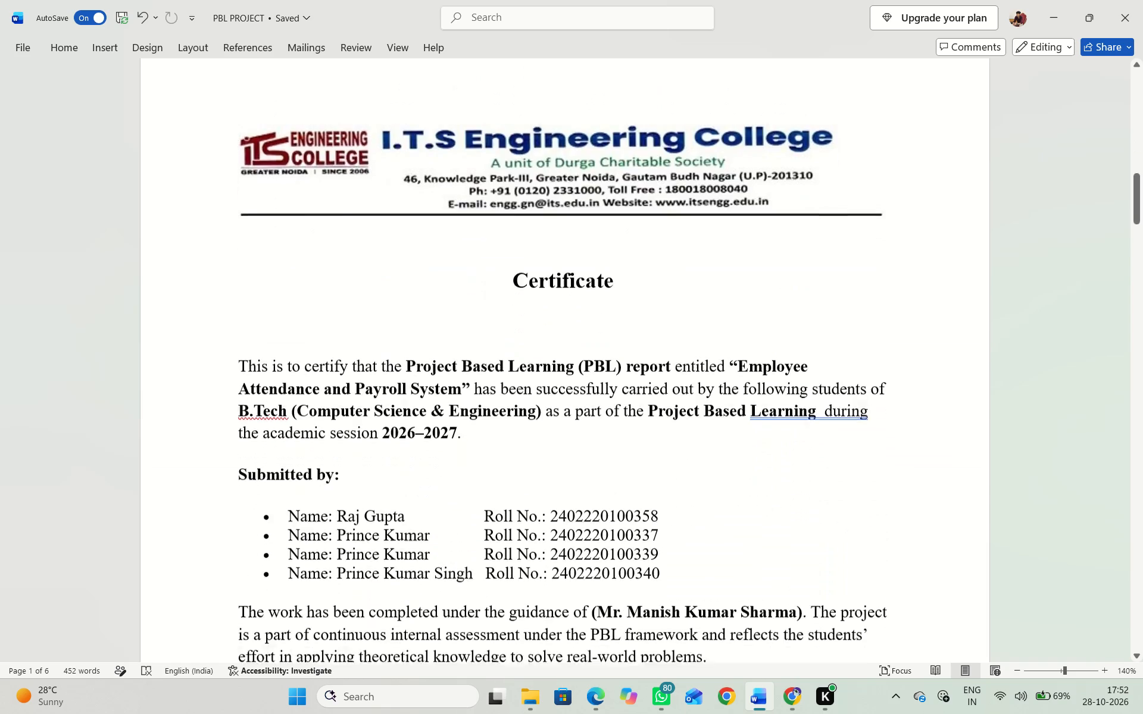
{"action": "scroll", "coordinate": [629, 365], "scroll_direction": "down", "scroll_amount": 16}
{"action": "scroll", "coordinate": [629, 364], "scroll_direction": "down", "scroll_amount": 11}
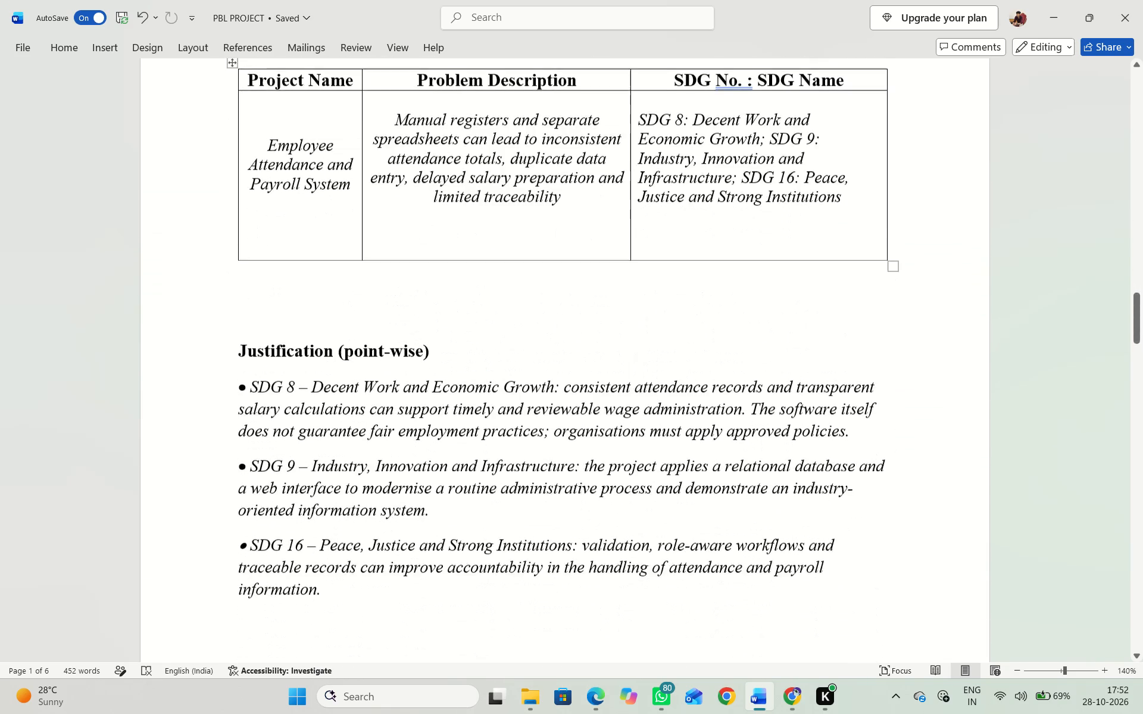
{"action": "scroll", "coordinate": [629, 364], "scroll_direction": "down", "scroll_amount": 12}
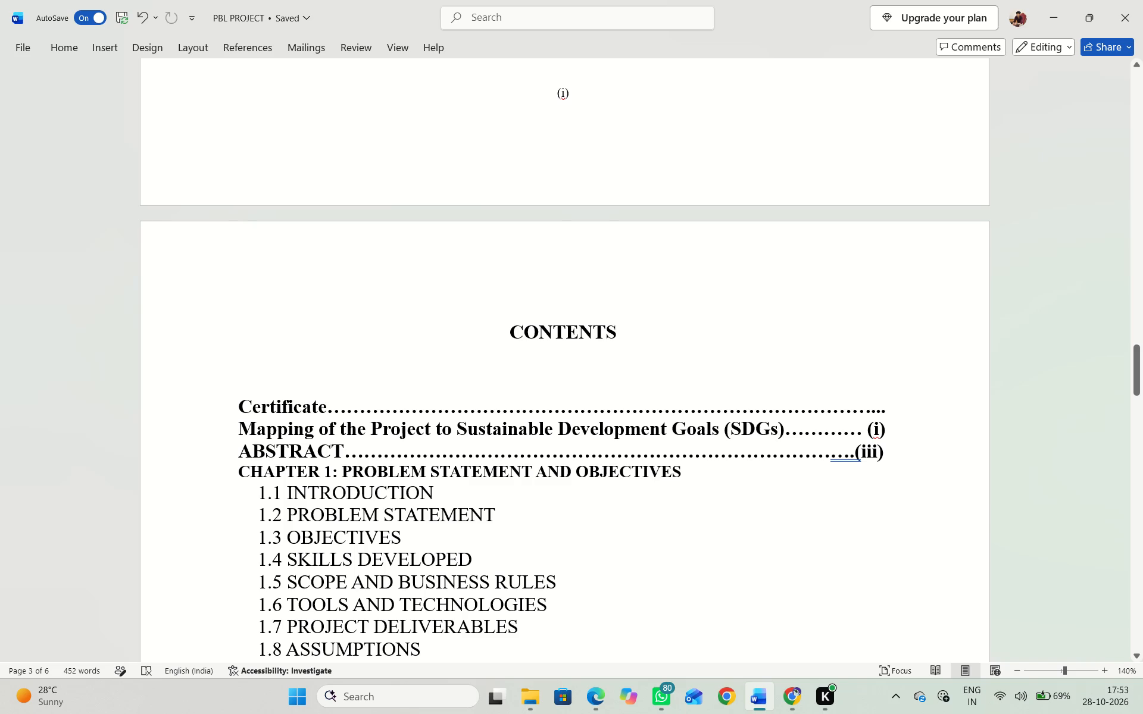
Recheck the front pages before the contents, covering the SDG mapping, the certificate and the cover page.
{"action": "scroll", "coordinate": [509, 329], "scroll_direction": "up", "scroll_amount": 6}
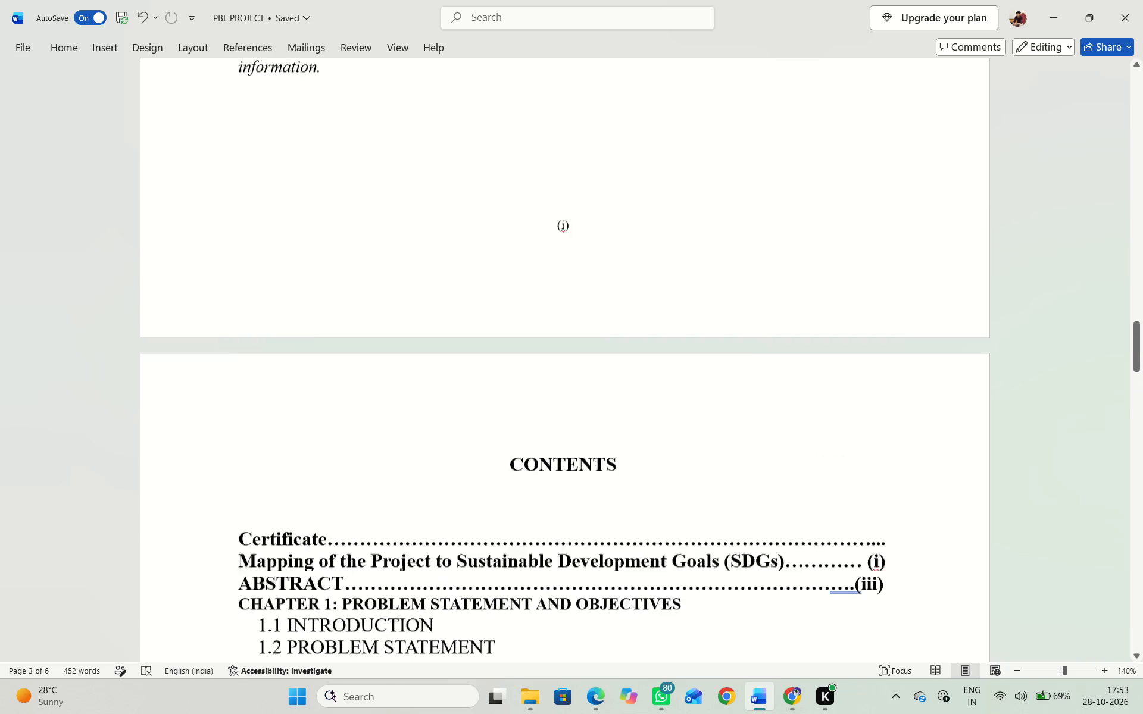
{"action": "scroll", "coordinate": [509, 326], "scroll_direction": "up", "scroll_amount": 17}
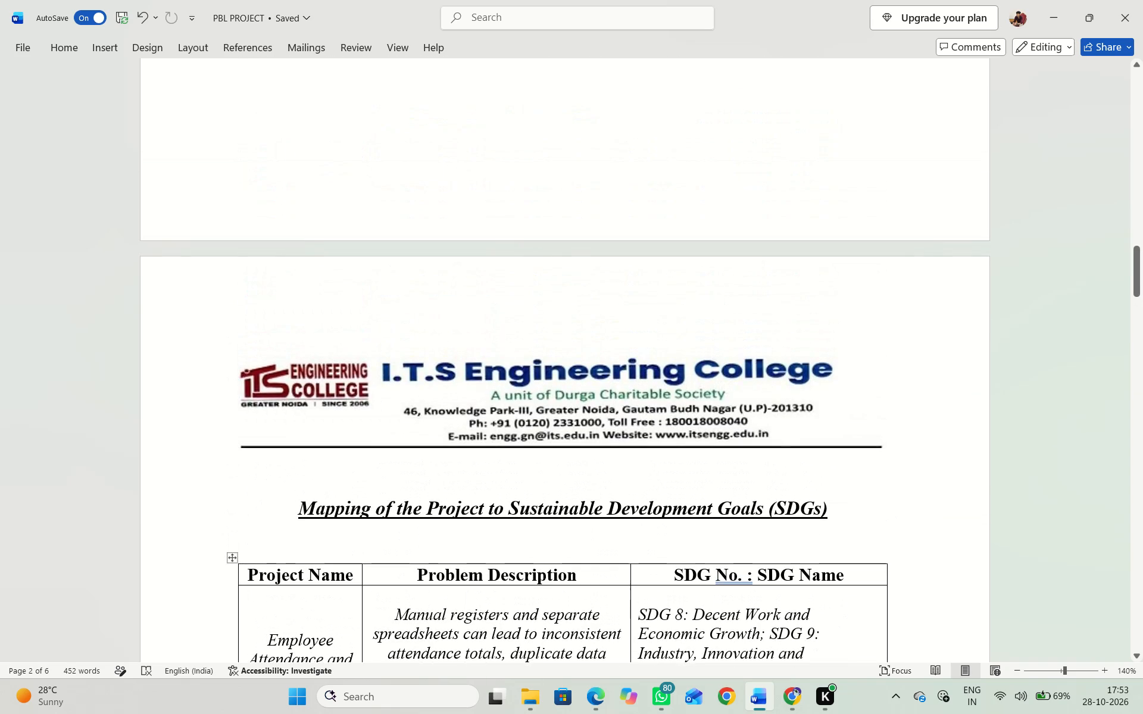
{"action": "scroll", "coordinate": [509, 325], "scroll_direction": "up", "scroll_amount": 6}
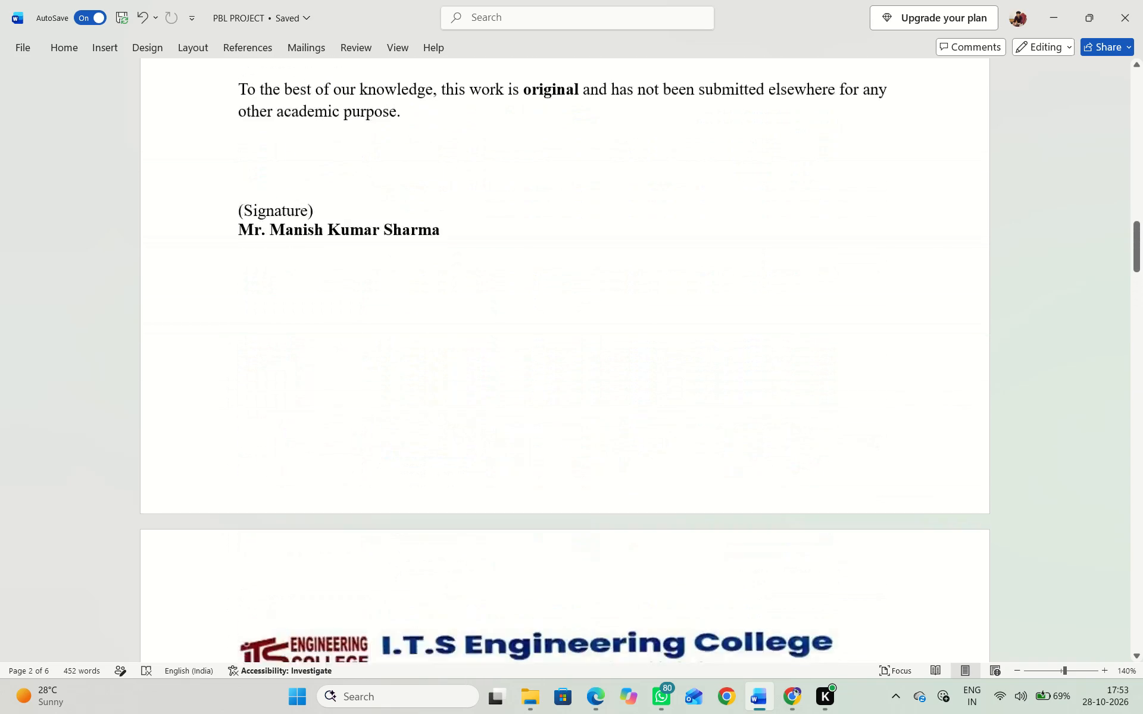
{"action": "scroll", "coordinate": [509, 323], "scroll_direction": "up", "scroll_amount": 16}
{"action": "scroll", "coordinate": [509, 322], "scroll_direction": "up", "scroll_amount": 10}
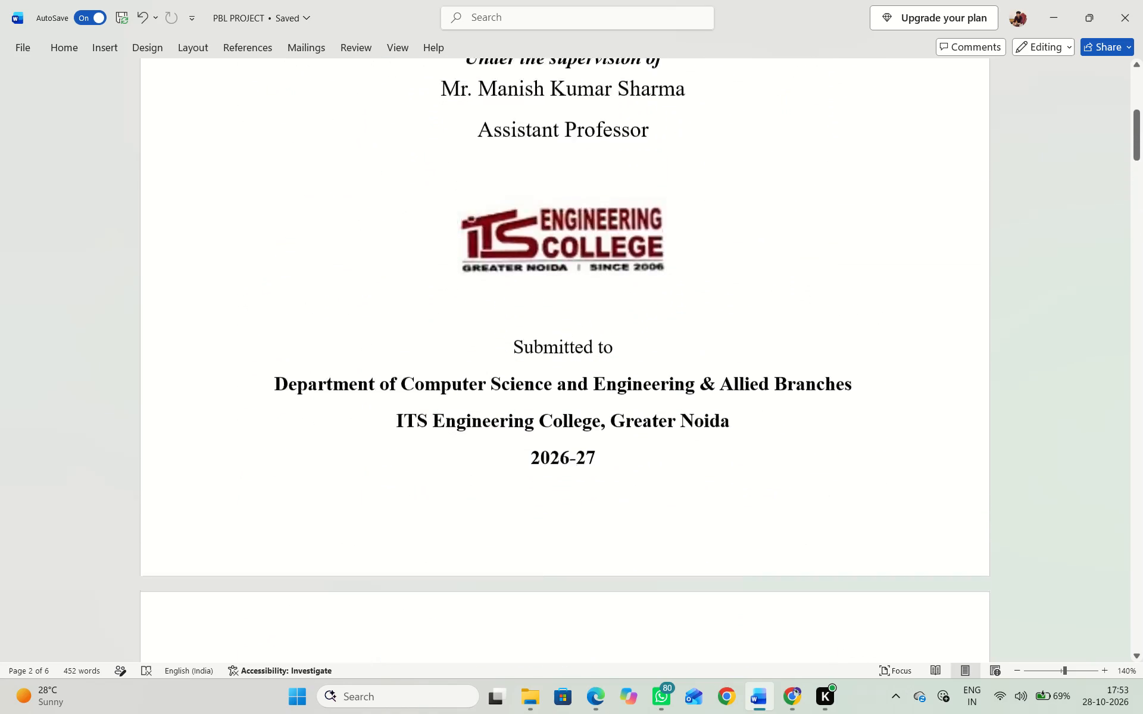
{"action": "scroll", "coordinate": [509, 322], "scroll_direction": "up", "scroll_amount": 19}
{"action": "scroll", "coordinate": [509, 319], "scroll_direction": "down", "scroll_amount": 4}
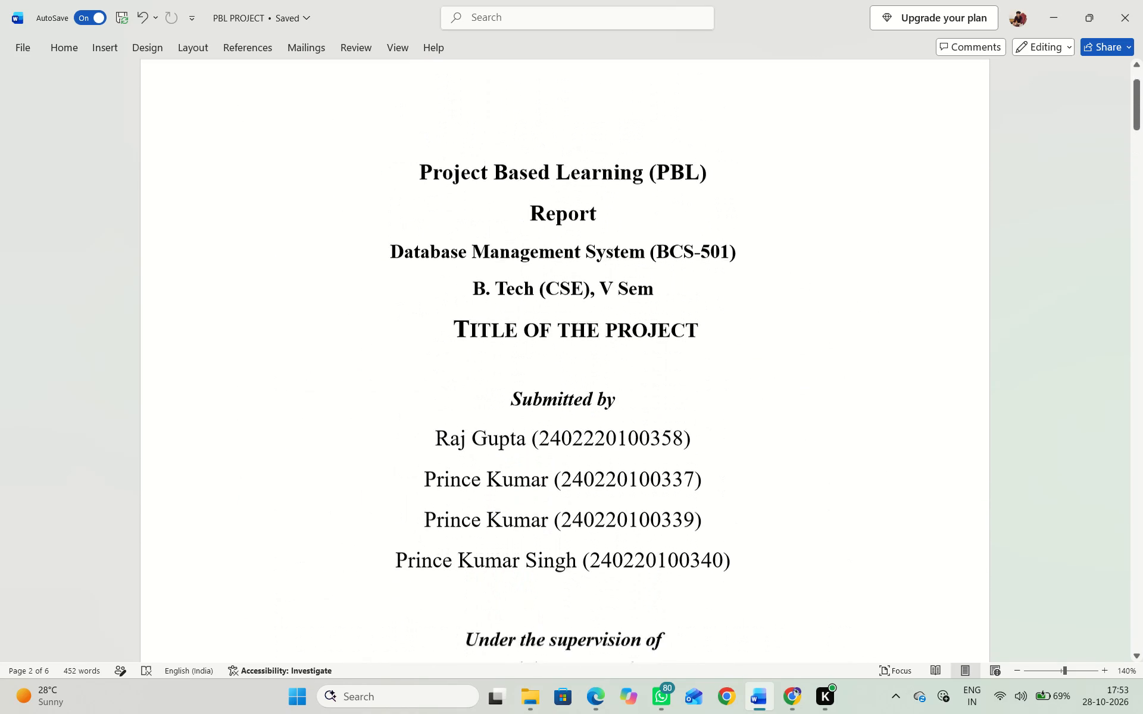
{"action": "scroll", "coordinate": [509, 319], "scroll_direction": "down", "scroll_amount": 20}
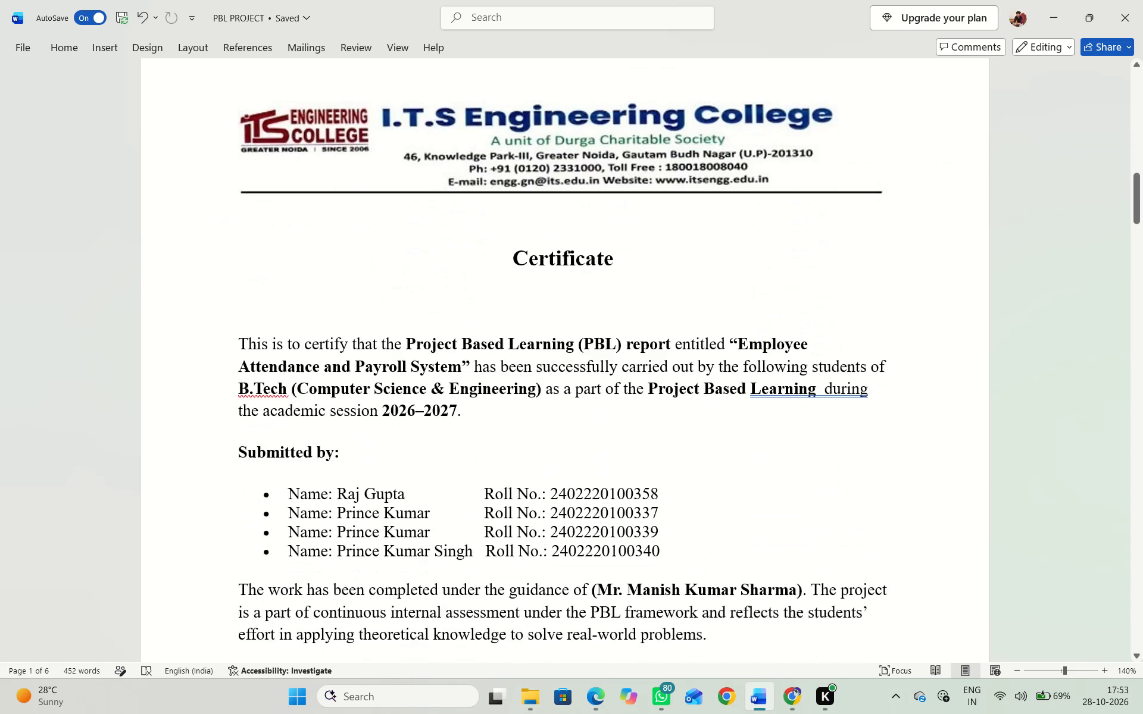
Look back over the certificate page and the submission and supervision details on the cover page.
{"action": "scroll", "coordinate": [509, 319], "scroll_direction": "down", "scroll_amount": 13}
{"action": "scroll", "coordinate": [509, 319], "scroll_direction": "up", "scroll_amount": 5}
{"action": "scroll", "coordinate": [509, 319], "scroll_direction": "down", "scroll_amount": 1}
{"action": "scroll", "coordinate": [509, 318], "scroll_direction": "up", "scroll_amount": 17}
{"action": "scroll", "coordinate": [511, 297], "scroll_direction": "up", "scroll_amount": 11}
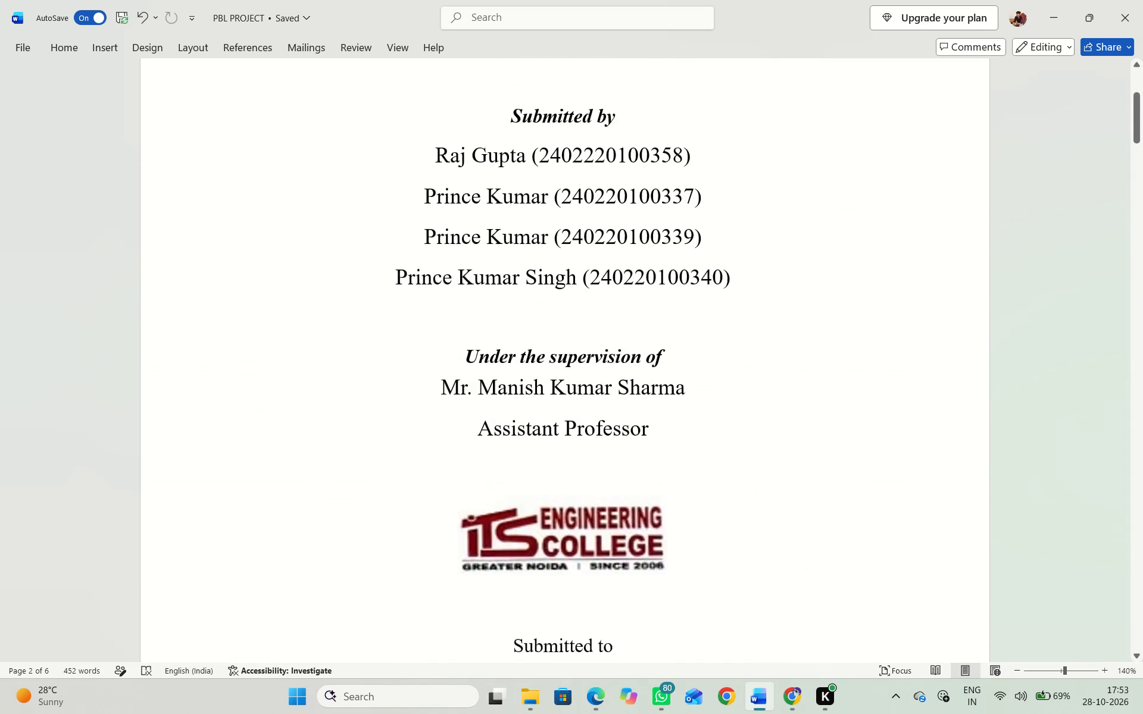
{"action": "scroll", "coordinate": [511, 297], "scroll_direction": "up", "scroll_amount": 7}
Read through the report from the cover page past the certificate and SDG mapping to the end of the contents list.
{"action": "scroll", "coordinate": [511, 297], "scroll_direction": "down", "scroll_amount": 16}
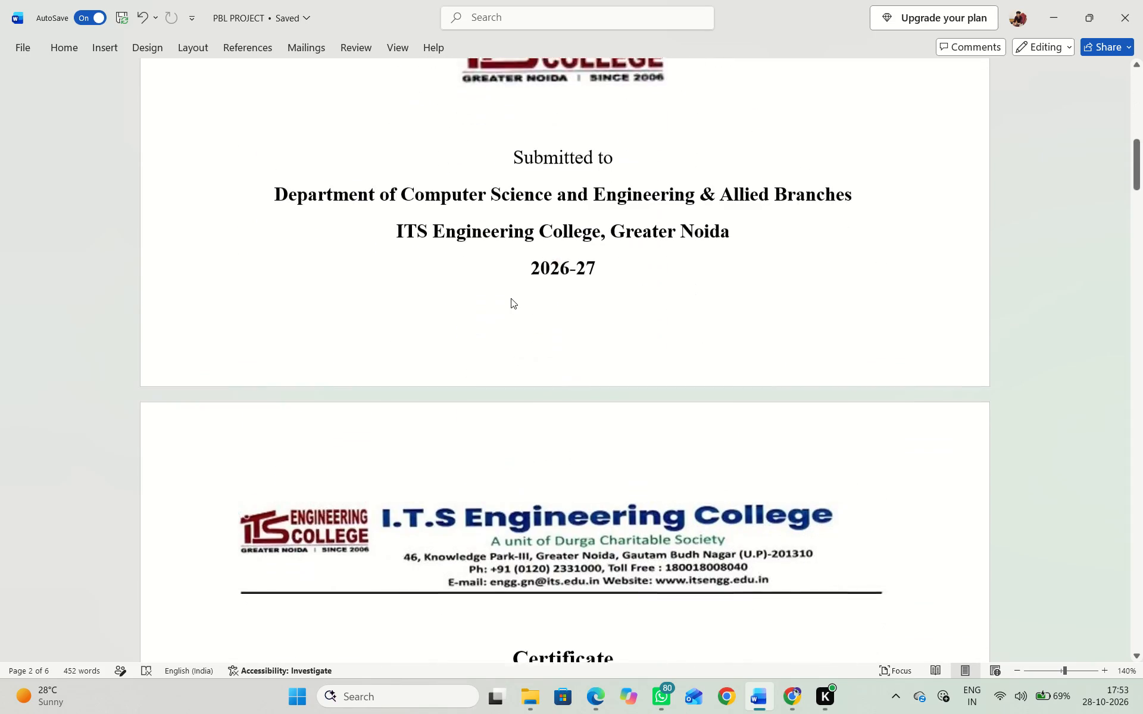
{"action": "scroll", "coordinate": [511, 298], "scroll_direction": "down", "scroll_amount": 19}
{"action": "scroll", "coordinate": [511, 298], "scroll_direction": "down", "scroll_amount": 6}
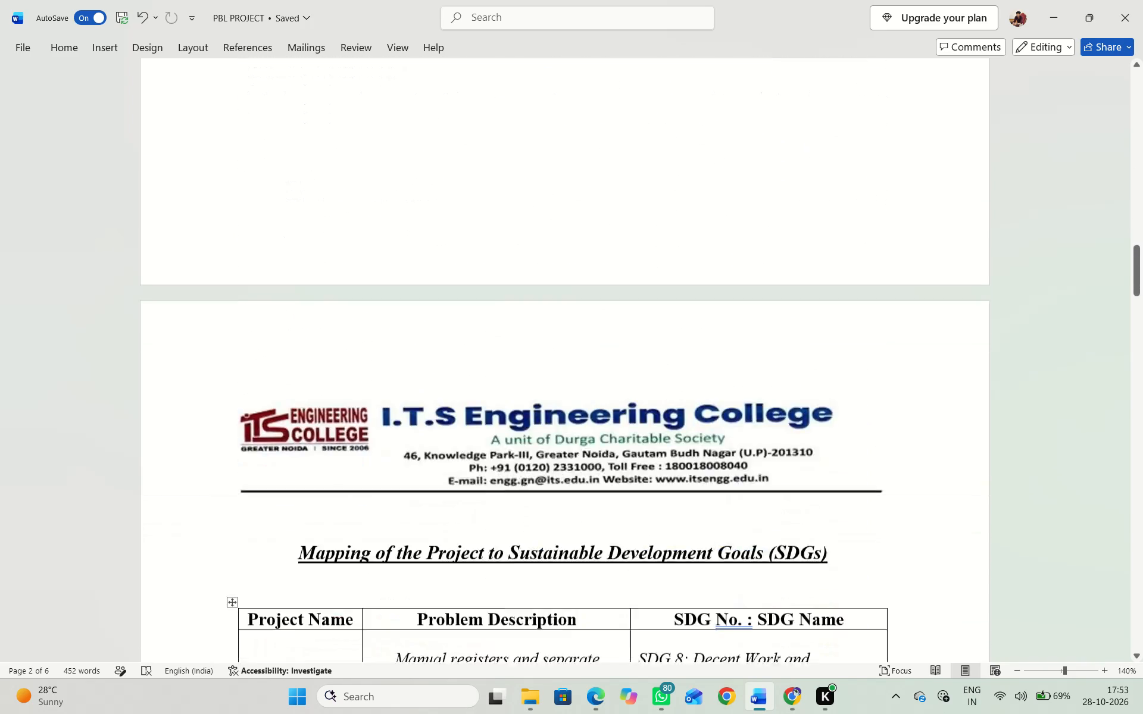
{"action": "scroll", "coordinate": [511, 298], "scroll_direction": "down", "scroll_amount": 19}
{"action": "scroll", "coordinate": [511, 298], "scroll_direction": "down", "scroll_amount": 7}
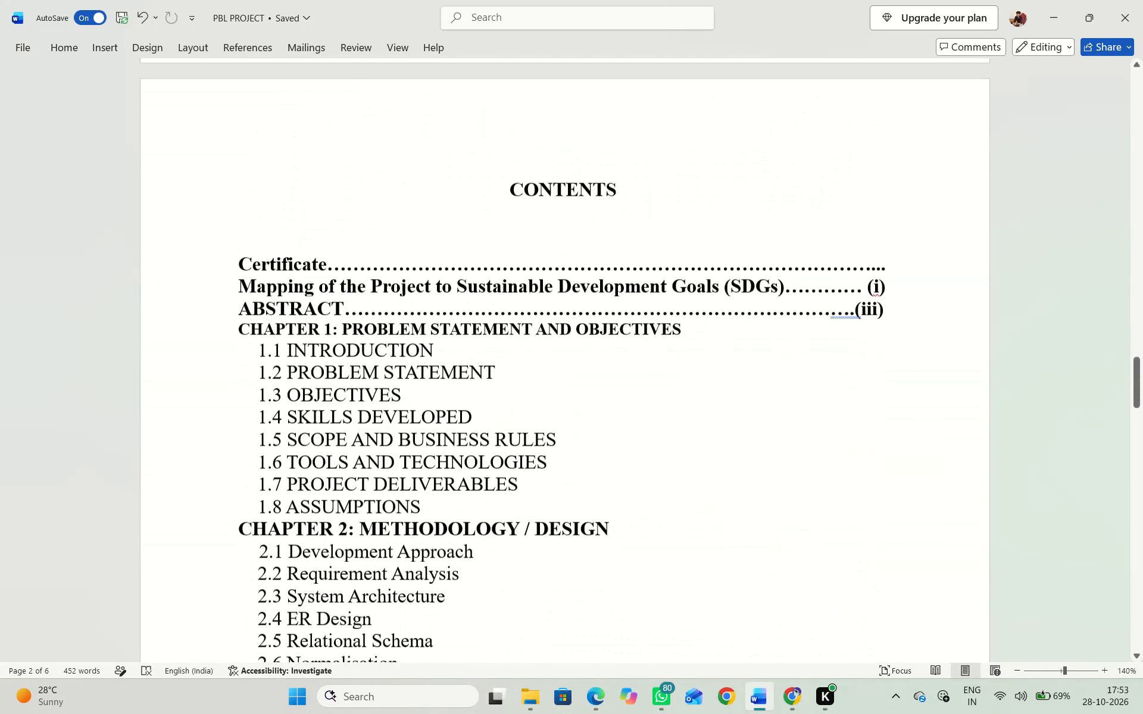
{"action": "scroll", "coordinate": [511, 298], "scroll_direction": "down", "scroll_amount": 18}
{"action": "scroll", "coordinate": [511, 298], "scroll_direction": "down", "scroll_amount": 6}
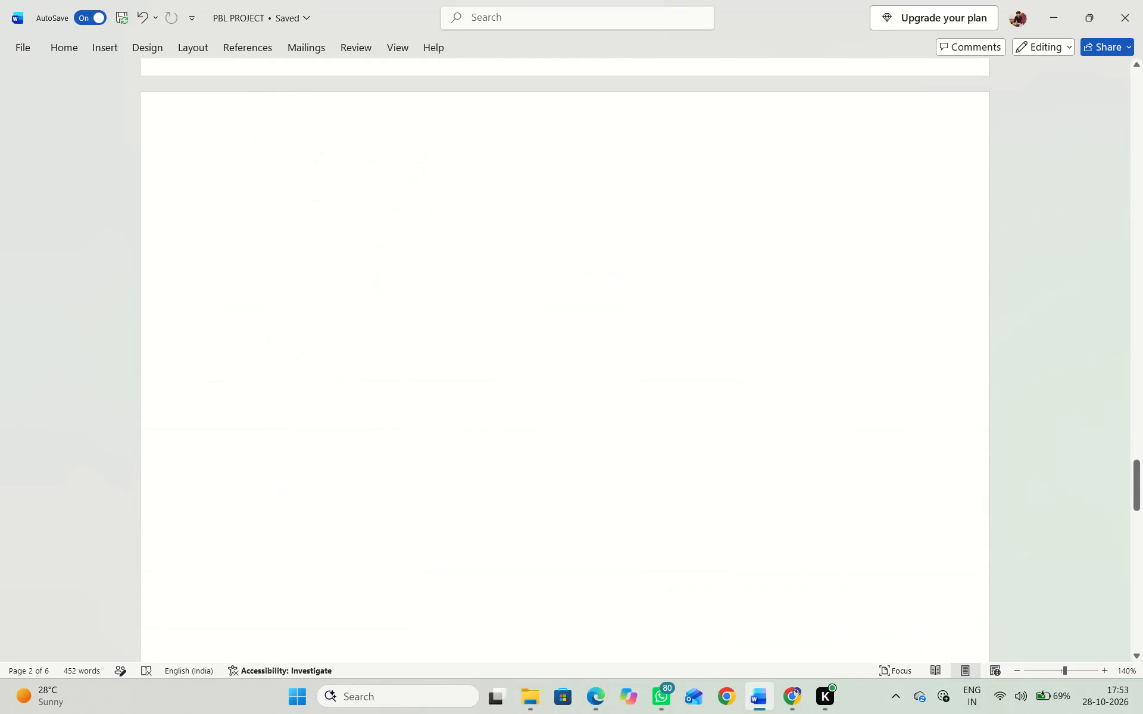
{"action": "scroll", "coordinate": [511, 298], "scroll_direction": "up", "scroll_amount": 16}
{"action": "scroll", "coordinate": [511, 298], "scroll_direction": "up", "scroll_amount": 5}
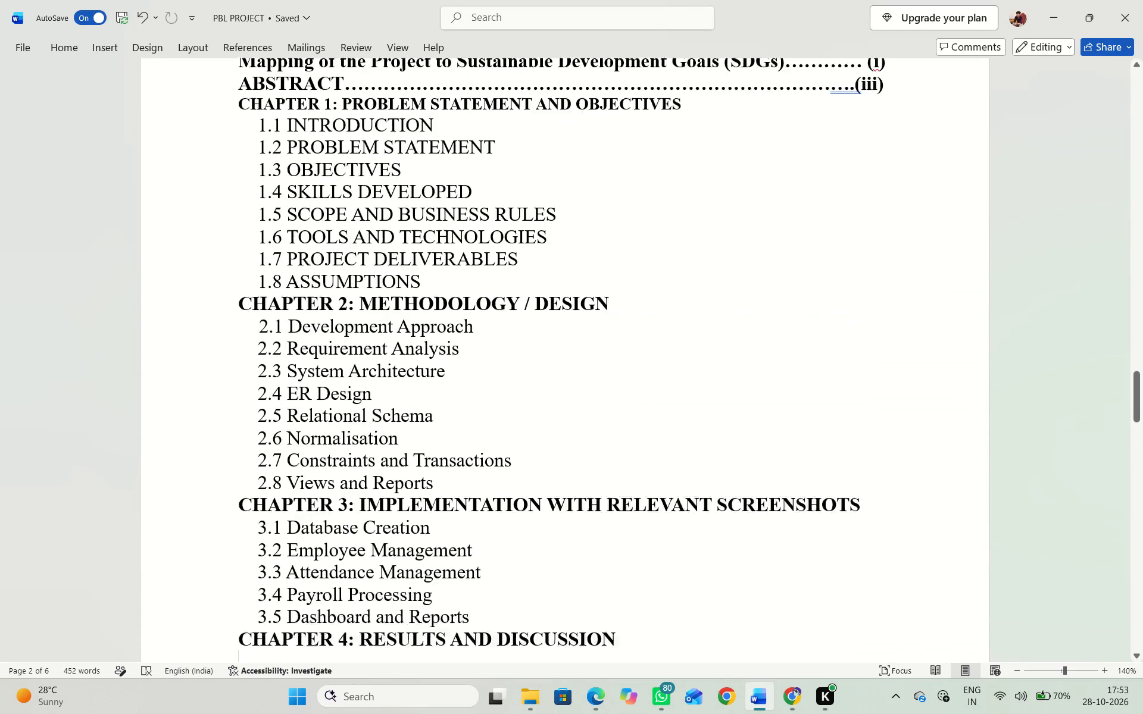
{"action": "scroll", "coordinate": [511, 298], "scroll_direction": "up", "scroll_amount": 6}
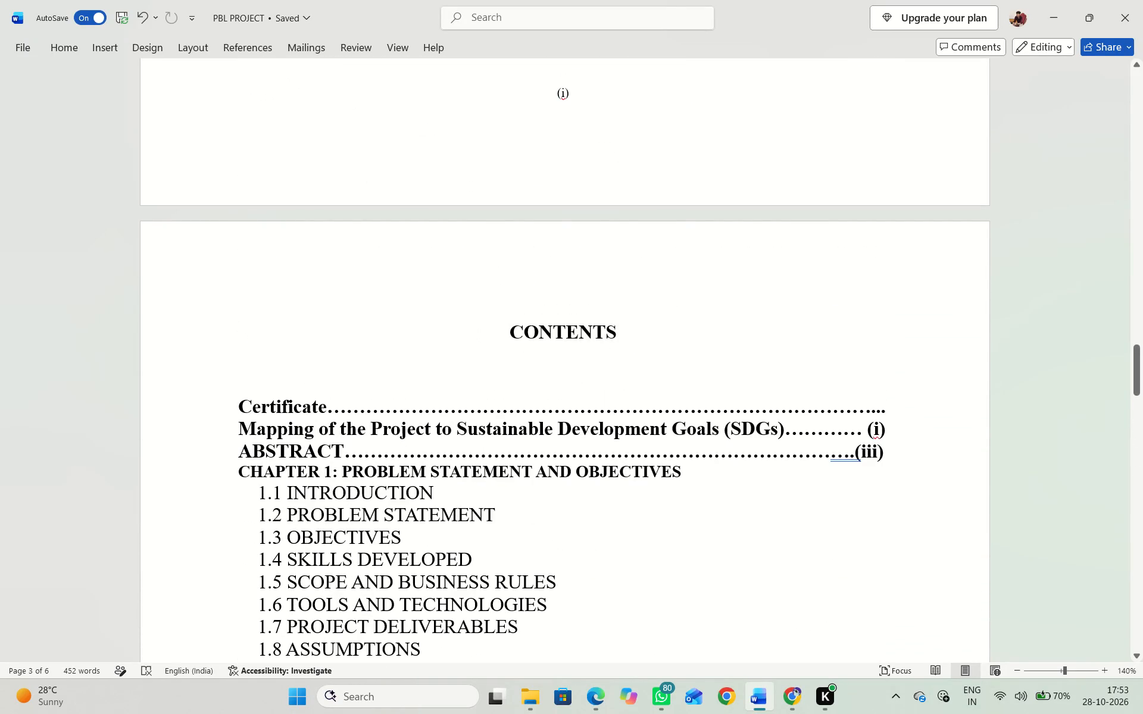
Copy "4.1 Testing Approach" from the reference PDF in Edge into the Word contents below the CHAPTER 4 heading, indented by four spaces.
{"action": "left_click", "coordinate": [587, 694]}
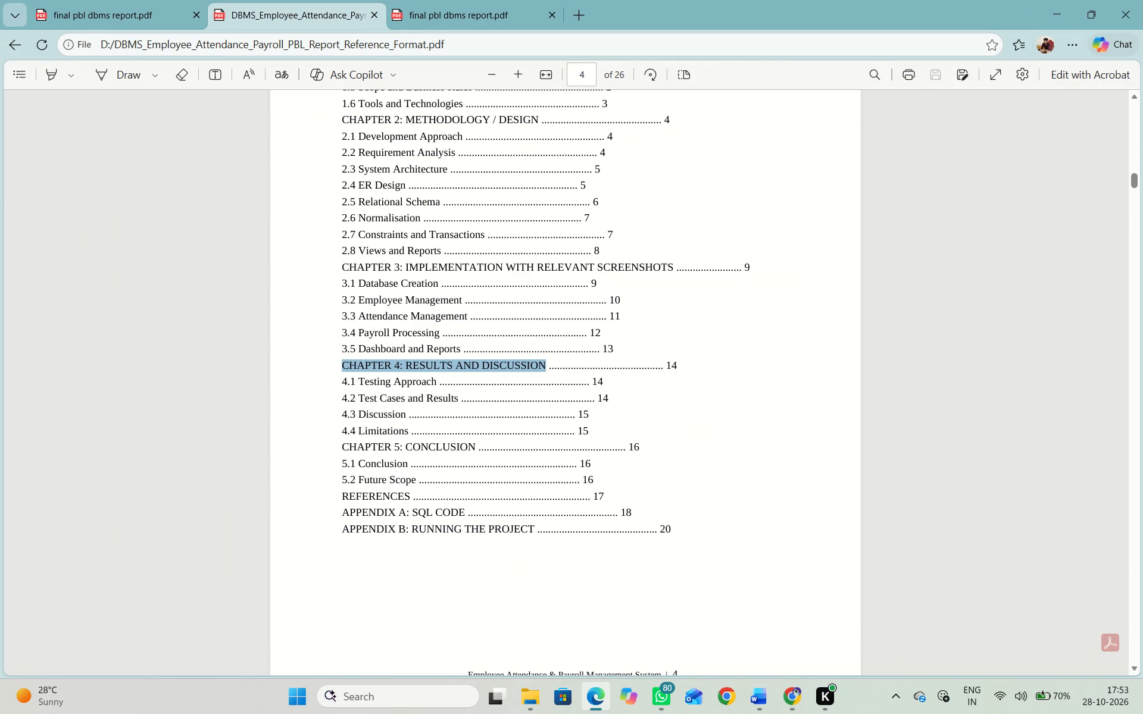
{"action": "left_click_drag", "start_coordinate": [343, 383], "coordinate": [432, 383]}
{"action": "key", "text": "ctrl+c"}
{"action": "left_click", "coordinate": [1057, 7]}
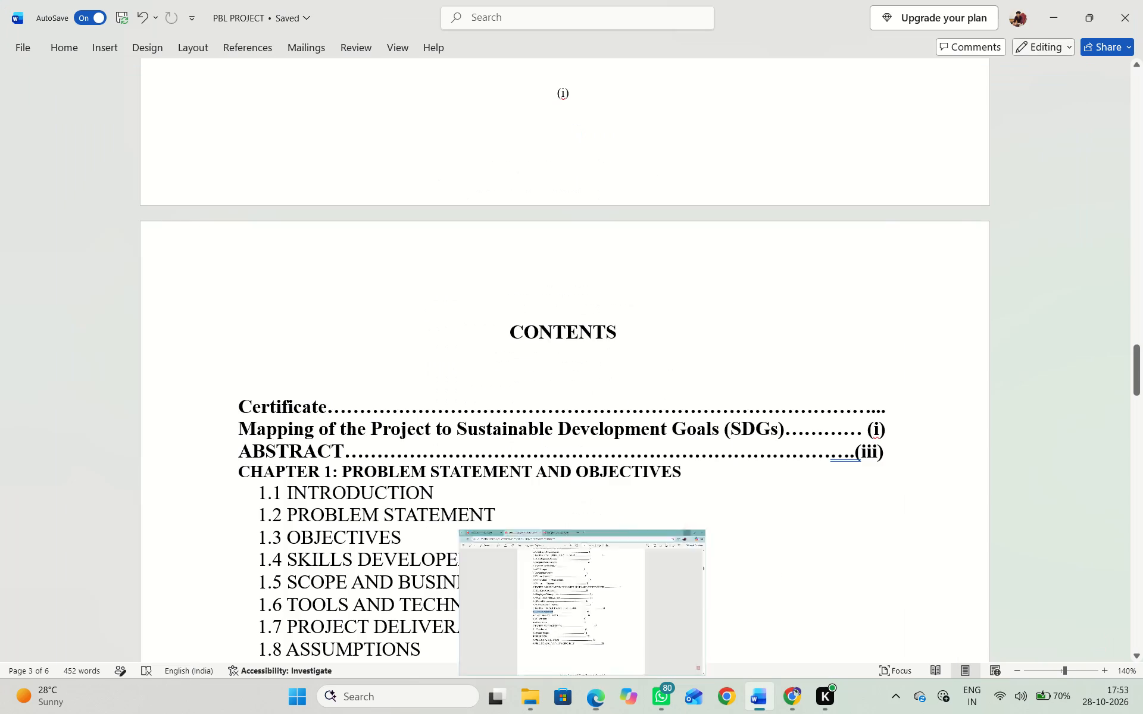
{"action": "scroll", "coordinate": [457, 564], "scroll_direction": "down", "scroll_amount": 6}
{"action": "scroll", "coordinate": [454, 469], "scroll_direction": "down", "scroll_amount": 6}
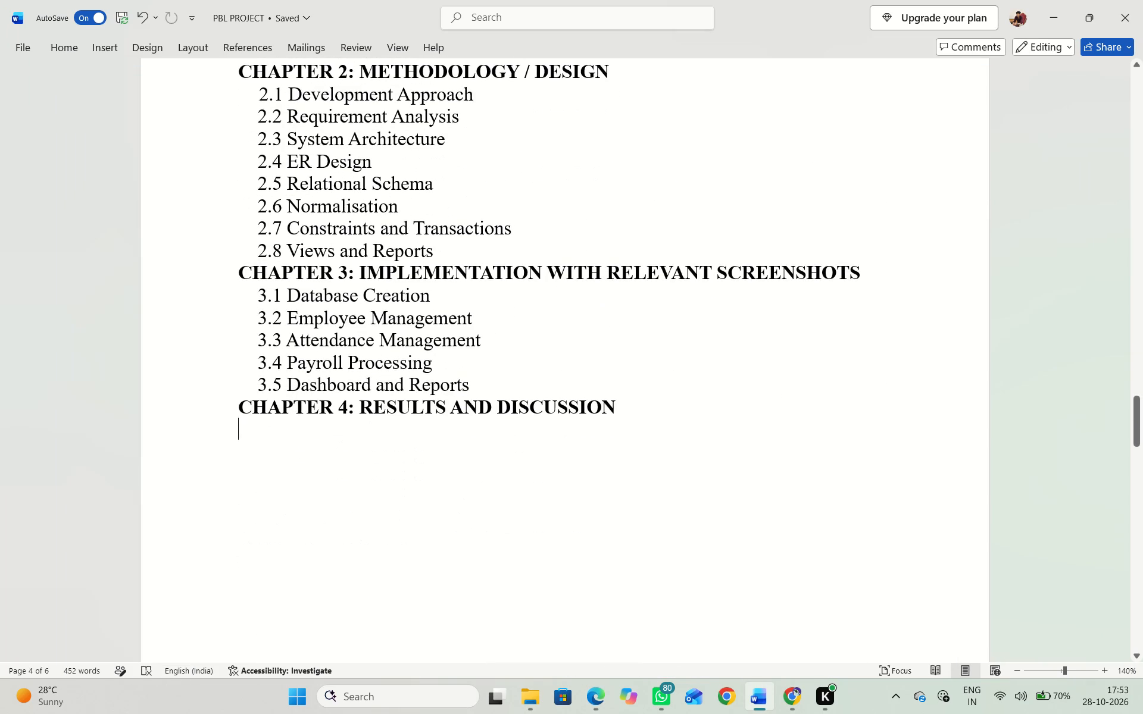
{"action": "key", "text": "space"}
{"action": "key", "text": "space"}
{"action": "key", "text": "space"}
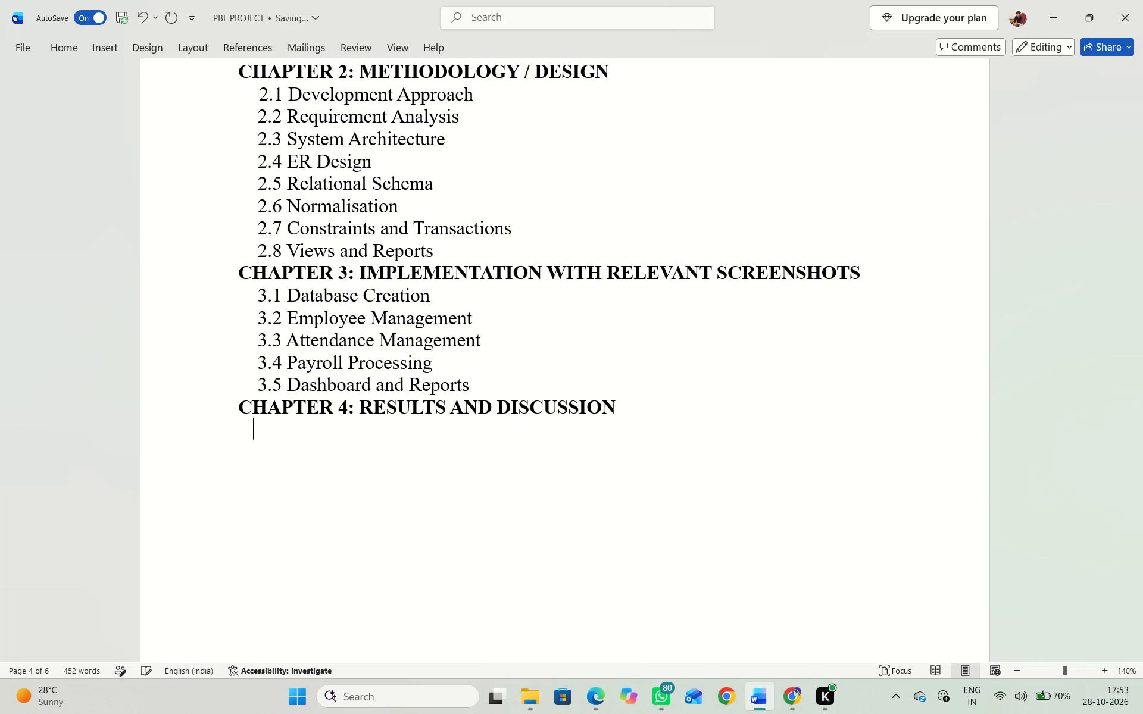
{"action": "key", "text": "space"}
{"action": "key", "text": "ctrl+v"}
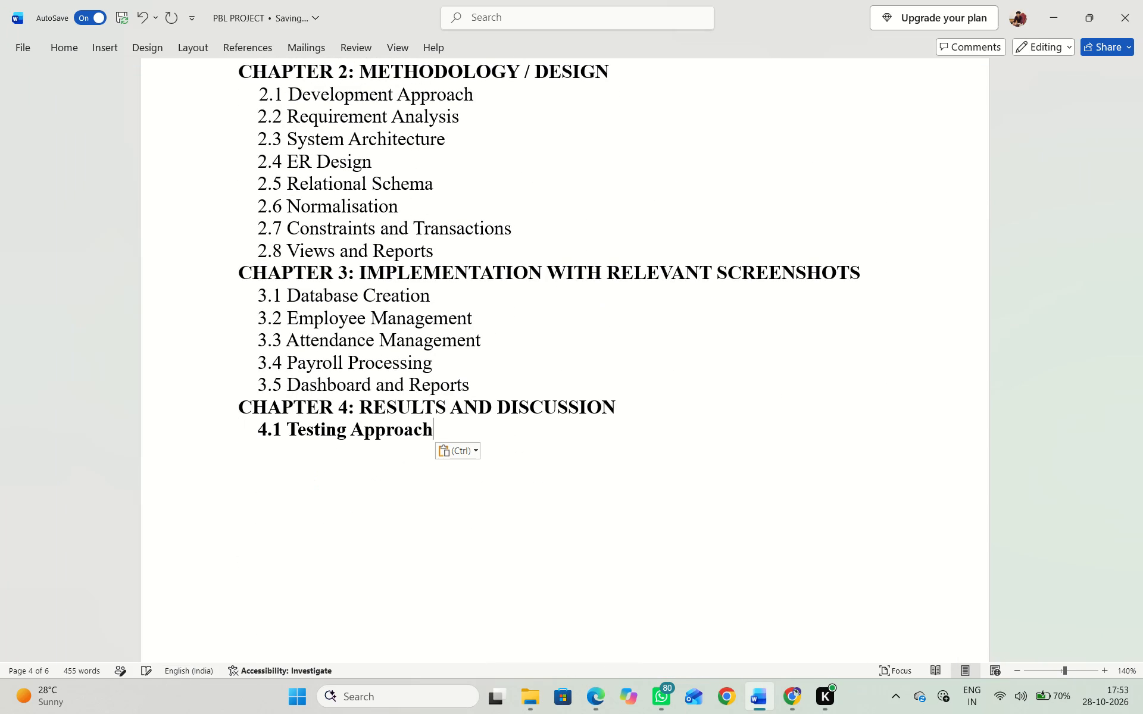
Remove the bold formatting from the 4.1 Testing Approach entry.
{"action": "left_click_drag", "start_coordinate": [431, 433], "coordinate": [273, 431]}
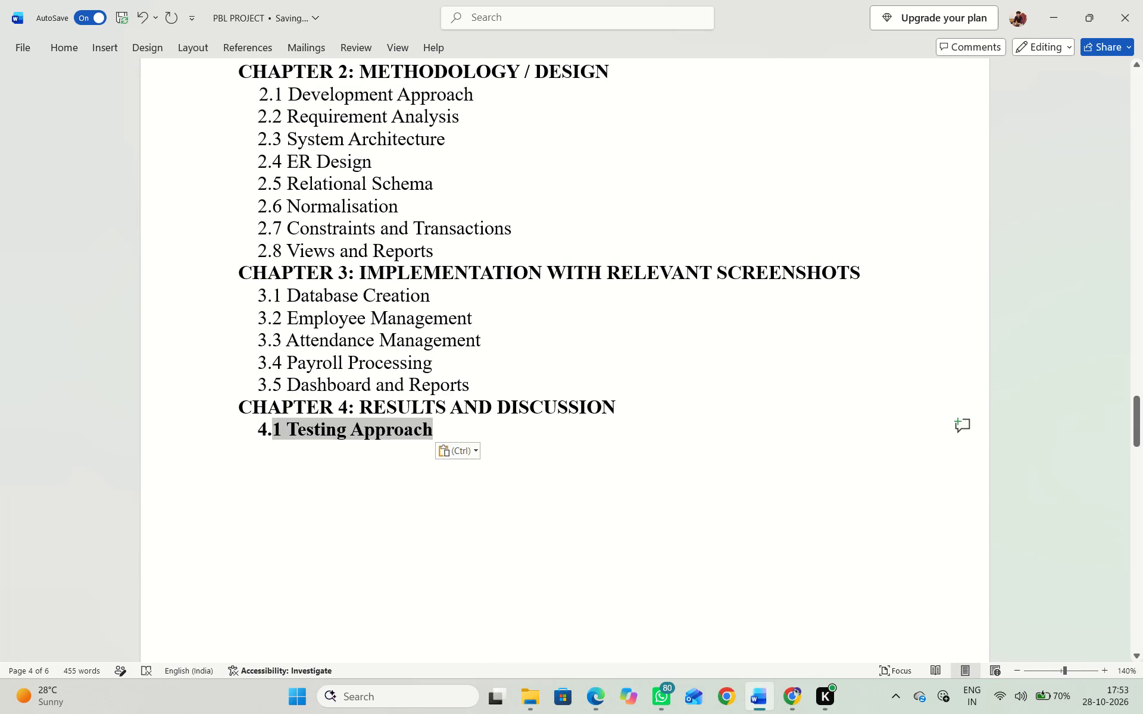
{"action": "left_click_drag", "start_coordinate": [273, 431], "coordinate": [262, 433]}
{"action": "left_click", "coordinate": [273, 408]}
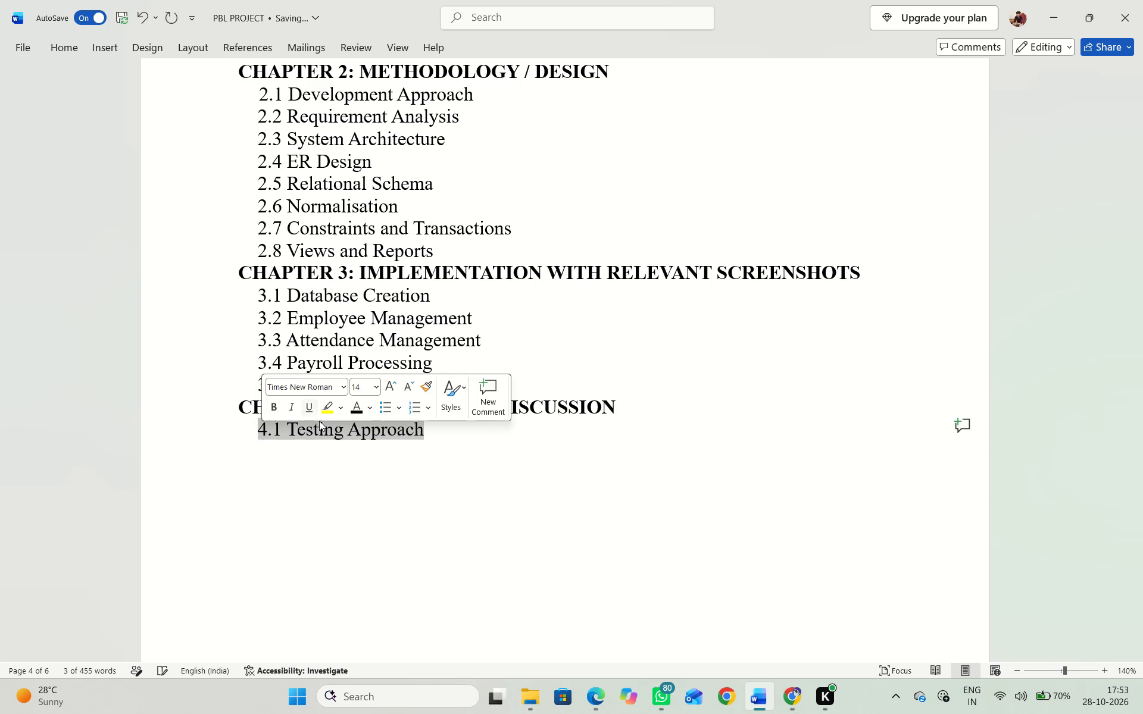
Add "4.2 Test Cases and Results", copied from the reference PDF in Edge, on a new line below 4.1 in Word, indented four spaces.
{"action": "left_click", "coordinate": [426, 437]}
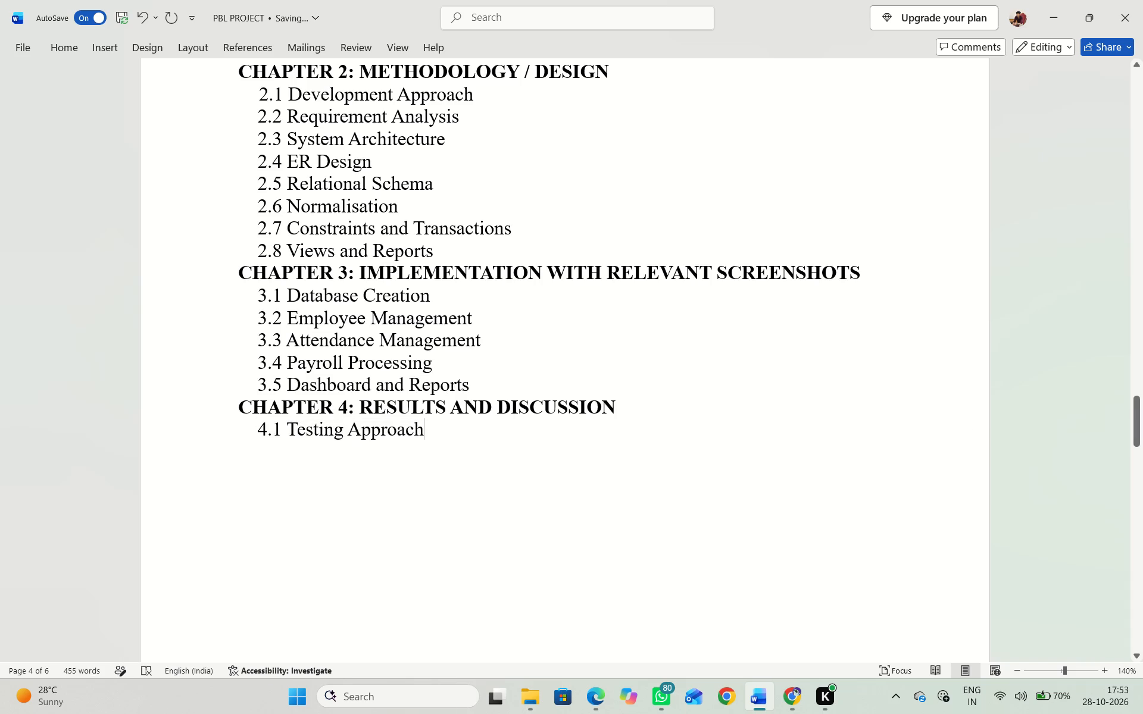
{"action": "key", "text": "Return"}
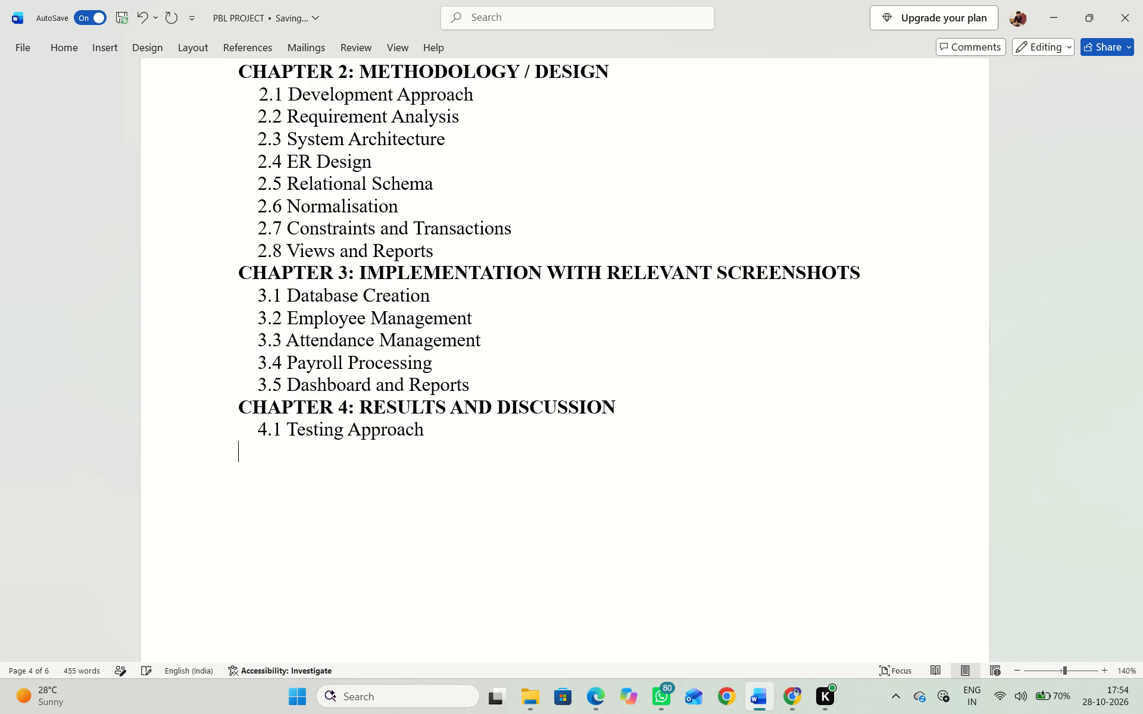
{"action": "key", "text": "space"}
{"action": "key", "text": "space"}
{"action": "key", "text": "space"}
{"action": "key", "text": "space"}
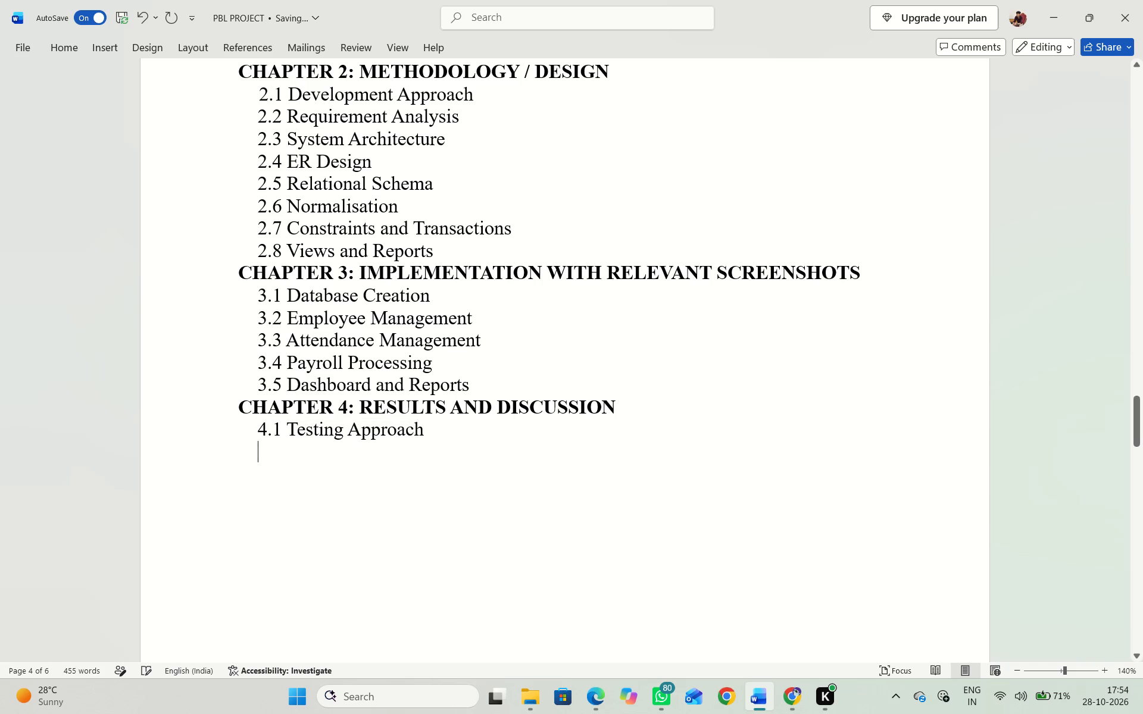
{"action": "left_click", "coordinate": [605, 690]}
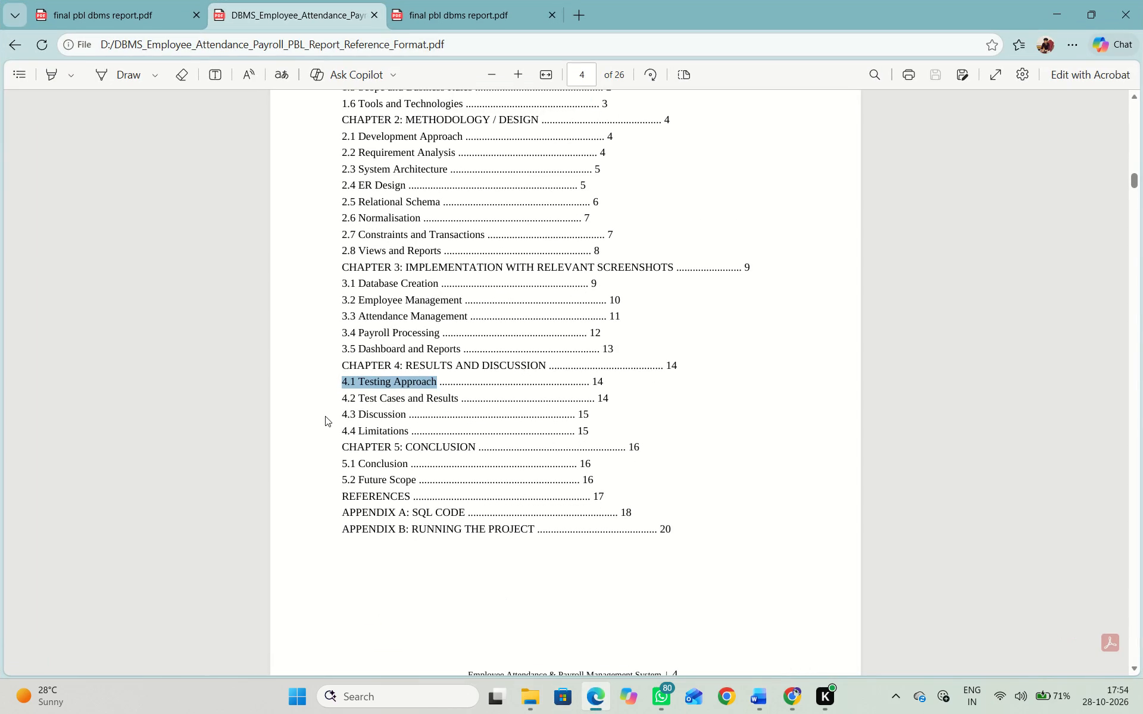
{"action": "left_click_drag", "start_coordinate": [341, 398], "coordinate": [461, 402]}
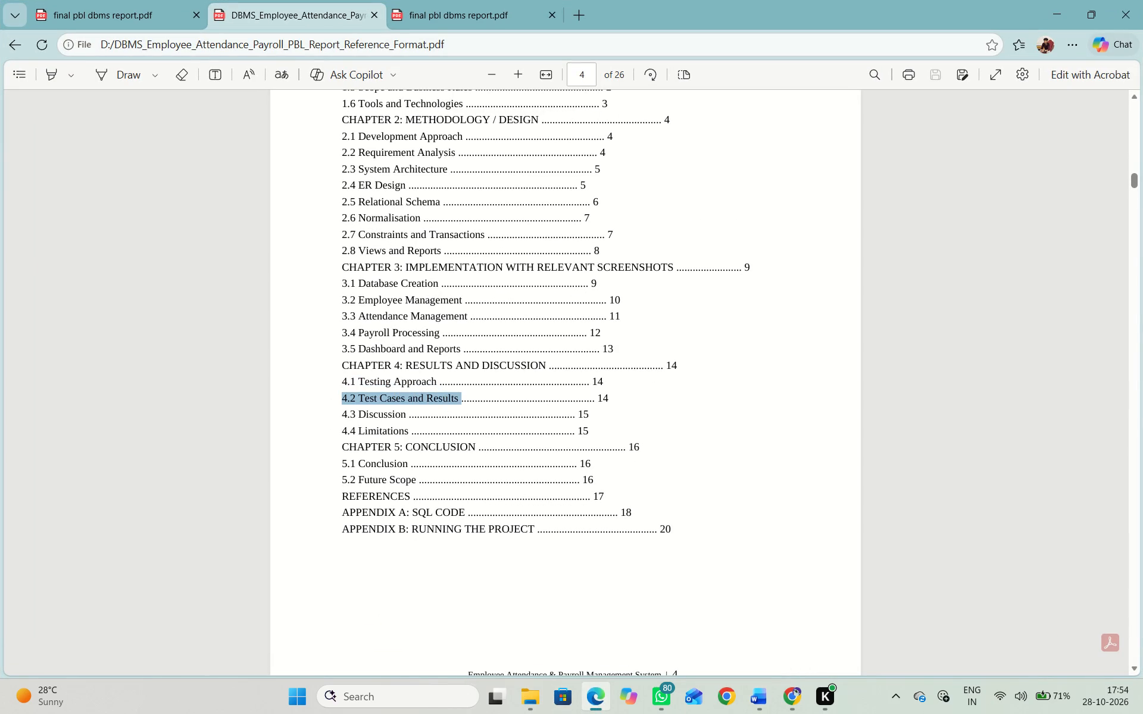
{"action": "left_click_drag", "start_coordinate": [461, 402], "coordinate": [457, 402]}
{"action": "key", "text": "ctrl+c"}
{"action": "left_click", "coordinate": [1049, 4]}
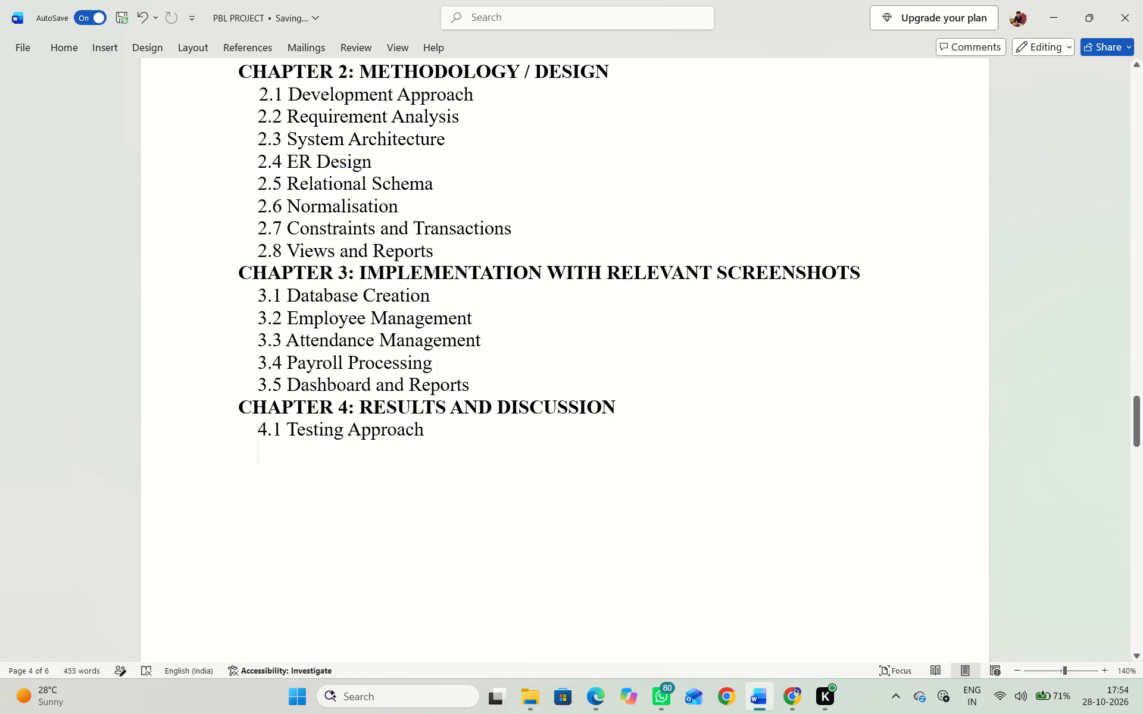
{"action": "key", "text": "ctrl+v"}
Add "4.3 Discussion", copied from the reference PDF in Edge, on a new line below 4.2 in Word, indented four spaces.
{"action": "key", "text": "Return"}
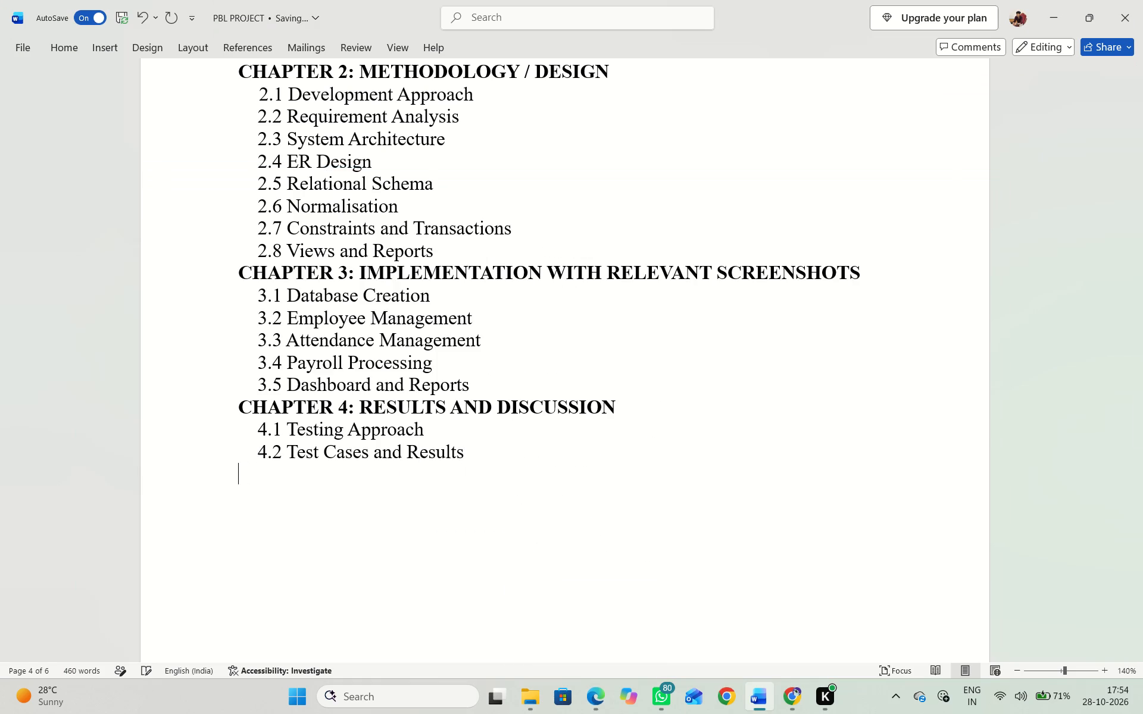
{"action": "key", "text": "space"}
{"action": "key", "text": "space"}
{"action": "key", "text": "space"}
{"action": "key", "text": "space"}
{"action": "key", "text": "space"}
{"action": "type", "text": "\\\\"}
{"action": "key", "text": "BackSpace"}
{"action": "key", "text": "BackSpace"}
{"action": "key", "text": "BackSpace"}
{"action": "left_click", "coordinate": [598, 704]}
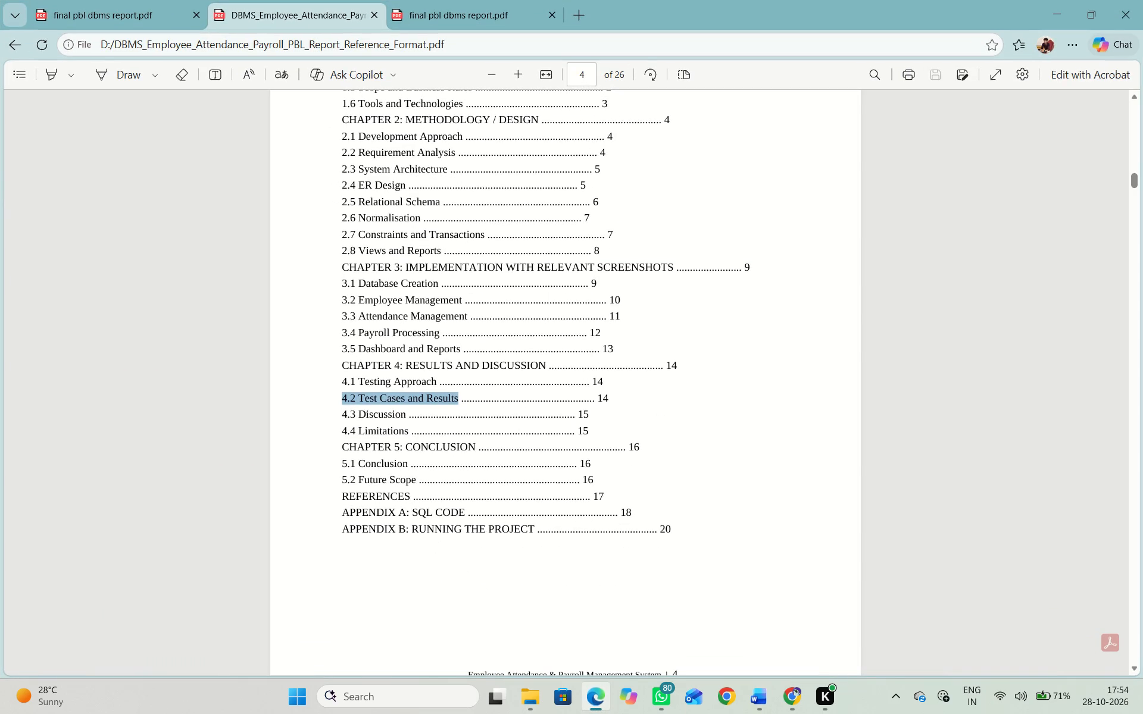
{"action": "left_click_drag", "start_coordinate": [342, 412], "coordinate": [401, 416]}
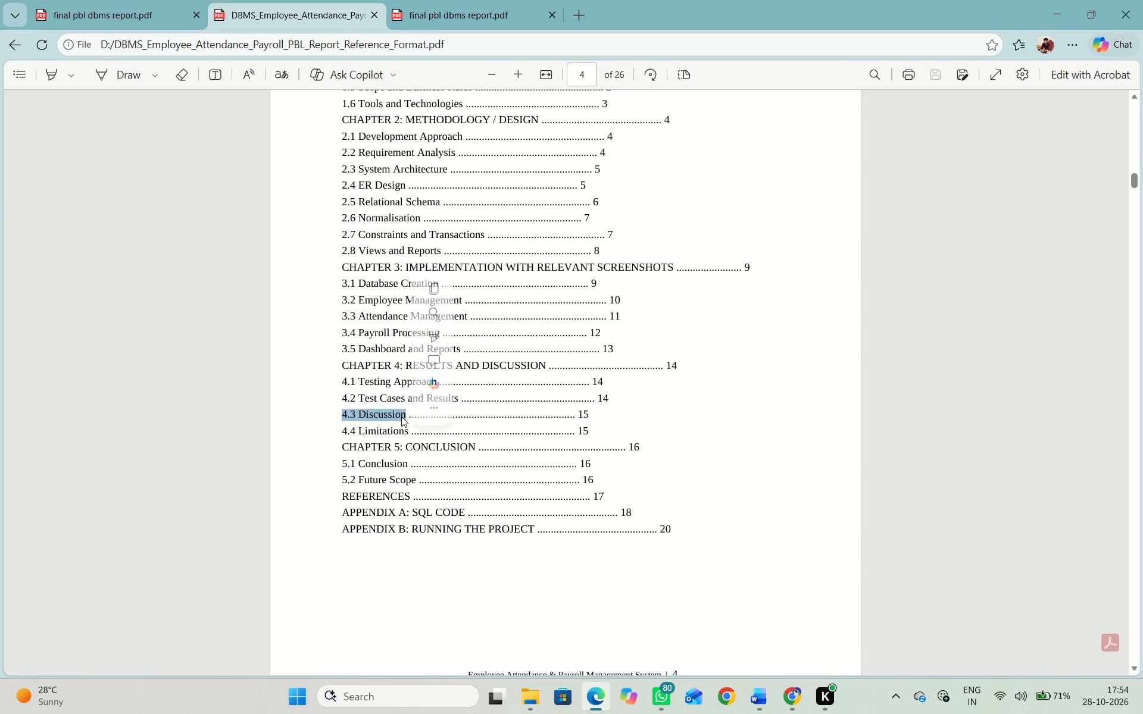
{"action": "key", "text": "ctrl+c"}
{"action": "left_click", "coordinate": [1051, 6]}
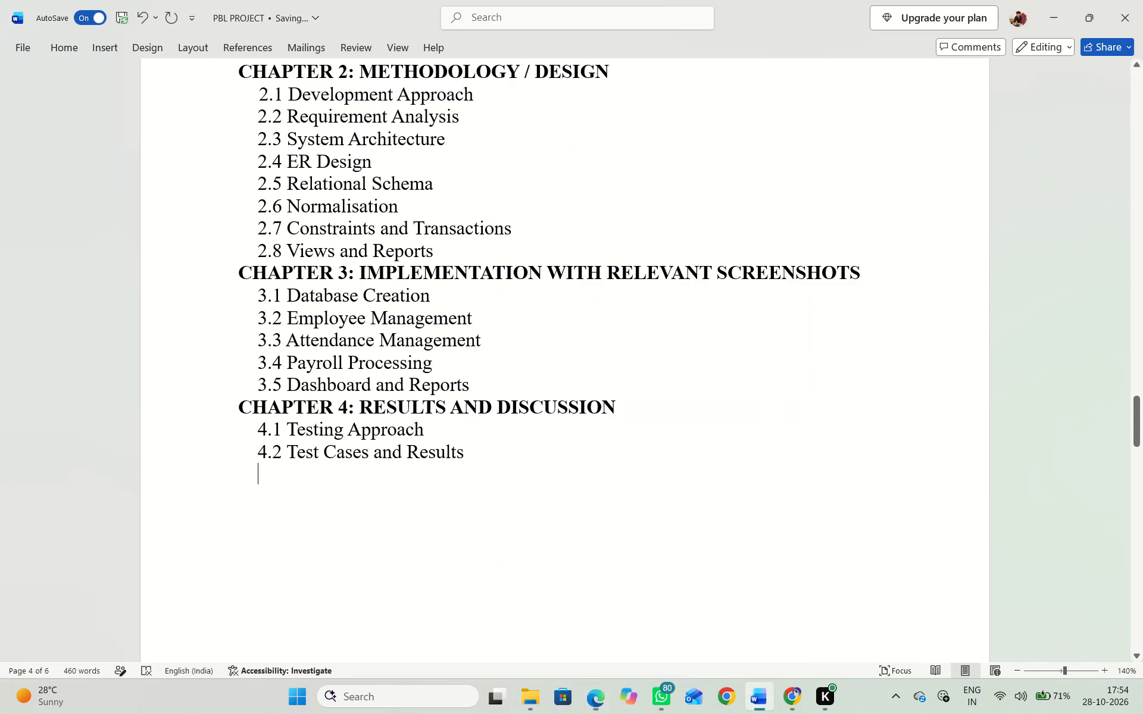
{"action": "key", "text": "ctrl+v"}
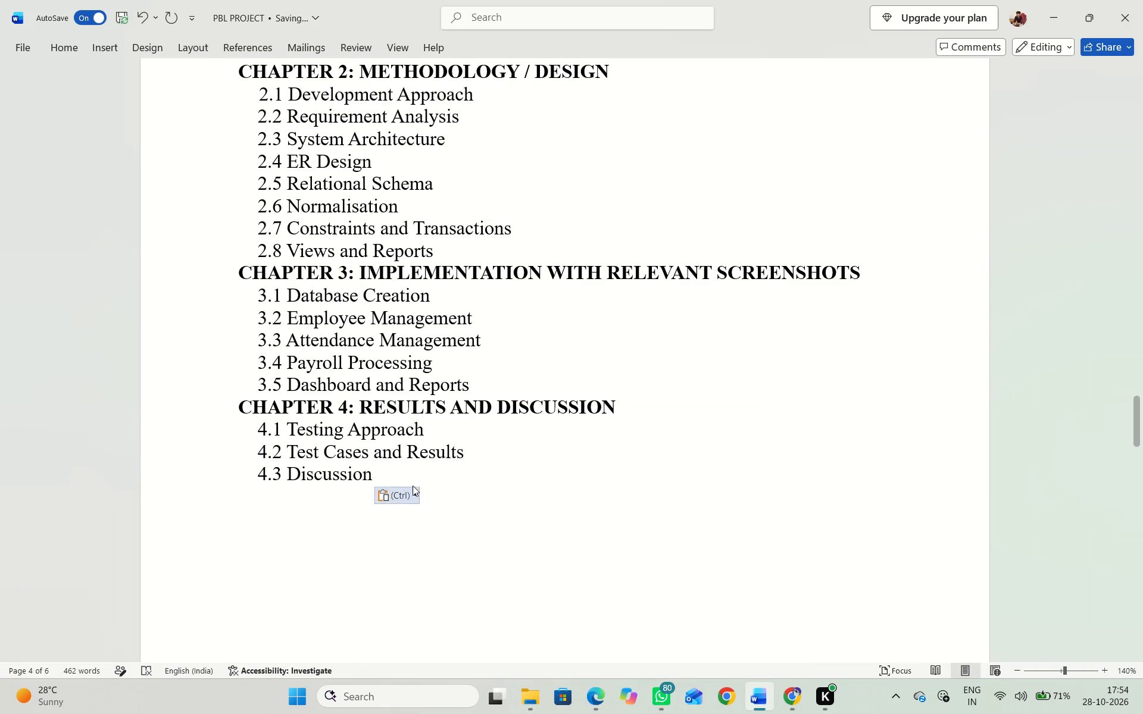
Add "4.4 Limitations", copied from the reference PDF in Edge, on a new line below 4.3 in Word, indented four spaces.
{"action": "key", "text": "Return"}
{"action": "key", "text": "space"}
{"action": "key", "text": "space"}
{"action": "key", "text": "space"}
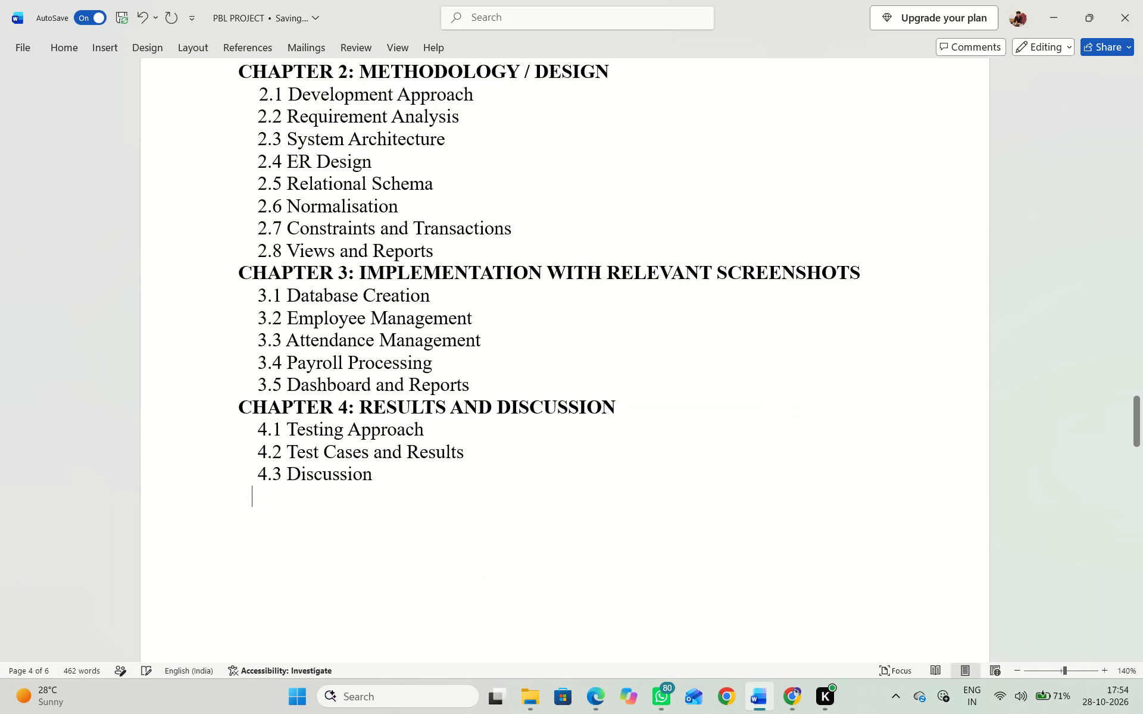
{"action": "key", "text": "space"}
{"action": "left_click", "coordinate": [594, 697]}
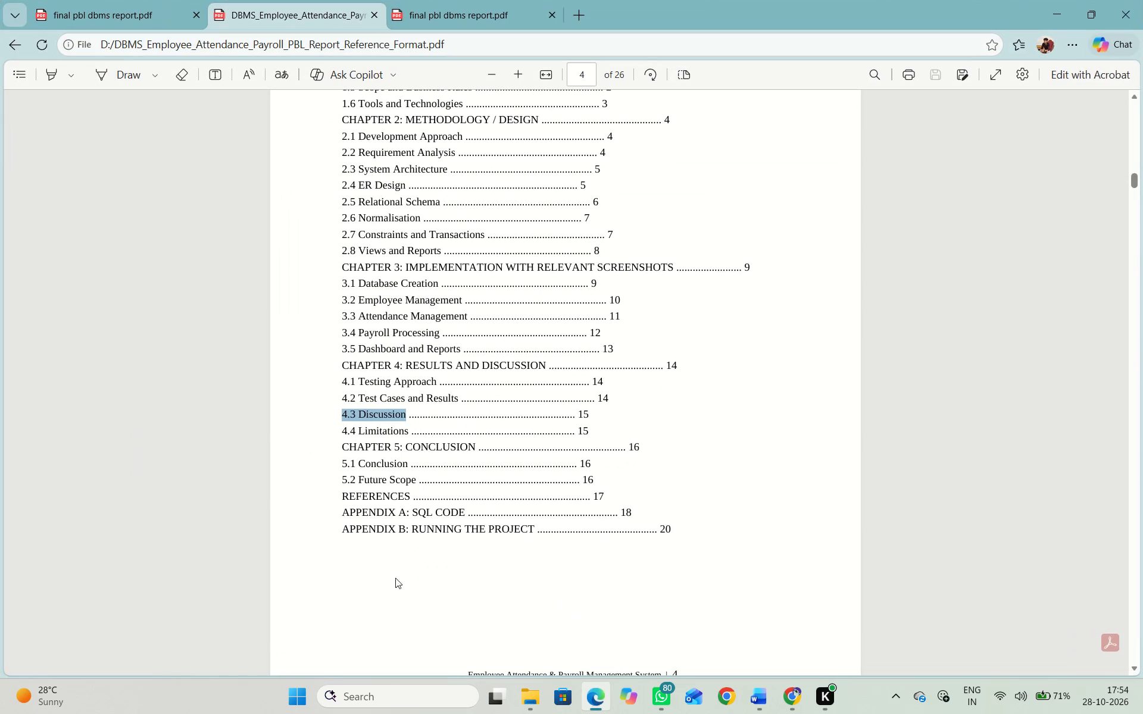
{"action": "left_click_drag", "start_coordinate": [342, 431], "coordinate": [403, 431]}
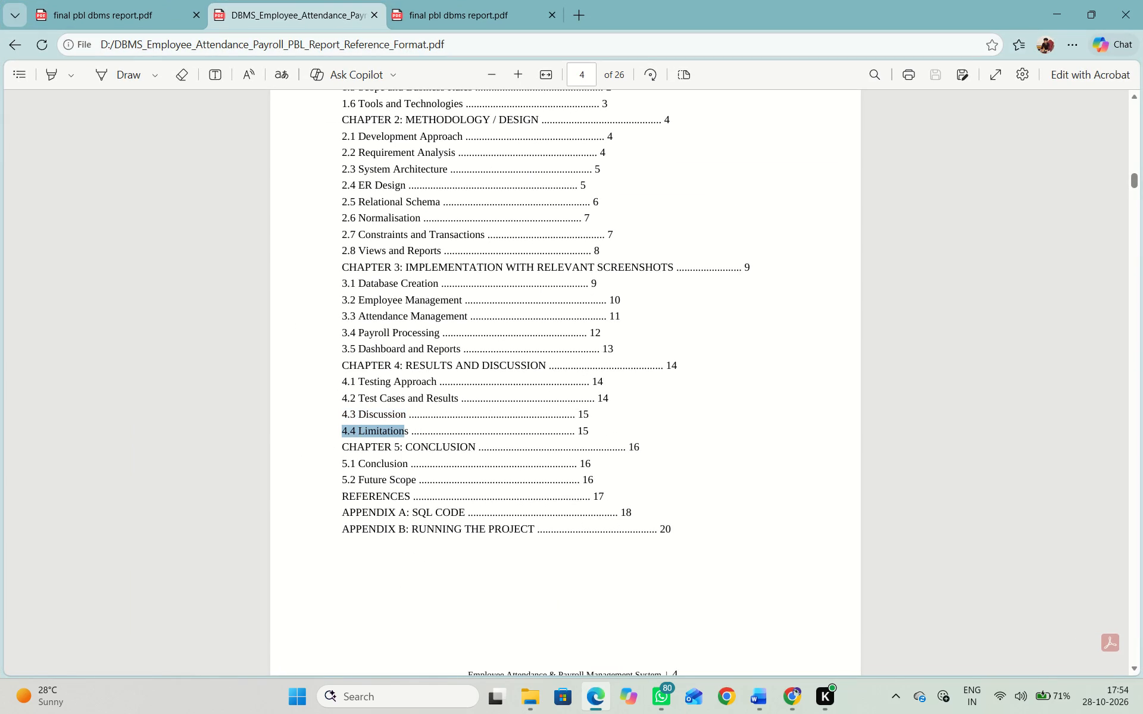
{"action": "left_click_drag", "start_coordinate": [403, 431], "coordinate": [408, 431]}
{"action": "key", "text": "ctrl+c"}
{"action": "left_click", "coordinate": [1070, 24]}
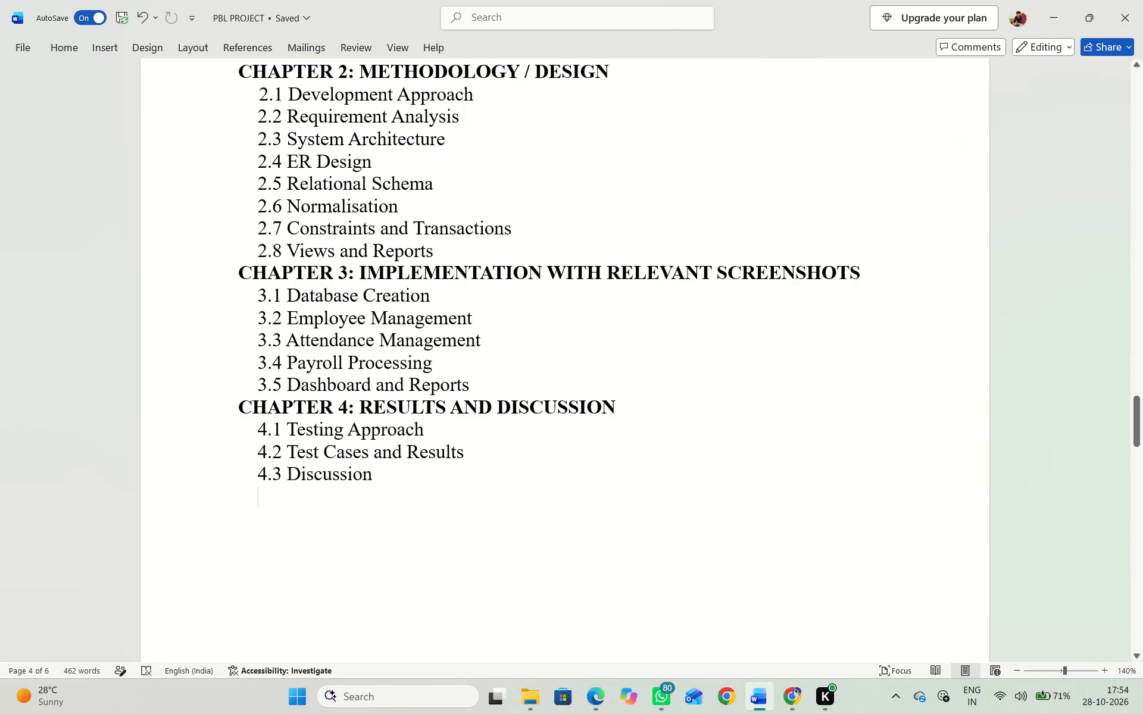
{"action": "key", "text": "ctrl+v"}
Add the heading "CHAPTER 5: CONCLUSION", copied from the reference PDF in Edge, on a new unindented line below 4.4 in Word.
{"action": "key", "text": "Return"}
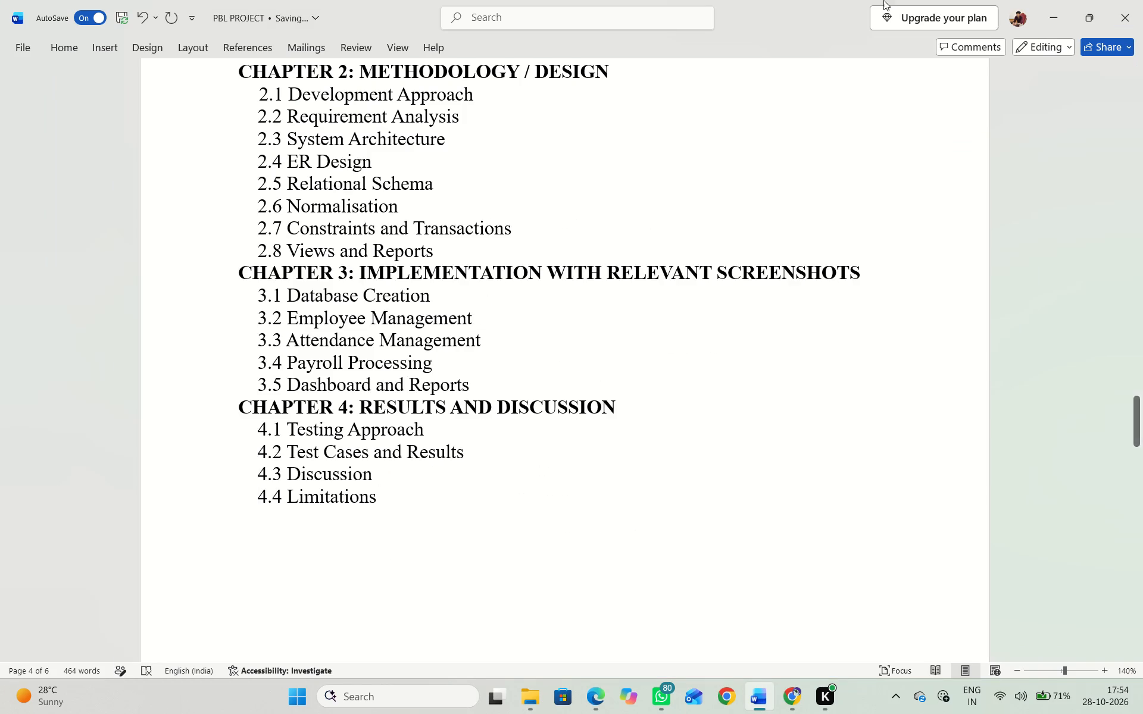
{"action": "left_click", "coordinate": [589, 700]}
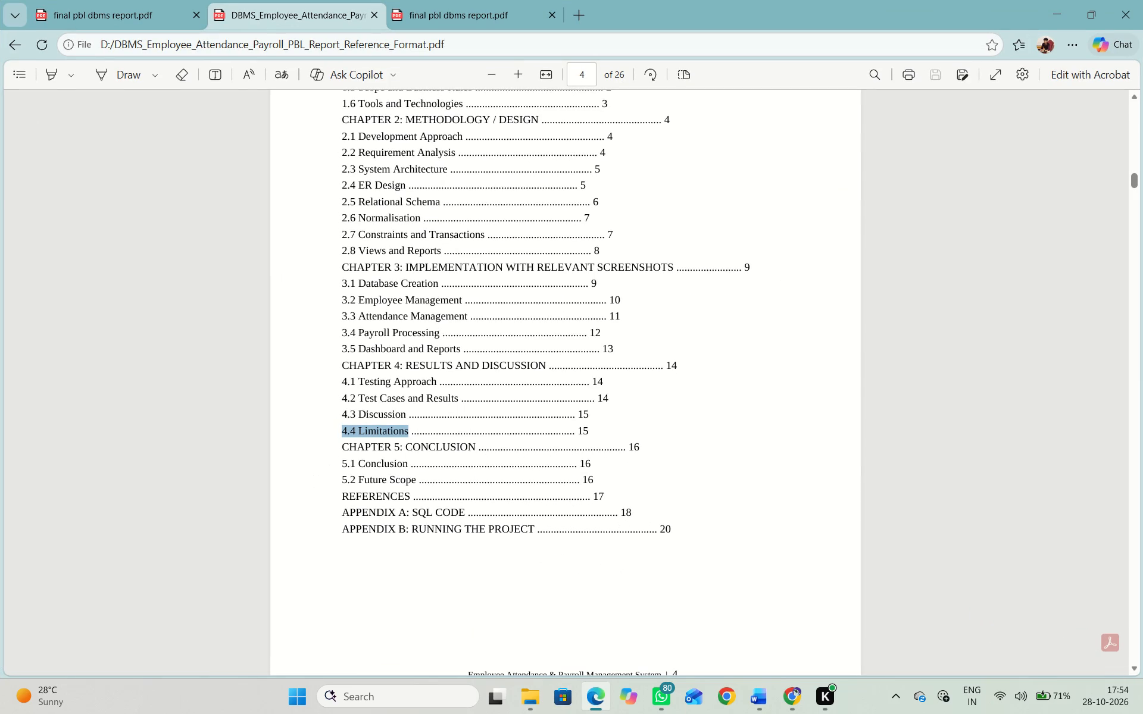
{"action": "left_click_drag", "start_coordinate": [338, 446], "coordinate": [469, 447]}
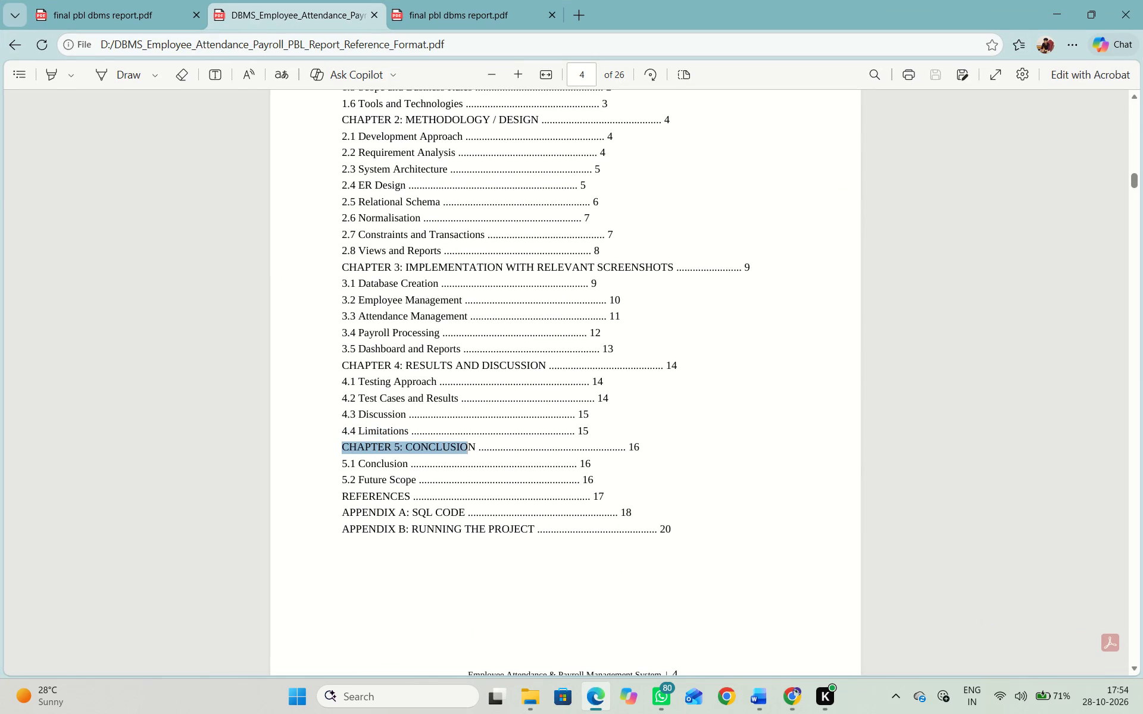
{"action": "left_click_drag", "start_coordinate": [469, 447], "coordinate": [473, 447]}
{"action": "key", "text": "ctrl+c"}
{"action": "left_click", "coordinate": [1049, 2]}
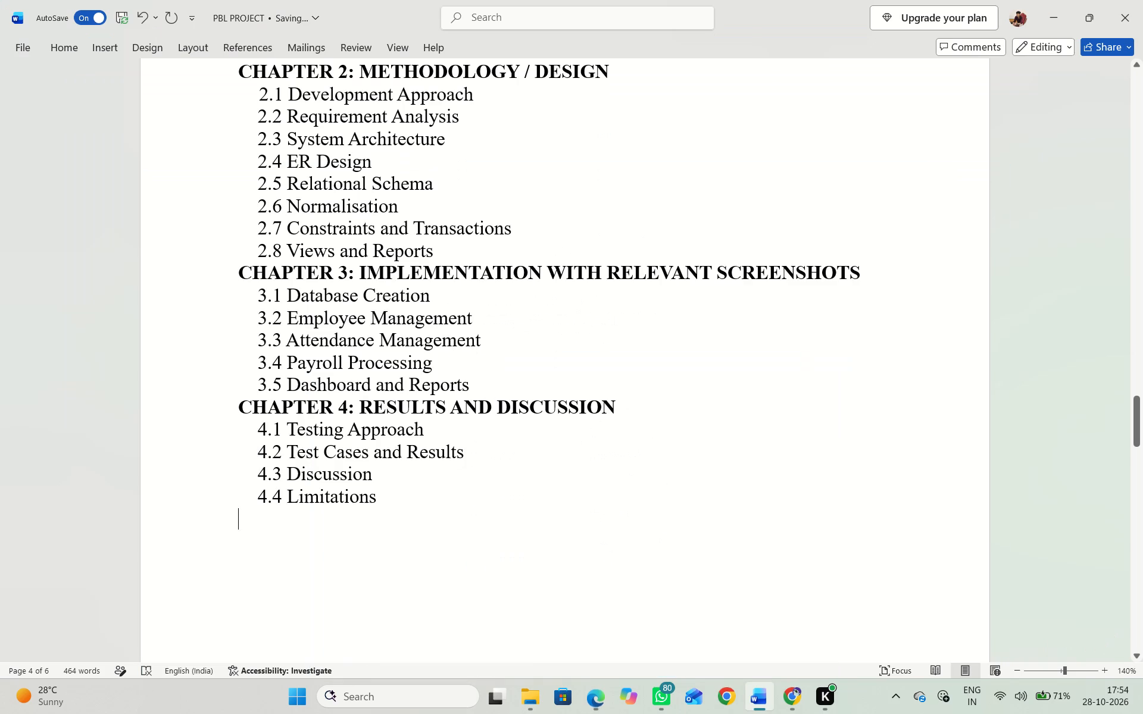
{"action": "key", "text": "ctrl+c"}
{"action": "key", "text": "ctrl+v"}
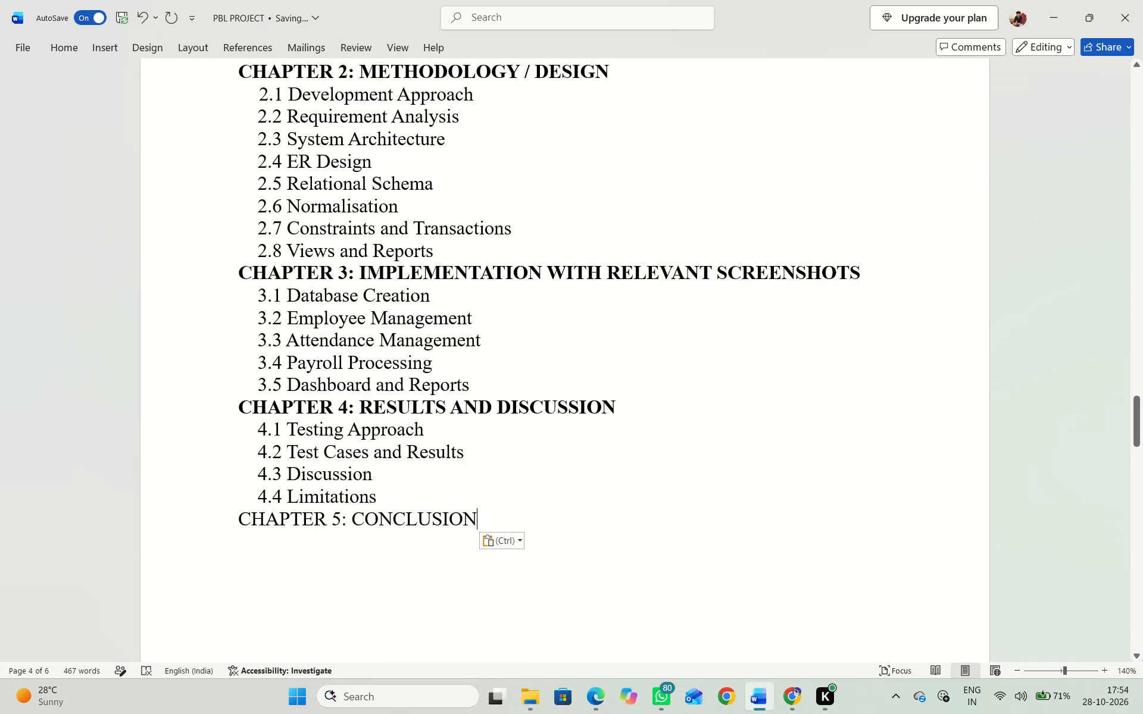
Make the CHAPTER 5: CONCLUSION heading bold.
{"action": "left_click_drag", "start_coordinate": [238, 519], "coordinate": [449, 521]}
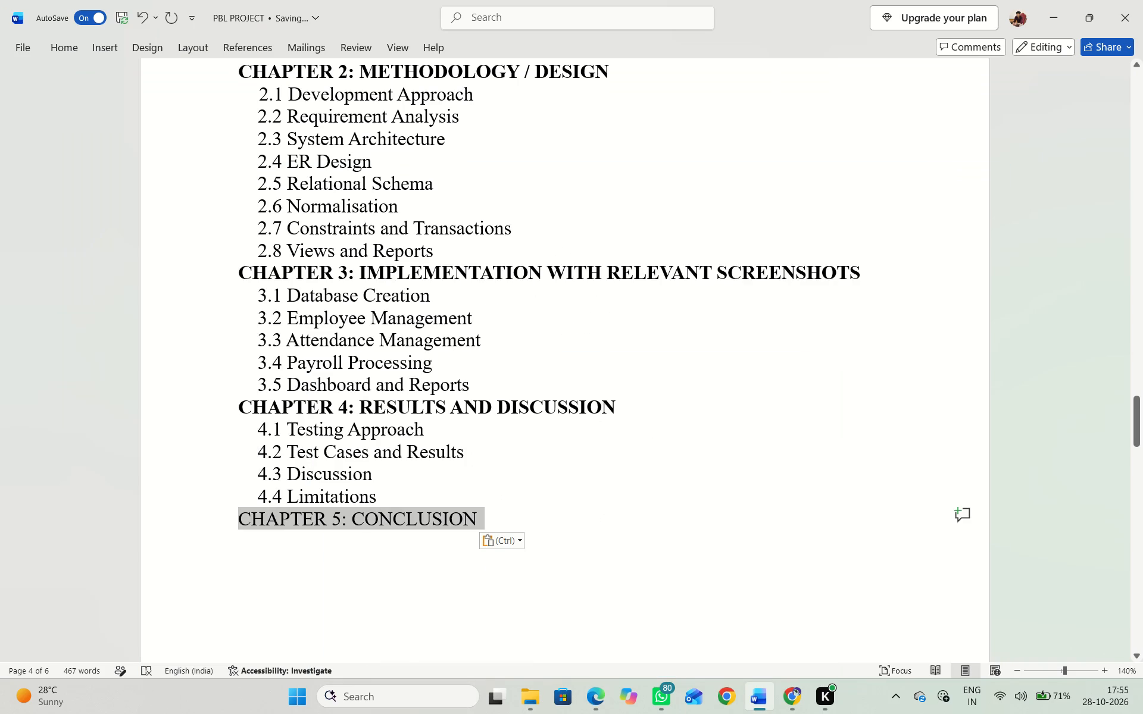
{"action": "left_click_drag", "start_coordinate": [449, 521], "coordinate": [476, 518]}
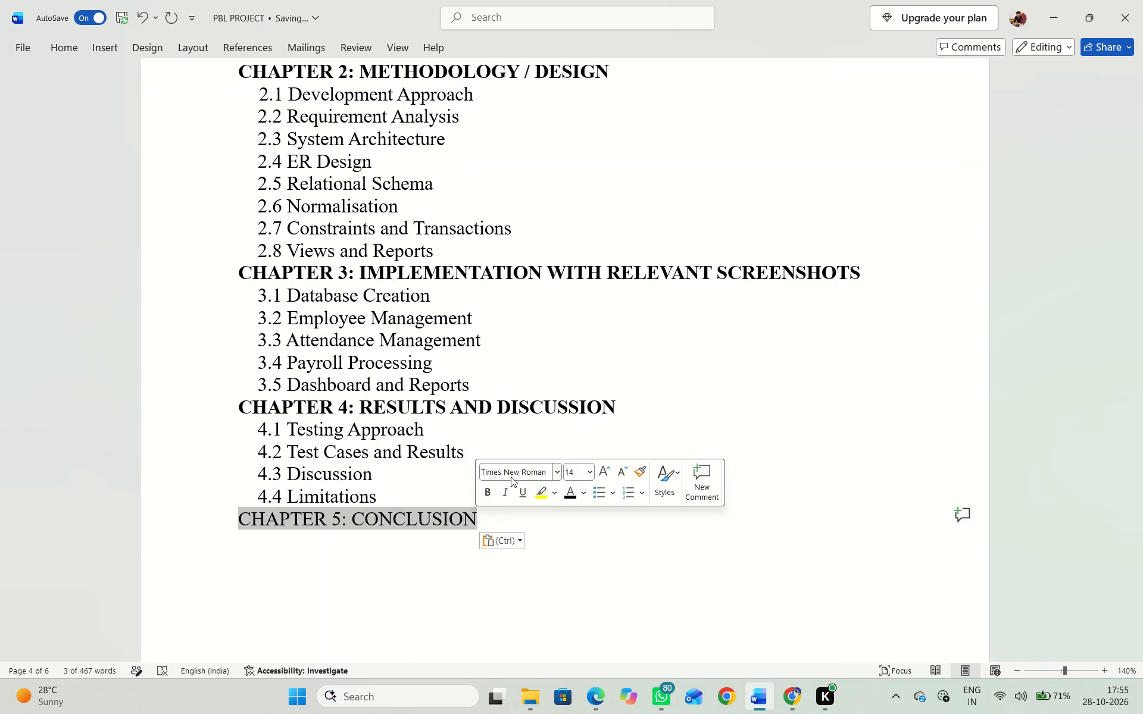
{"action": "left_click", "coordinate": [491, 491]}
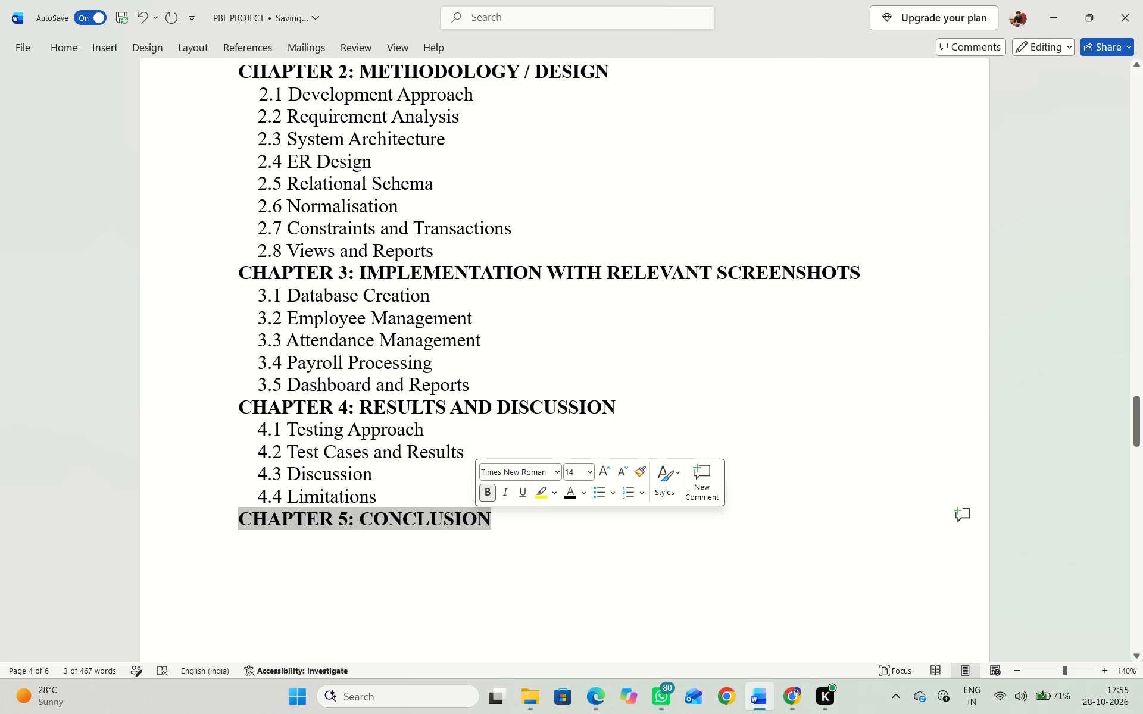
Add "5.1 Conclusion", copied from the reference PDF in Edge, on a new line below the CHAPTER 5 heading in Word, indented four spaces.
{"action": "left_click", "coordinate": [493, 527]}
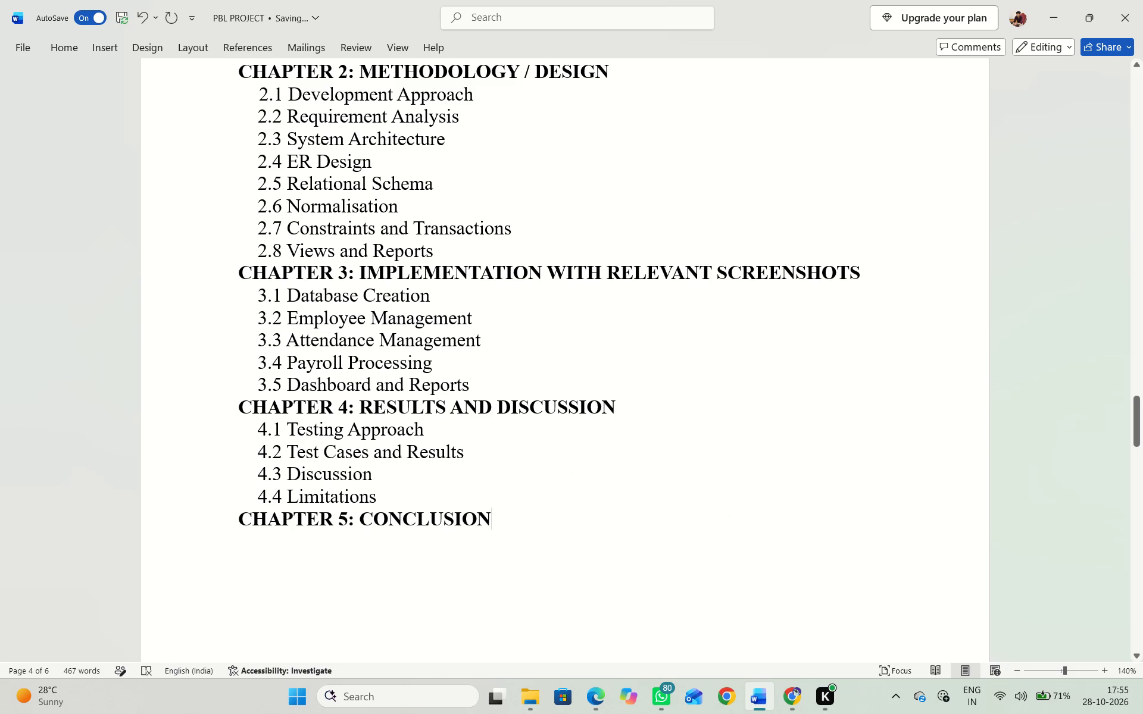
{"action": "key", "text": "Return"}
{"action": "key", "text": "space"}
{"action": "key", "text": "space"}
{"action": "key", "text": "space"}
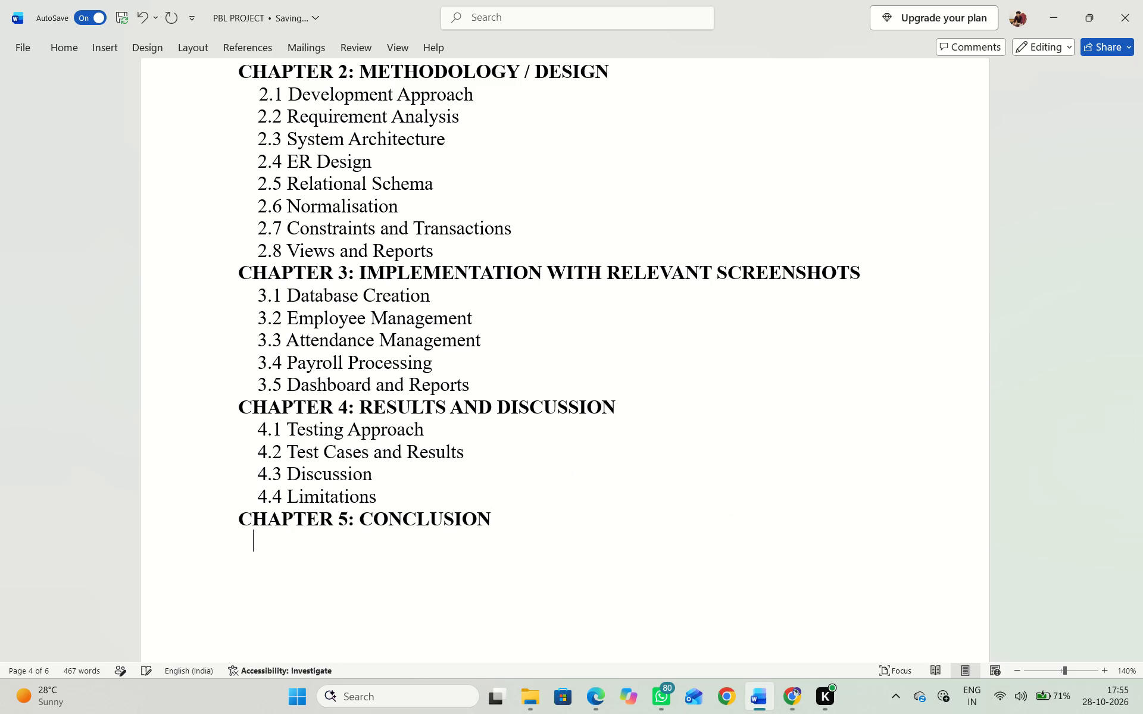
{"action": "key", "text": "space"}
{"action": "left_click", "coordinate": [592, 694]}
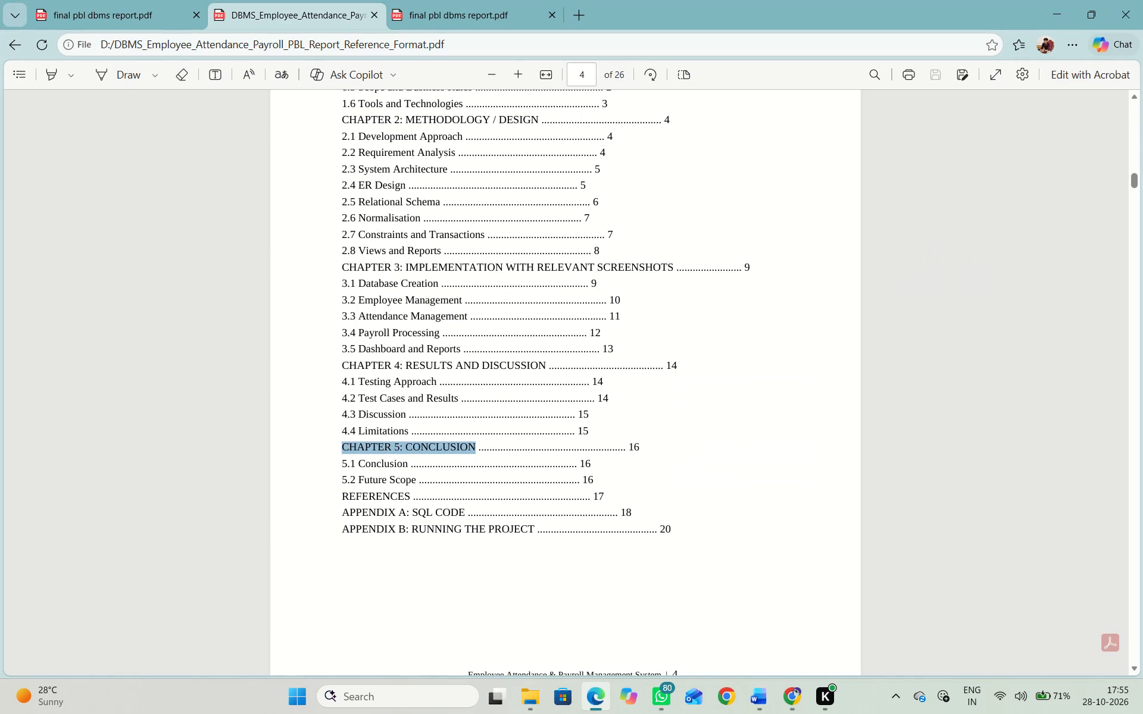
{"action": "left_click_drag", "start_coordinate": [342, 464], "coordinate": [404, 460]}
{"action": "key", "text": "ctrl+c"}
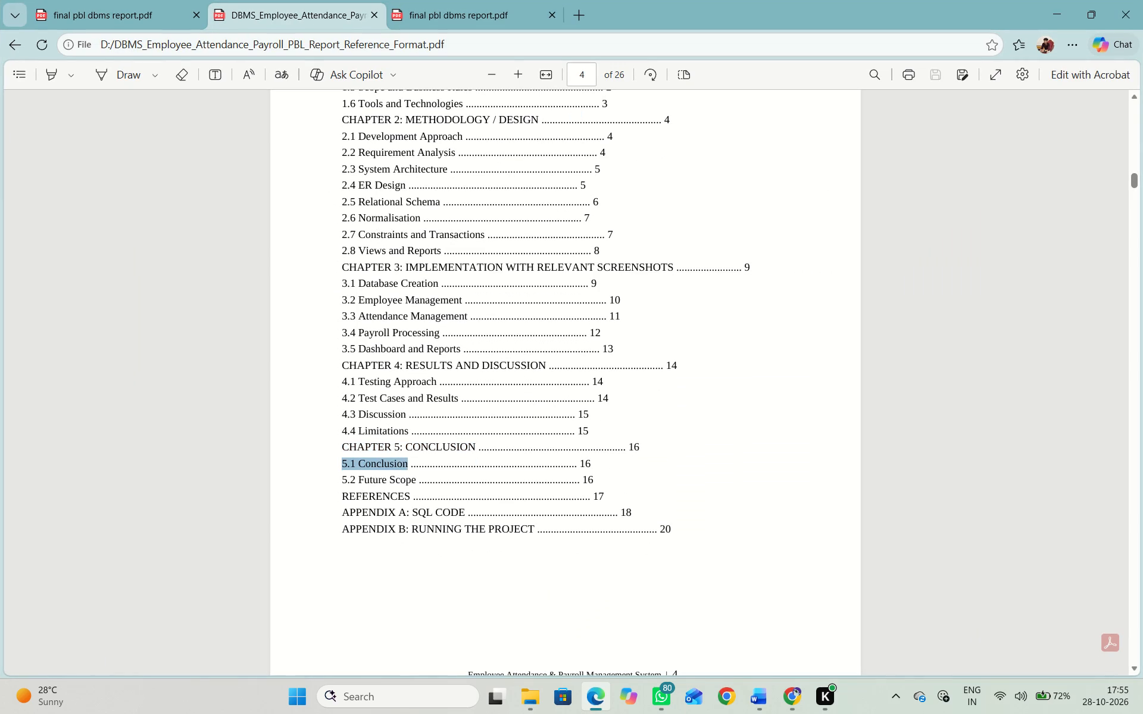
{"action": "left_click", "coordinate": [1049, 1]}
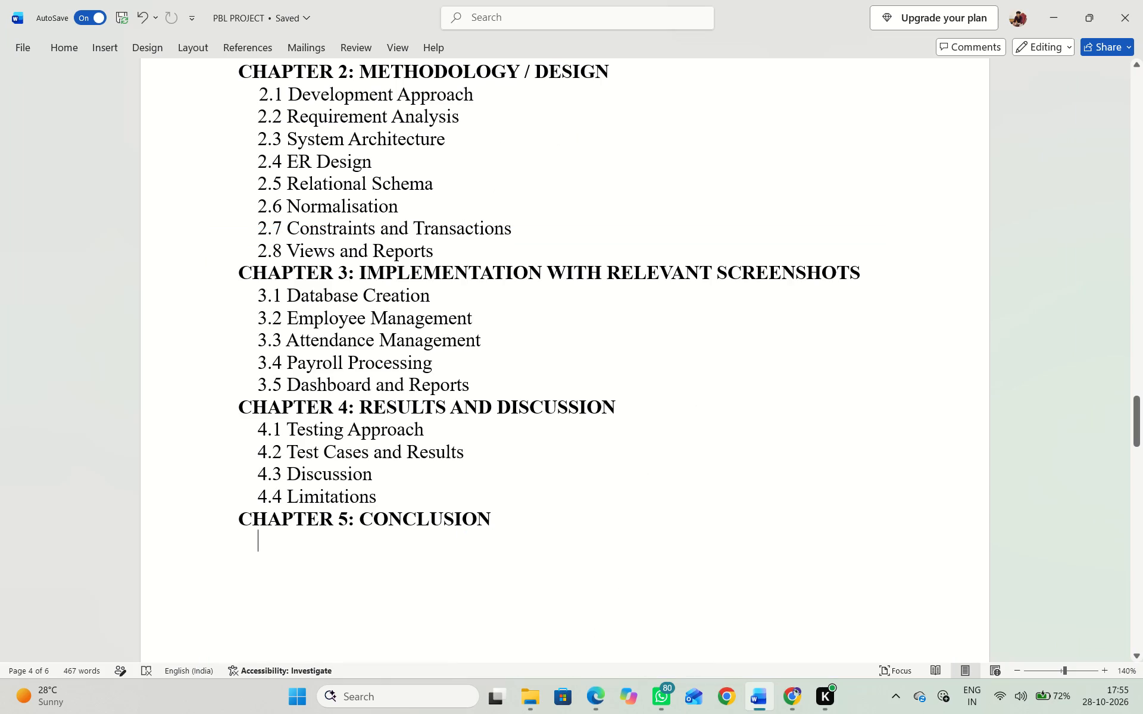
{"action": "key", "text": "ctrl+v"}
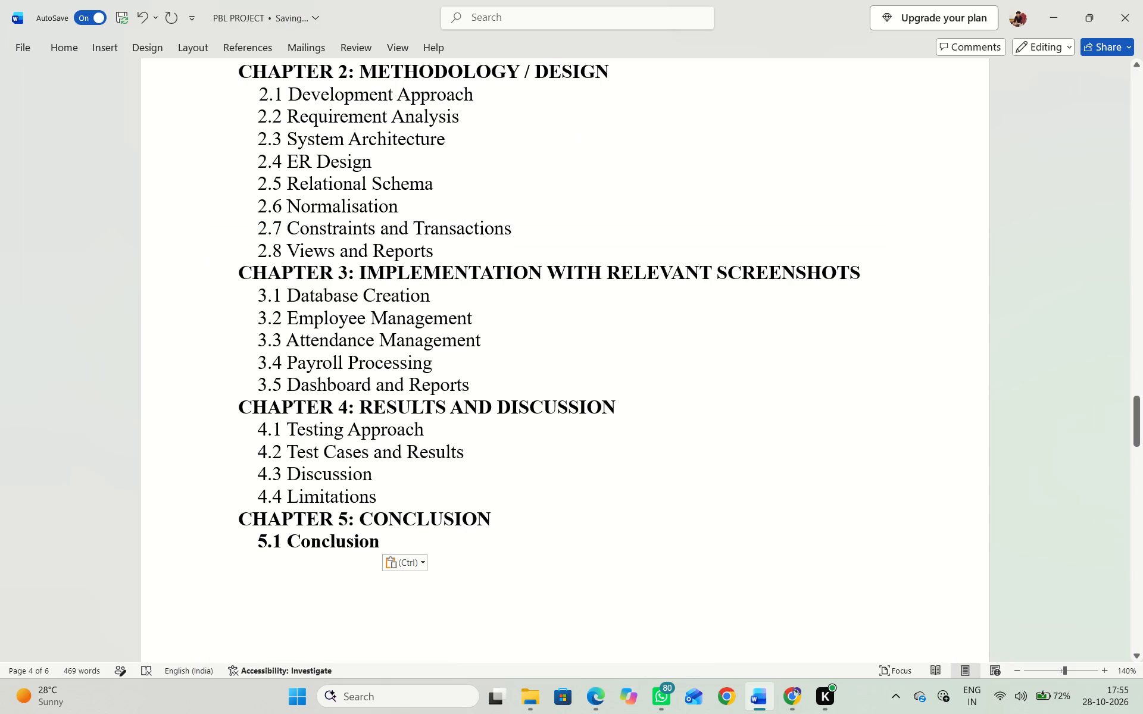
Remove the bold formatting from the 5.1 Conclusion entry.
{"action": "left_click_drag", "start_coordinate": [385, 540], "coordinate": [261, 534]}
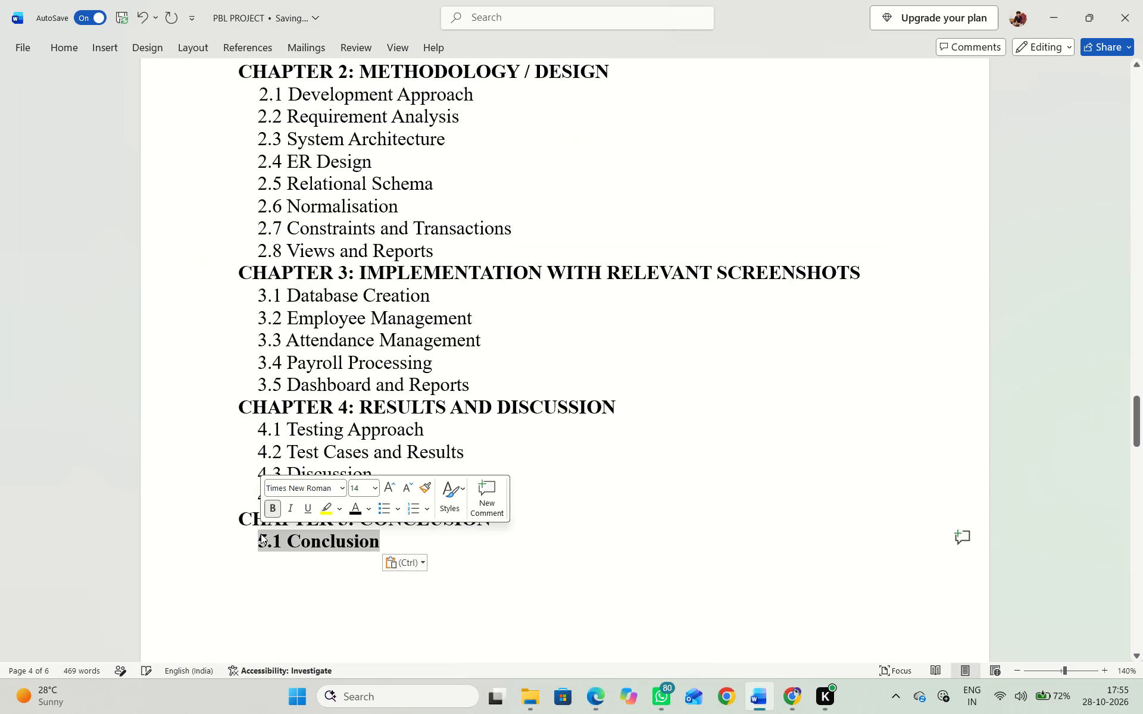
{"action": "left_click", "coordinate": [275, 515]}
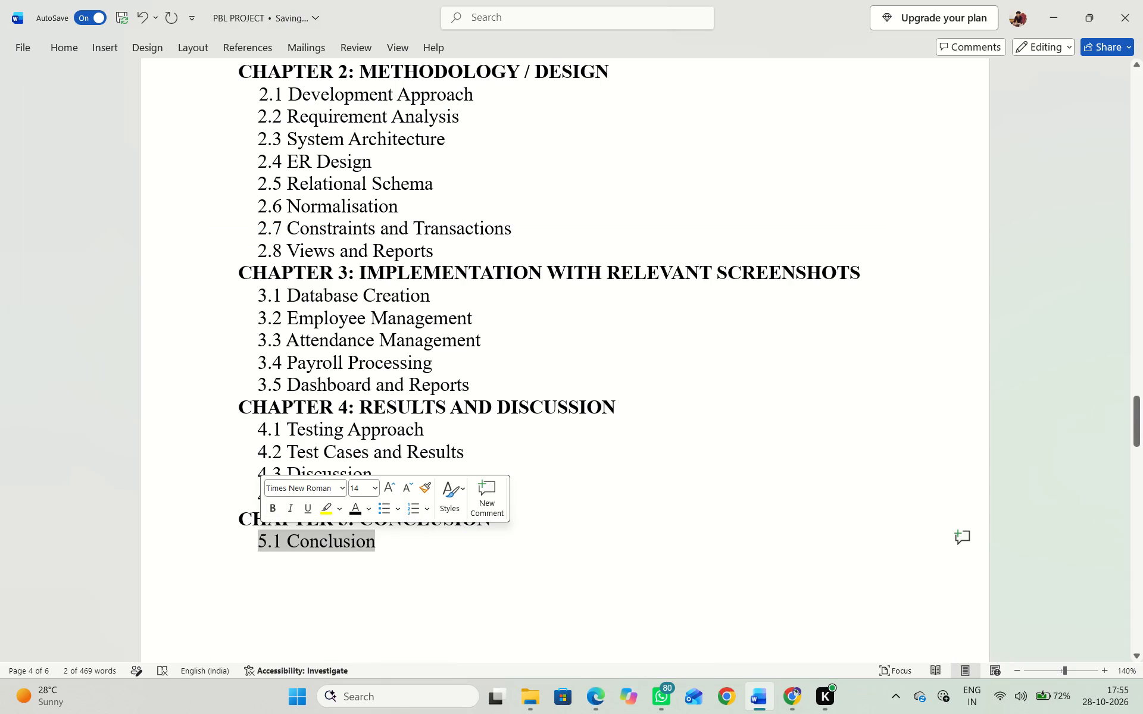
Add "5.2 Future Scope", copied from the reference PDF in Edge, on a new line below 5.1 in Word, indented four spaces.
{"action": "left_click", "coordinate": [587, 710]}
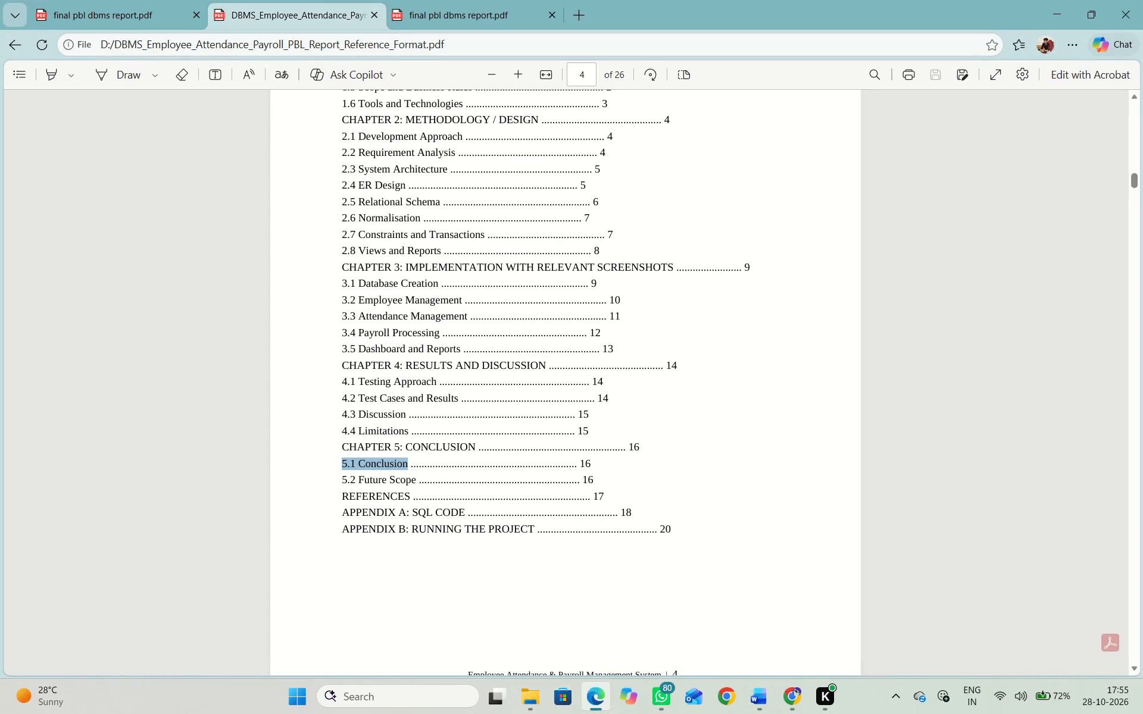
{"action": "left_click_drag", "start_coordinate": [341, 477], "coordinate": [415, 478]}
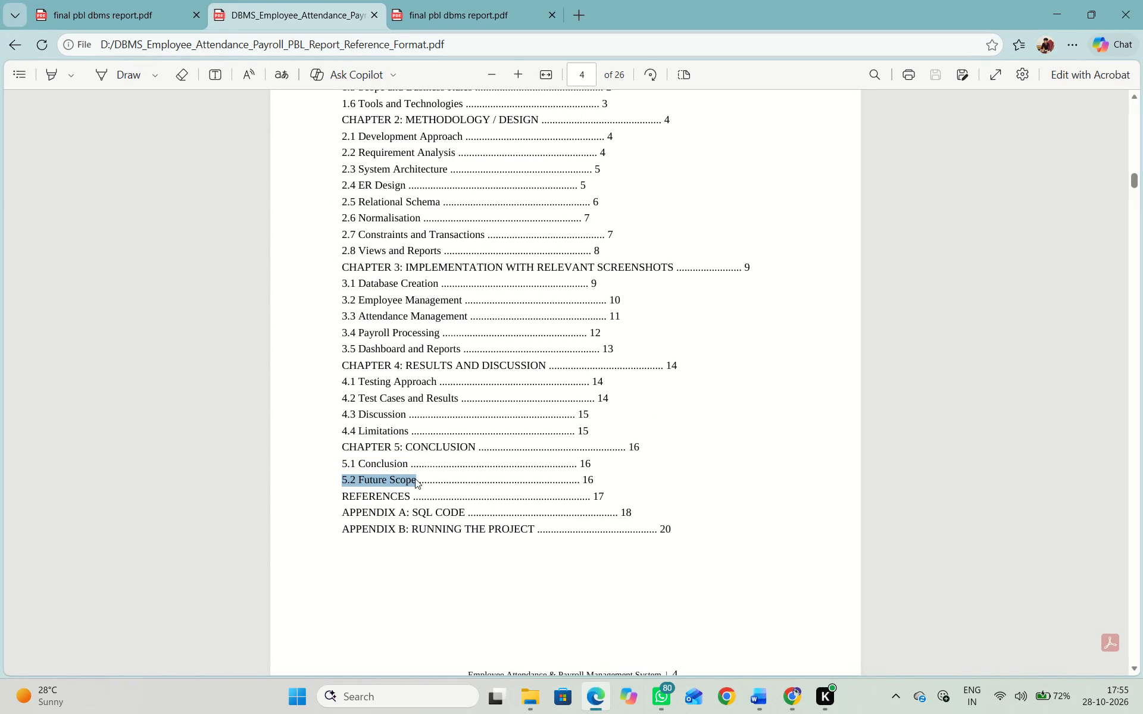
{"action": "key", "text": "ctrl+c"}
{"action": "left_click", "coordinate": [1047, 4]}
{"action": "left_click", "coordinate": [382, 544]}
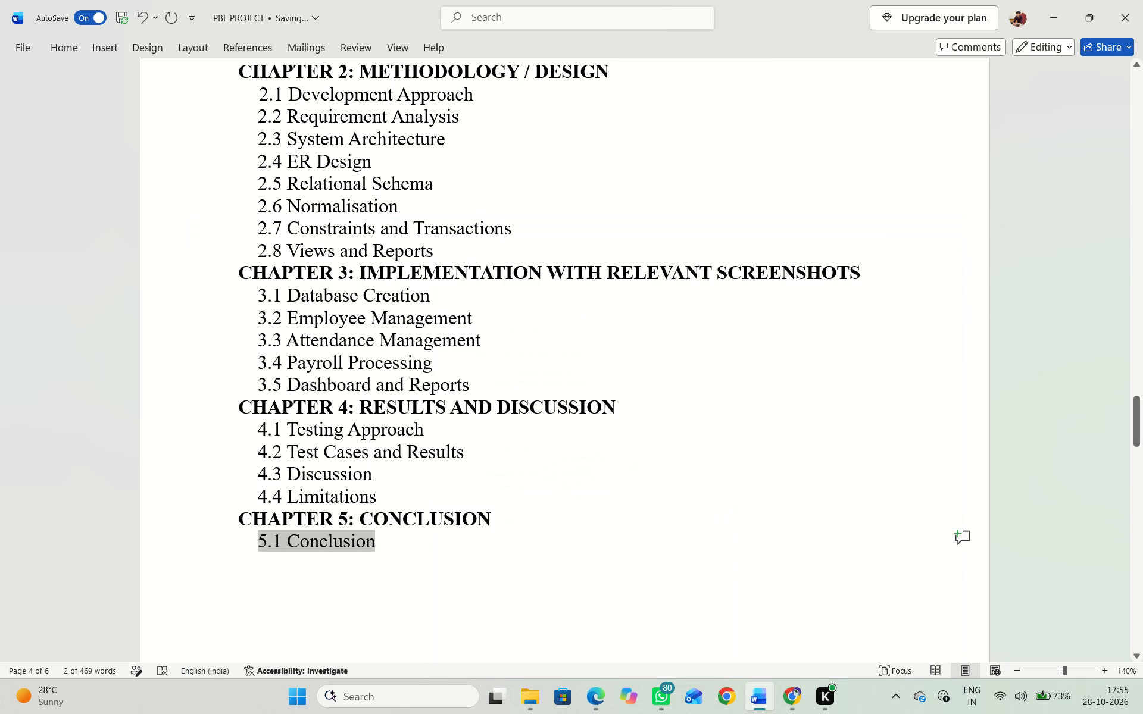
{"action": "key", "text": "Return"}
{"action": "key", "text": "space"}
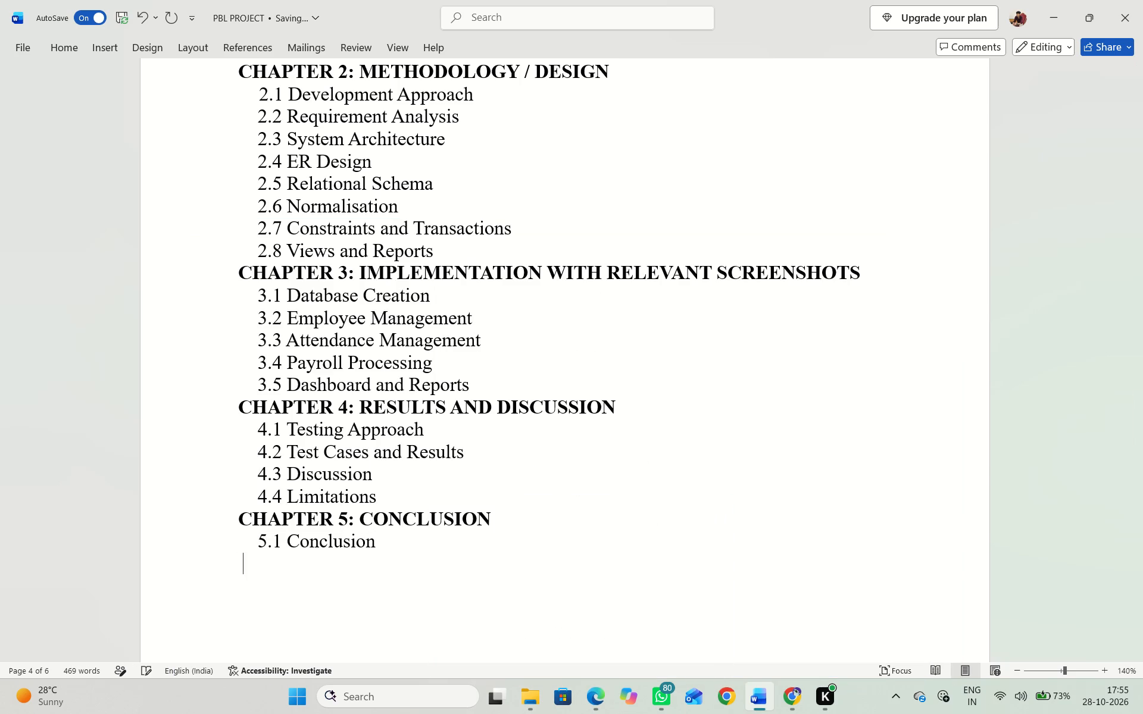
{"action": "key", "text": "space"}
{"action": "key", "text": "space"}
{"action": "key", "text": "space"}
{"action": "key", "text": "ctrl+v"}
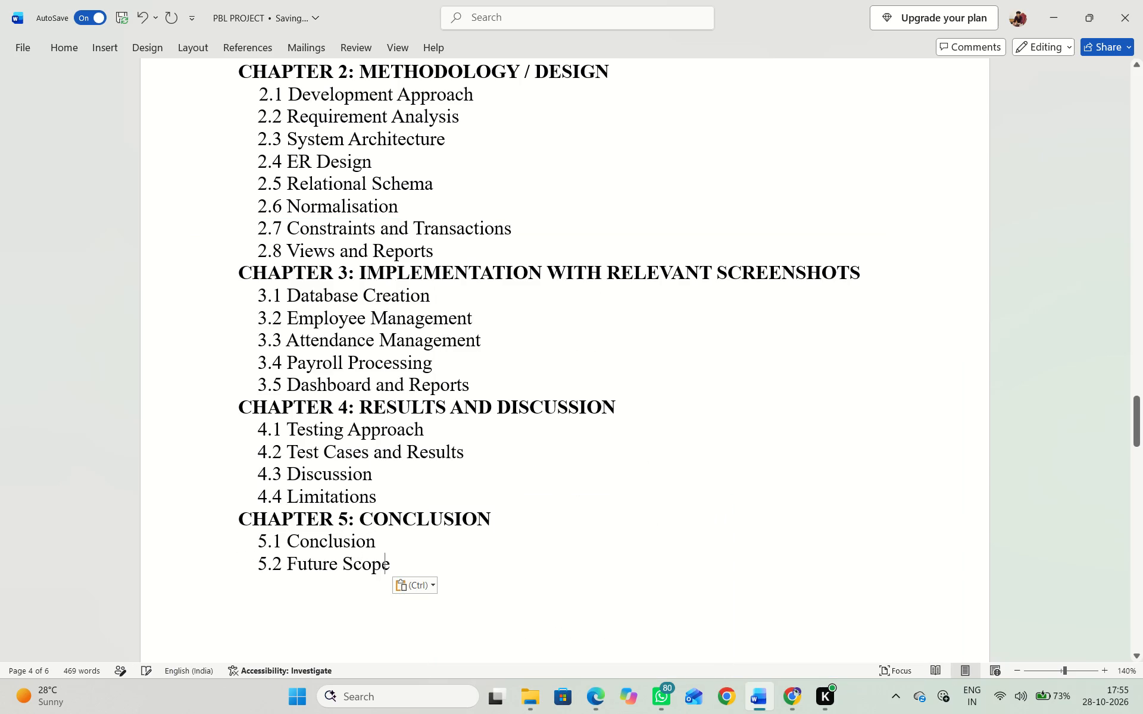
Examine in Edge how the contents end after Chapter 5 in the reference-format PDF and the final pbl dbms report PDF.
{"action": "left_click", "coordinate": [601, 709]}
{"action": "scroll", "coordinate": [377, 499], "scroll_direction": "down", "scroll_amount": 5}
{"action": "scroll", "coordinate": [381, 500], "scroll_direction": "up", "scroll_amount": 1}
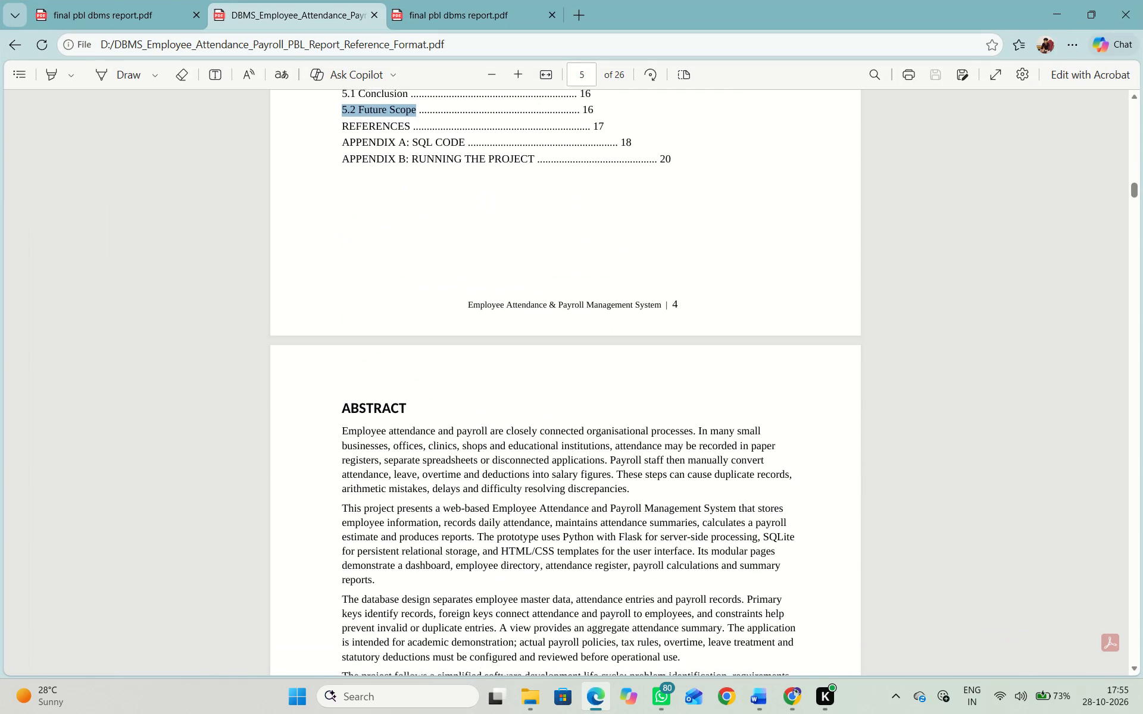
{"action": "scroll", "coordinate": [381, 500], "scroll_direction": "up", "scroll_amount": 1}
{"action": "left_click", "coordinate": [444, 0]}
{"action": "scroll", "coordinate": [473, 326], "scroll_direction": "down", "scroll_amount": 5}
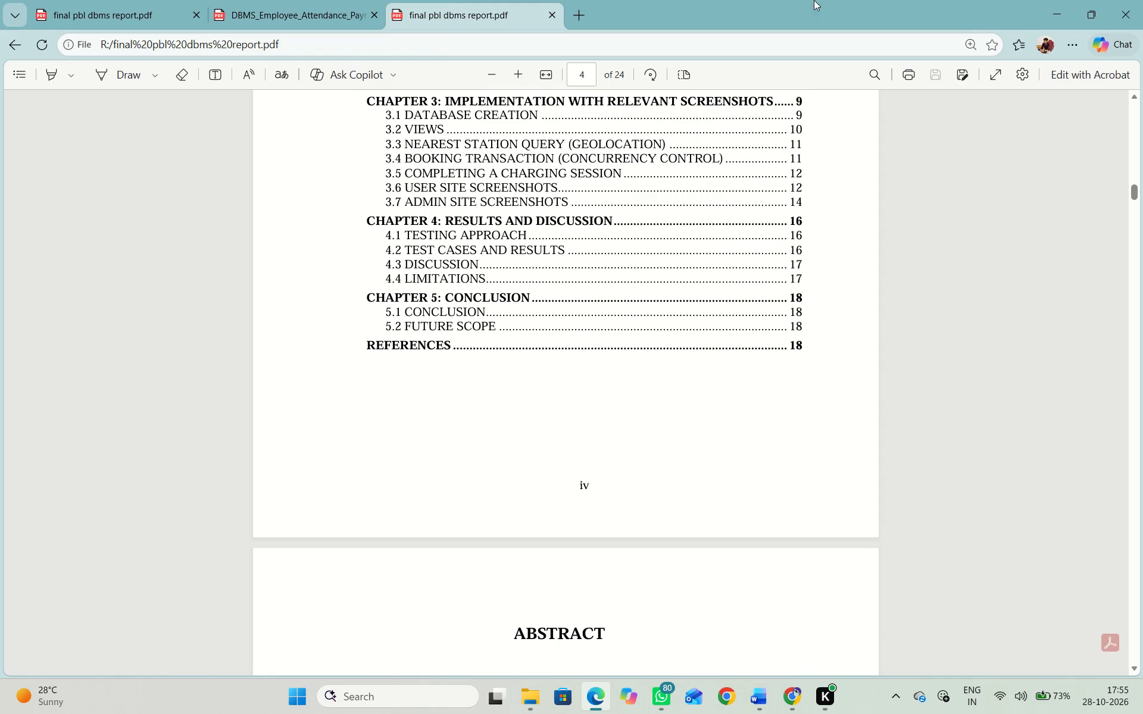
{"action": "left_click", "coordinate": [1061, 21]}
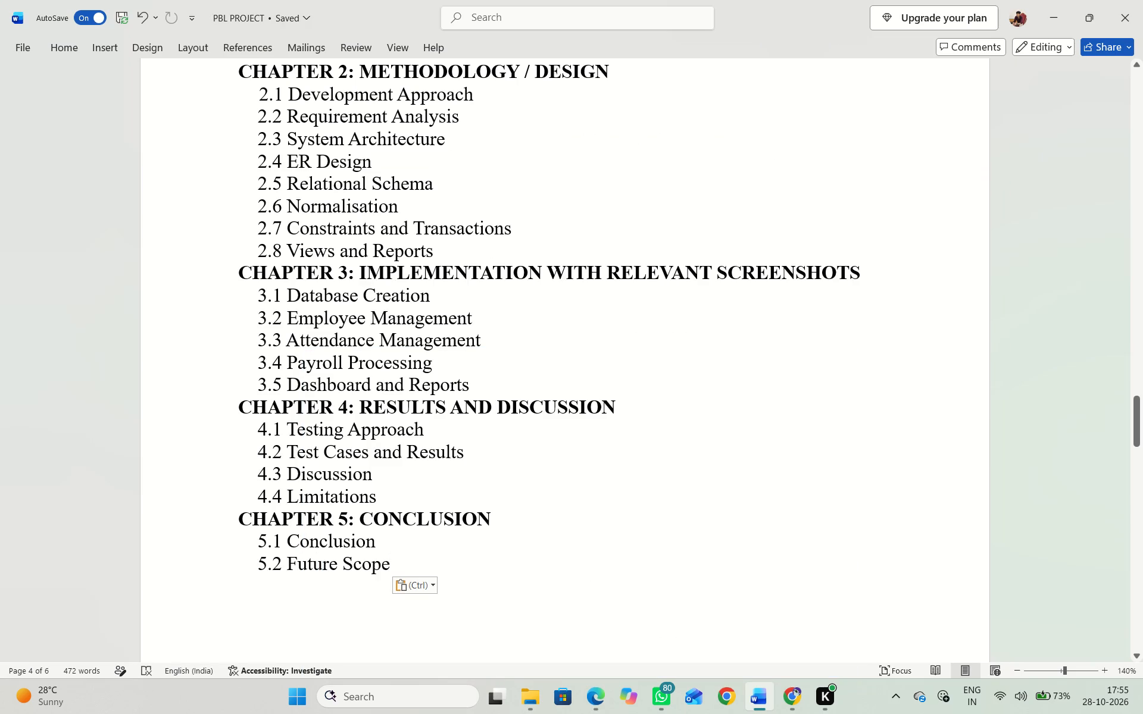
{"action": "left_click", "coordinate": [596, 688]}
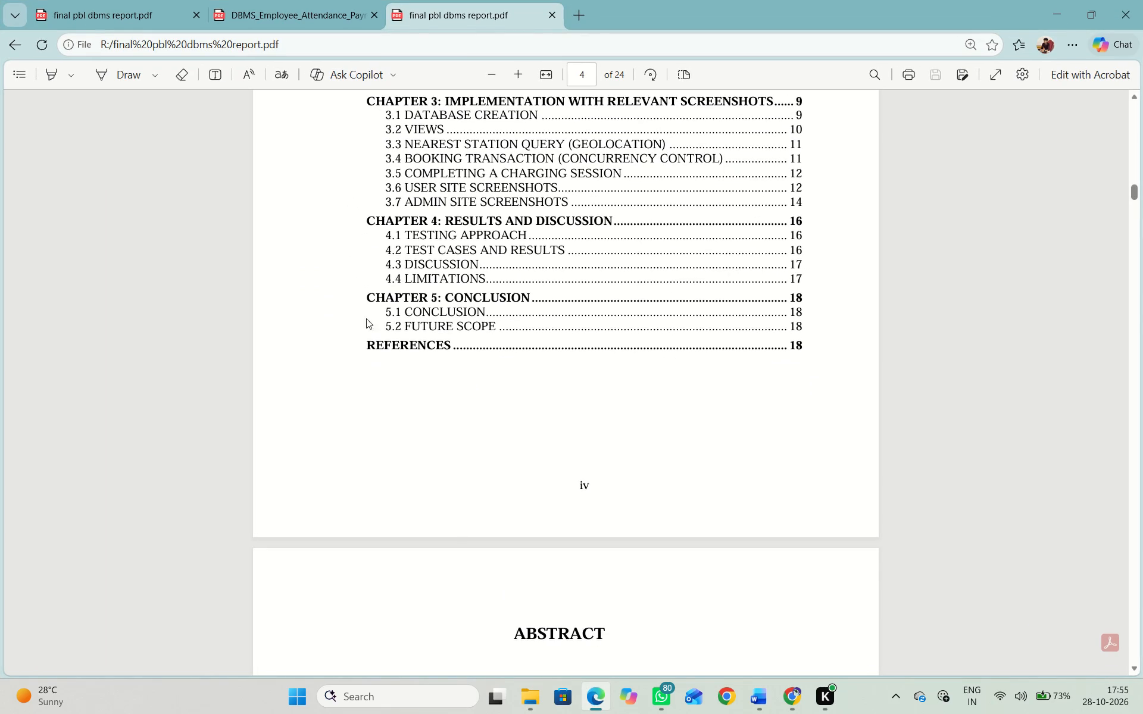
{"action": "left_click", "coordinate": [318, 15]}
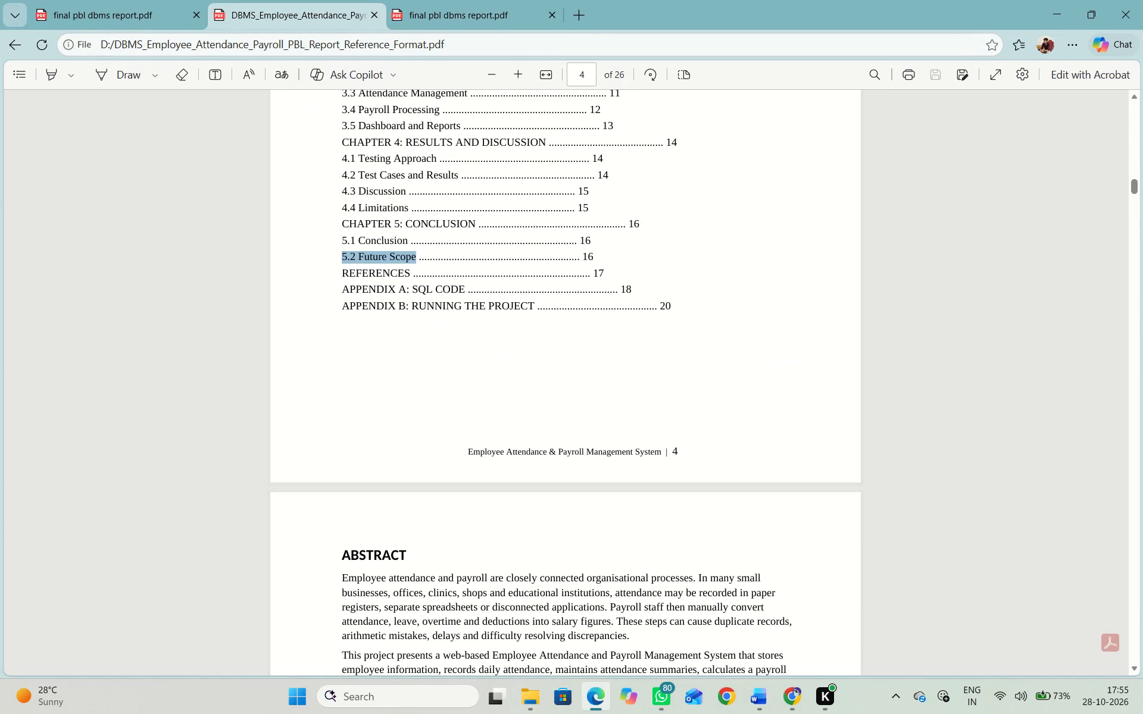
Add "REFERENCES", copied from the reference PDF in Edge, on a new unindented line below 5.2 Future Scope in Word.
{"action": "left_click_drag", "start_coordinate": [342, 273], "coordinate": [408, 273]}
{"action": "key", "text": "ctrl+c"}
{"action": "left_click", "coordinate": [1069, 0]}
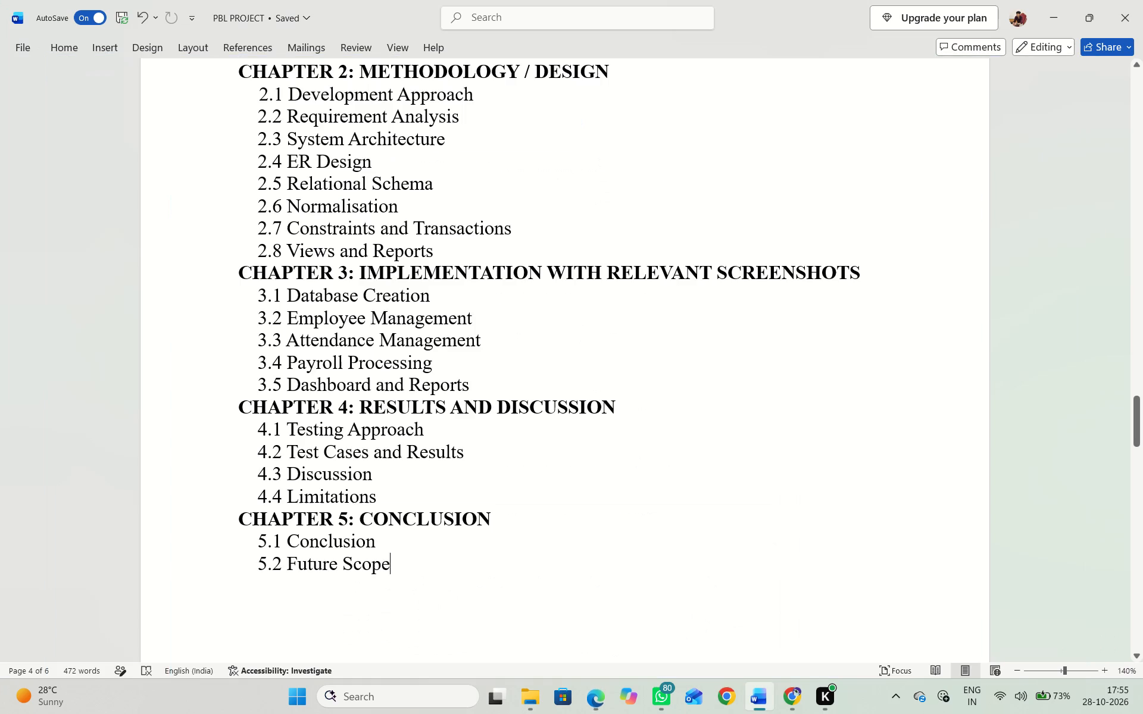
{"action": "key", "text": "Return"}
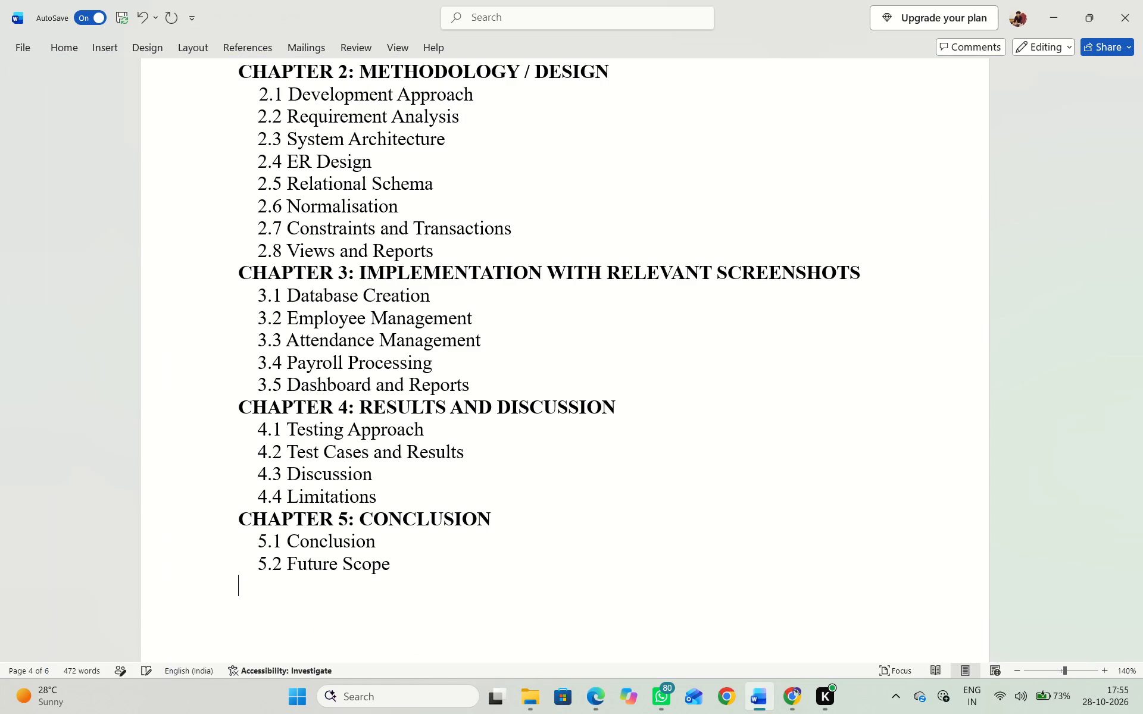
{"action": "key", "text": "ctrl+v"}
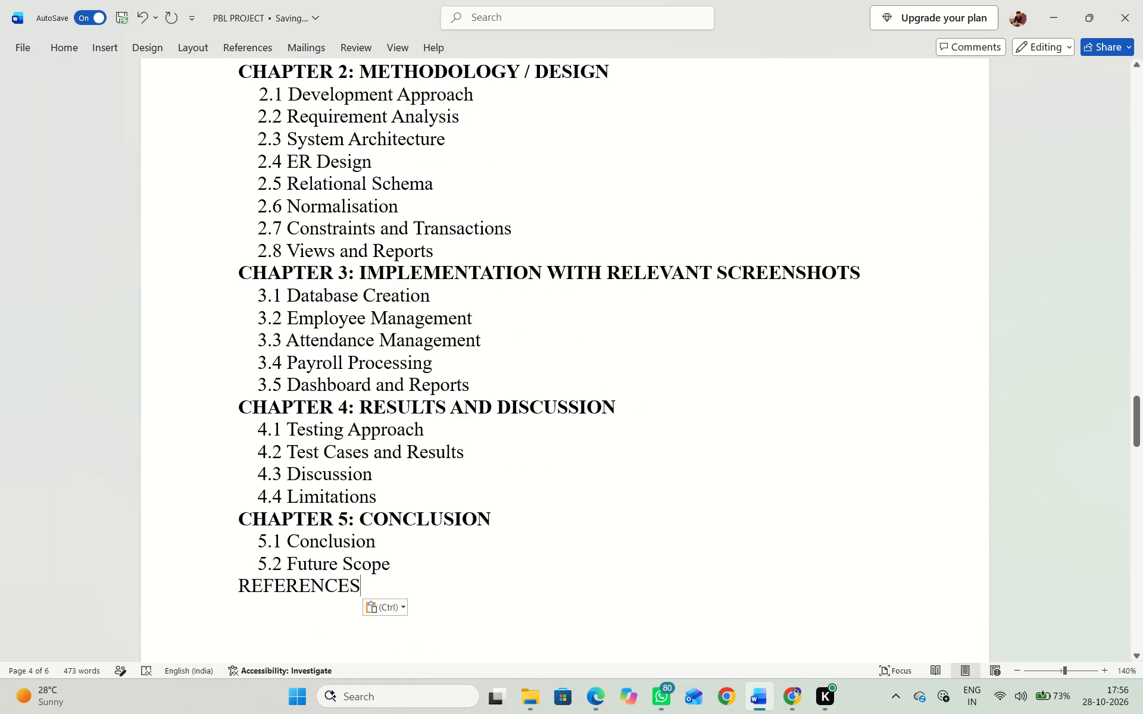
Make the REFERENCES heading in the contents list bold.
{"action": "left_click_drag", "start_coordinate": [375, 586], "coordinate": [228, 587]}
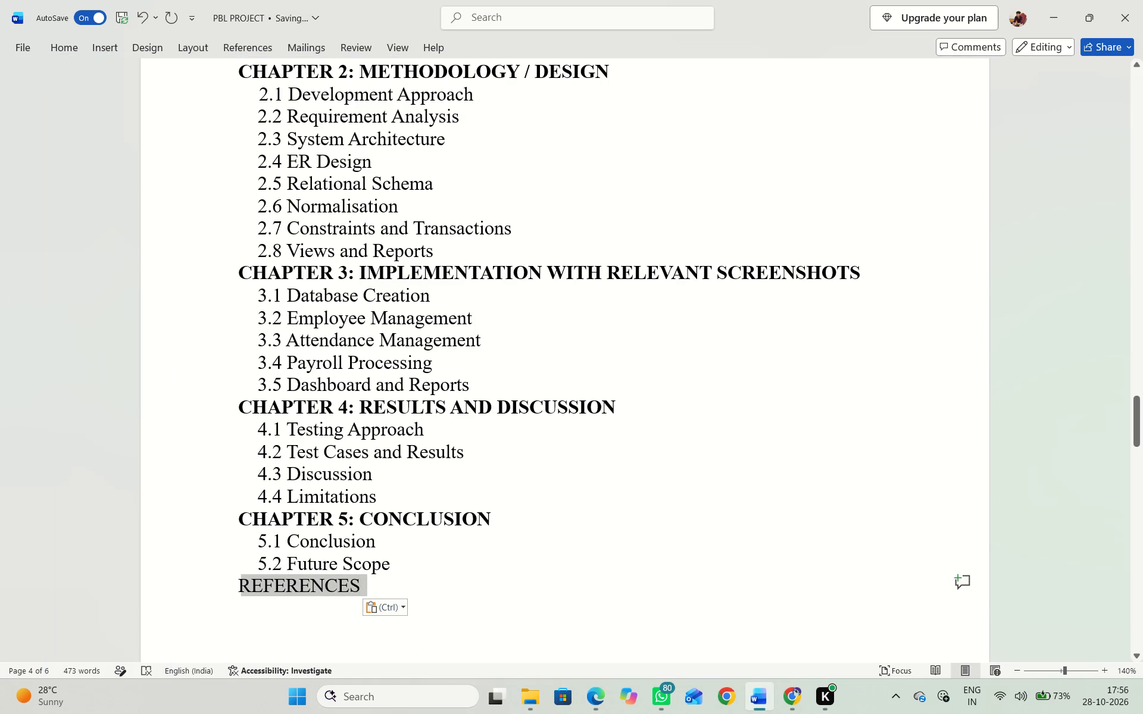
{"action": "left_click_drag", "start_coordinate": [228, 587], "coordinate": [226, 587]}
{"action": "left_click", "coordinate": [235, 563]}
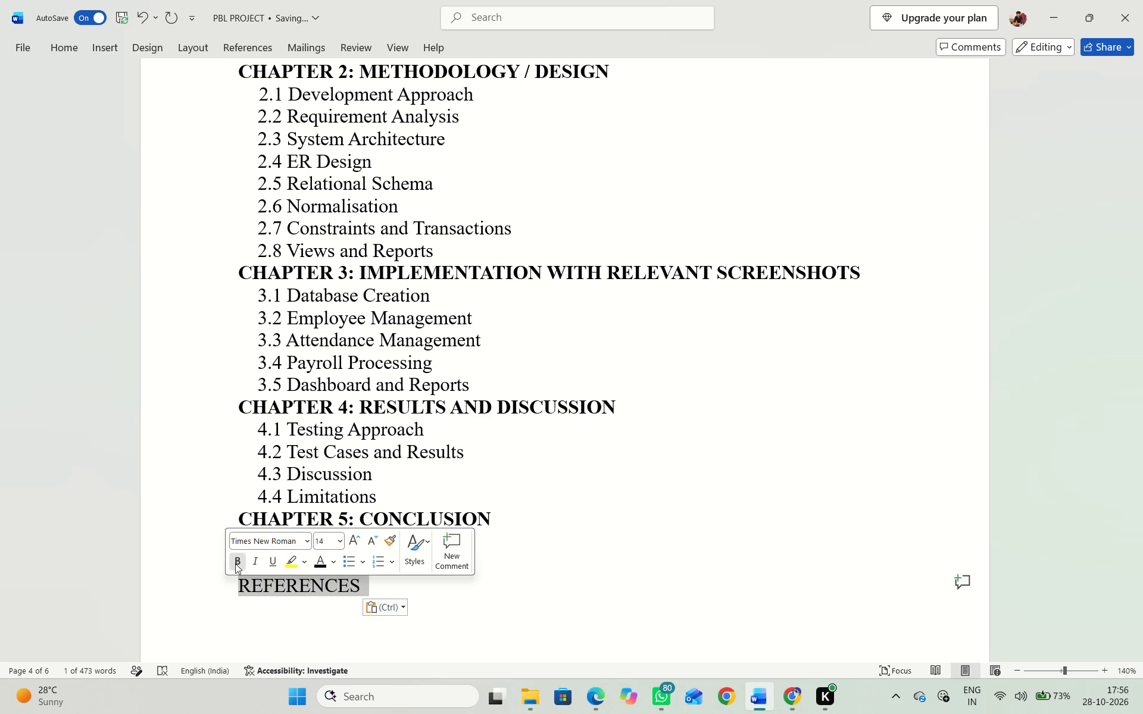
{"action": "scroll", "coordinate": [296, 574], "scroll_direction": "down", "scroll_amount": 4}
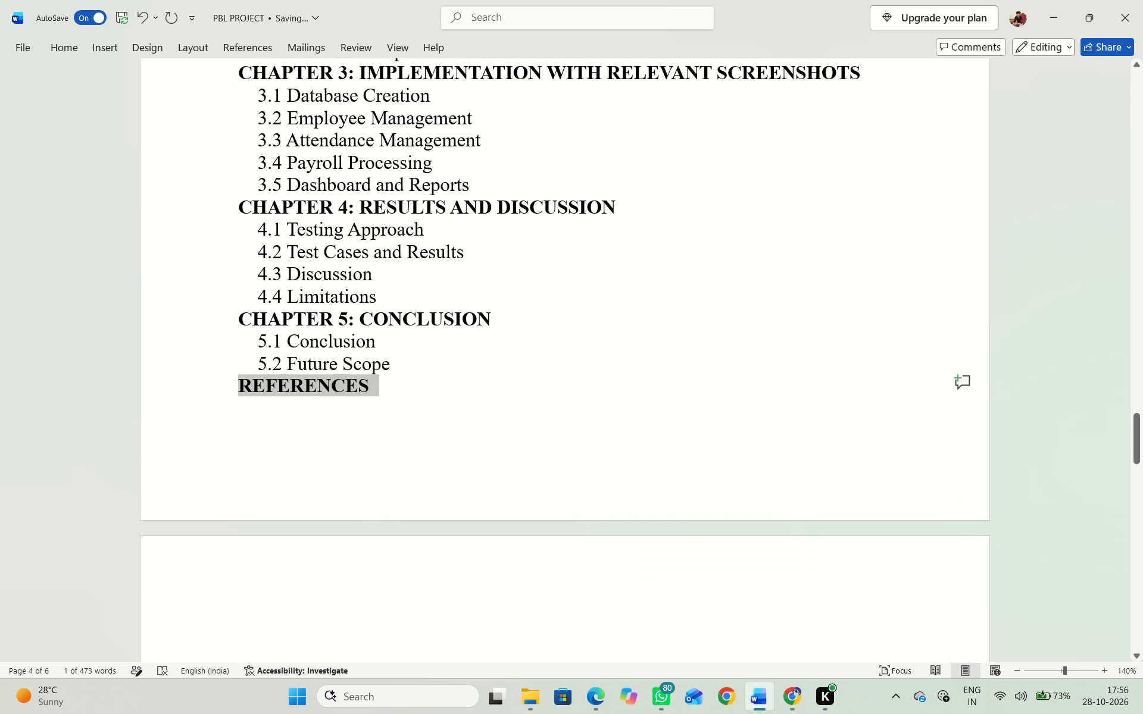
Start a new line below the REFERENCES heading and pad it with twenty spaces.
{"action": "left_click", "coordinate": [371, 390]}
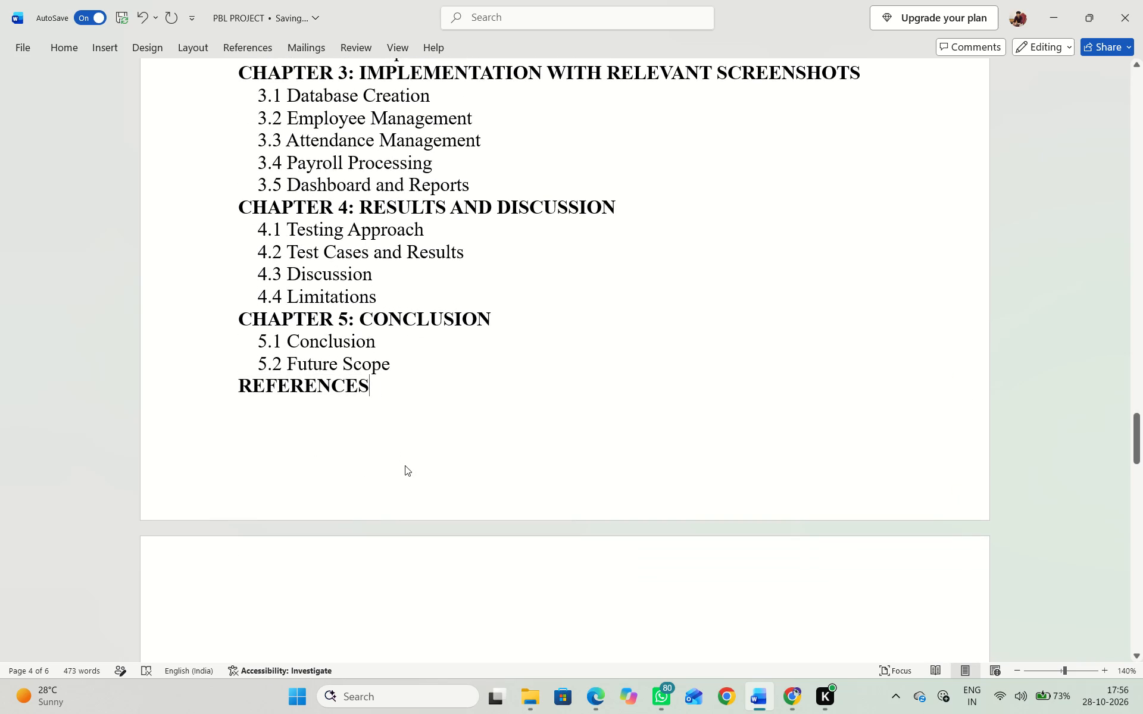
{"action": "key", "text": "Return"}
{"action": "key", "text": "Return"}
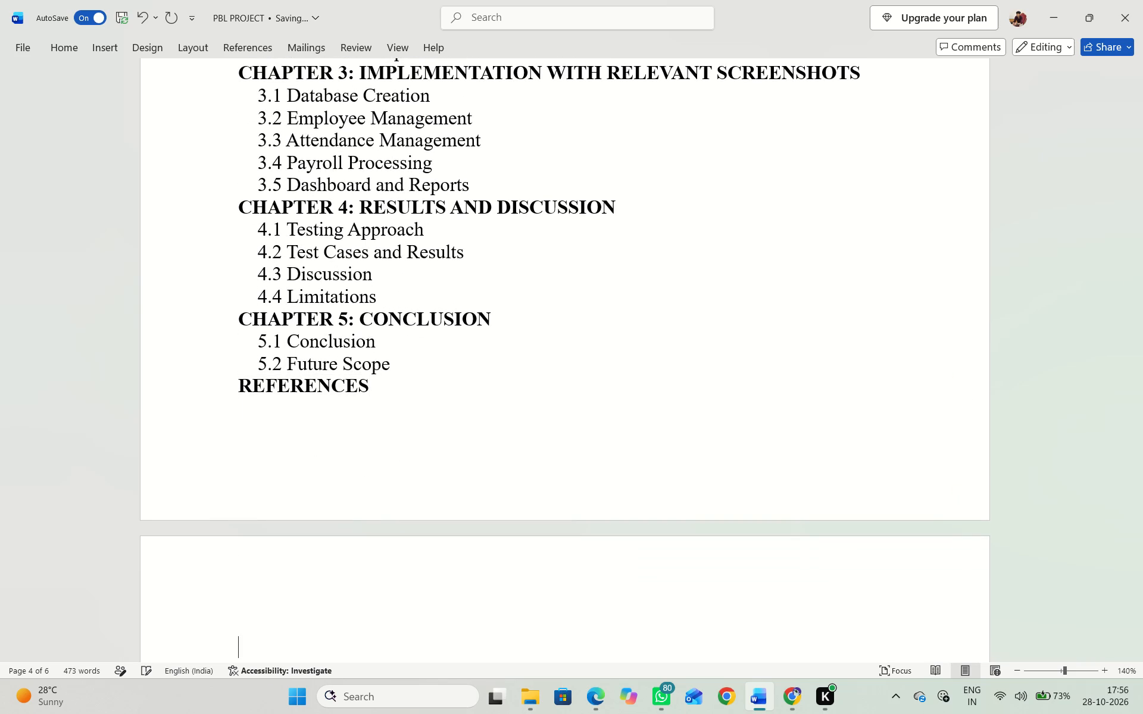
{"action": "key", "text": "BackSpace"}
{"action": "key", "text": "space"}
{"action": "key", "text": "space"}
{"action": "key", "text": "space"}
{"action": "key", "text": "space"}
{"action": "key", "text": "space"}
{"action": "key", "text": "space"}
{"action": "key", "text": "space"}
{"action": "key", "text": "space"}
{"action": "key", "text": "space"}
{"action": "key", "text": "space"}
{"action": "key", "text": "space"}
{"action": "key", "text": "space"}
{"action": "key", "text": "space"}
{"action": "key", "text": "space"}
{"action": "key", "text": "space"}
{"action": "key", "text": "space"}
{"action": "key", "text": "space"}
{"action": "key", "text": "space"}
{"action": "key", "text": "space"}
{"action": "key", "text": "space"}
{"action": "key", "text": "Return"}
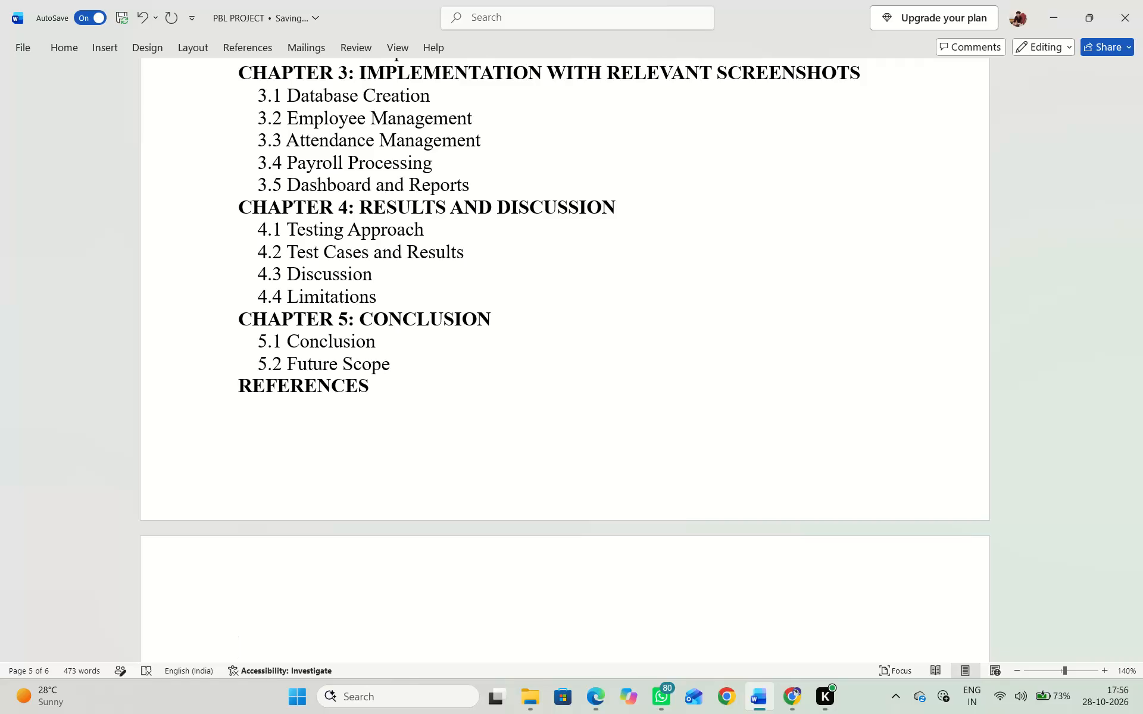
{"action": "key", "text": "BackSpace"}
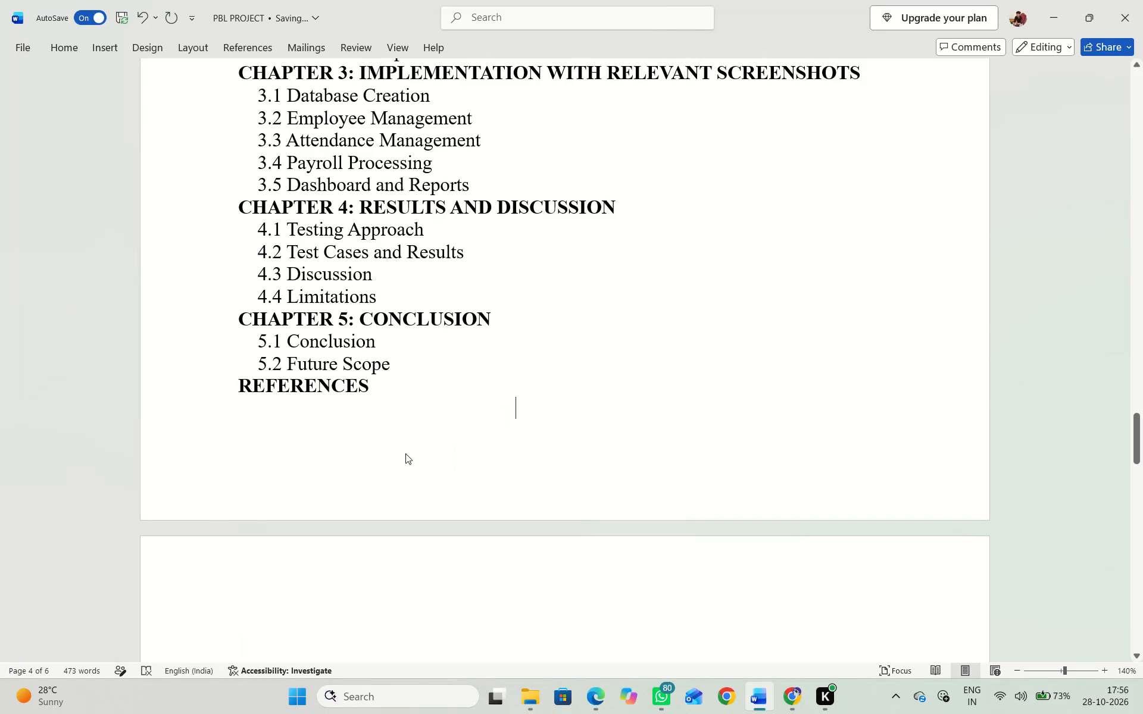
Centre the new line below the REFERENCES heading.
{"action": "left_click", "coordinate": [76, 48]}
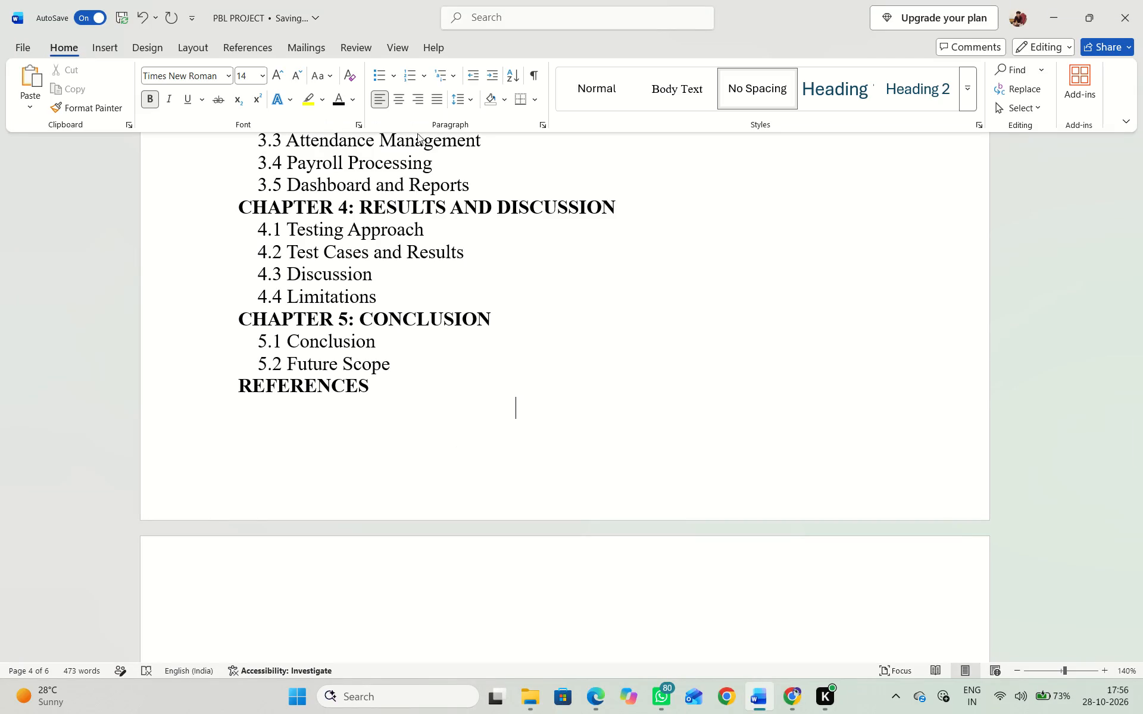
{"action": "left_click", "coordinate": [392, 95]}
Compare the contents list in Word with the contents pages of the reference-format and final pbl dbms report PDFs in Edge.
{"action": "scroll", "coordinate": [348, 218], "scroll_direction": "up", "scroll_amount": 10}
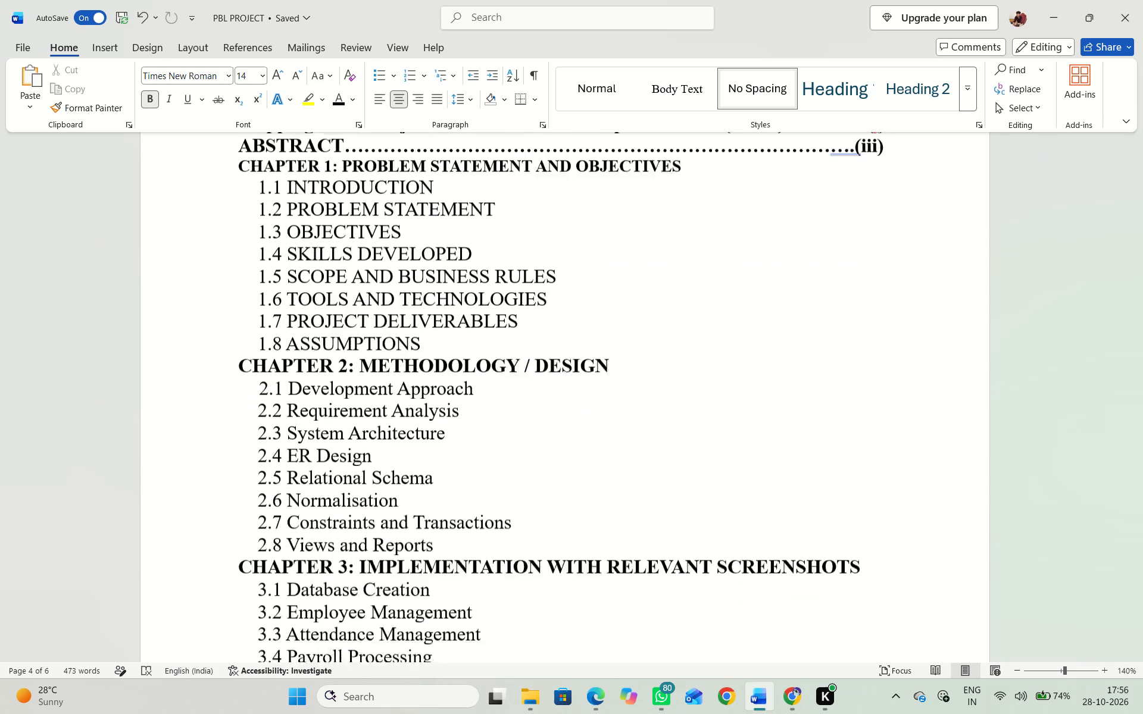
{"action": "scroll", "coordinate": [352, 211], "scroll_direction": "up", "scroll_amount": 11}
{"action": "scroll", "coordinate": [355, 203], "scroll_direction": "down", "scroll_amount": 12}
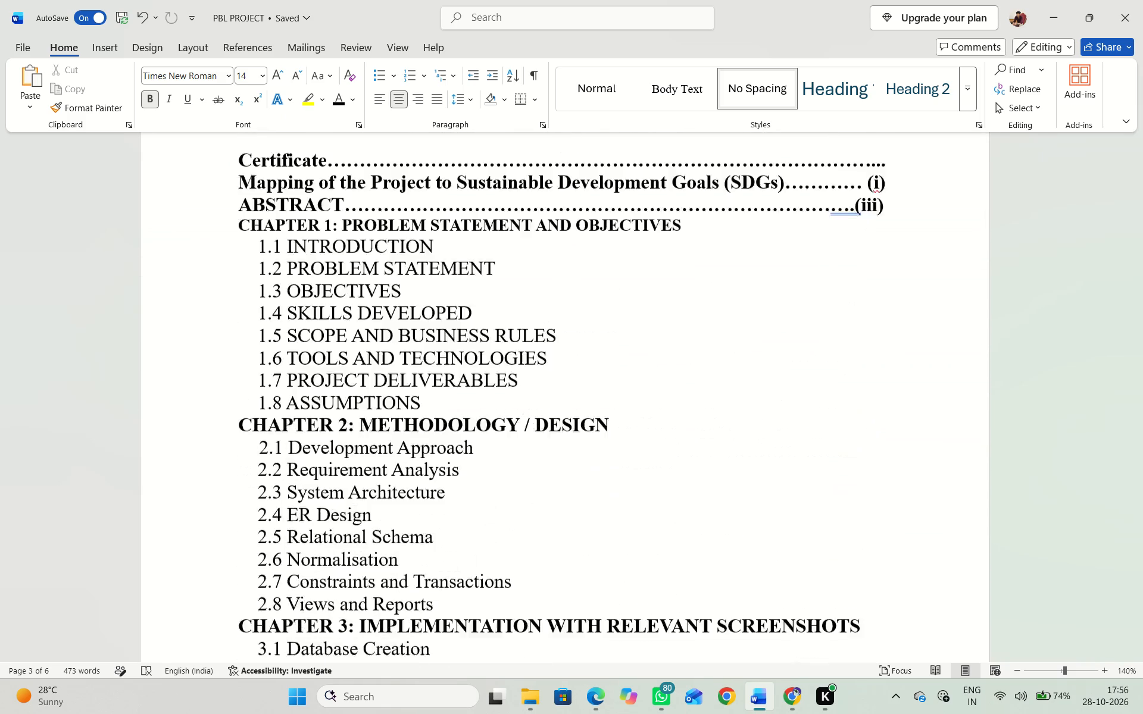
{"action": "scroll", "coordinate": [355, 203], "scroll_direction": "down", "scroll_amount": 9}
{"action": "scroll", "coordinate": [355, 203], "scroll_direction": "up", "scroll_amount": 9}
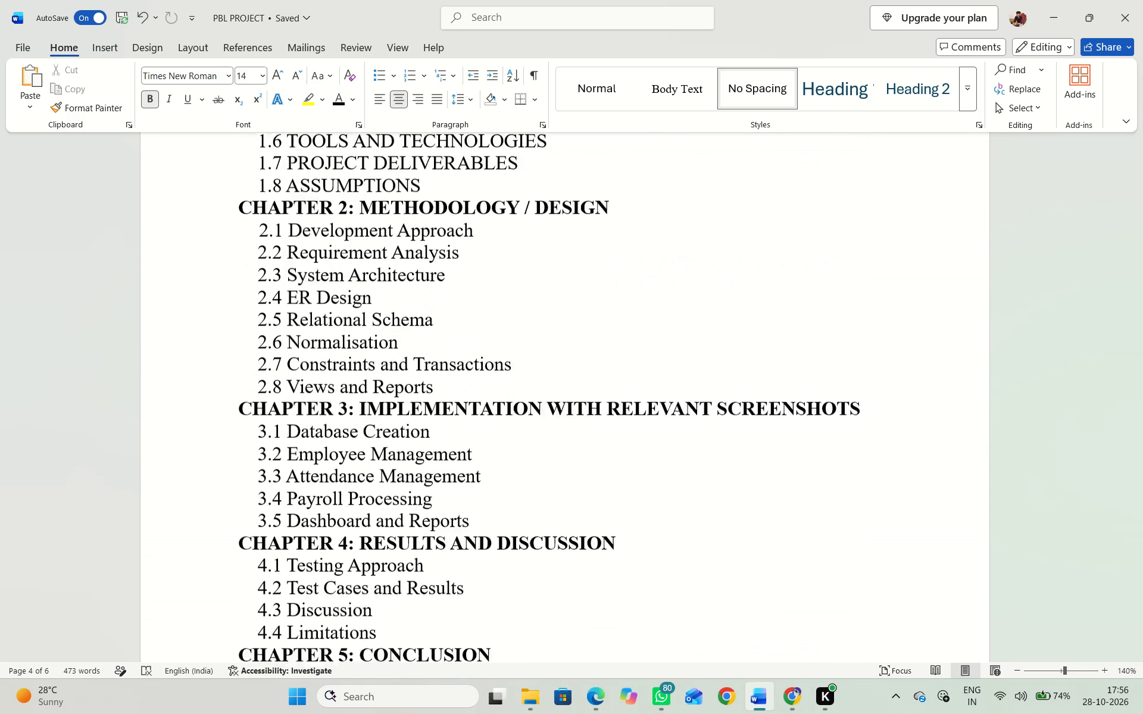
{"action": "scroll", "coordinate": [364, 200], "scroll_direction": "up", "scroll_amount": 8}
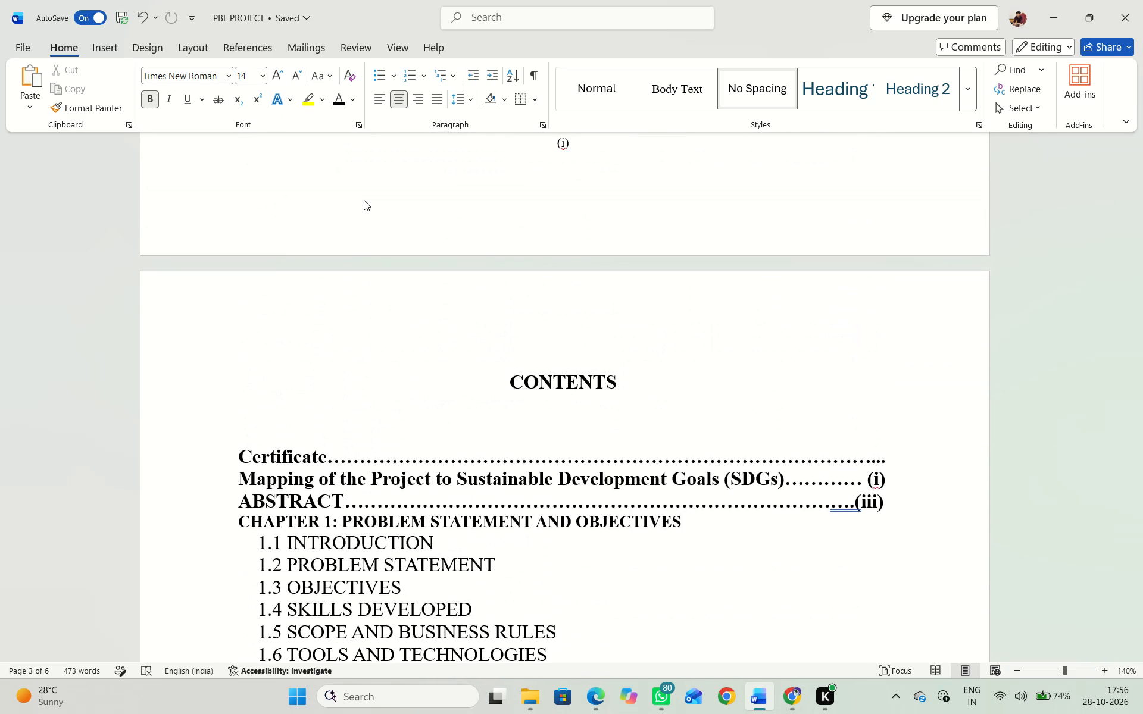
{"action": "scroll", "coordinate": [364, 200], "scroll_direction": "down", "scroll_amount": 1}
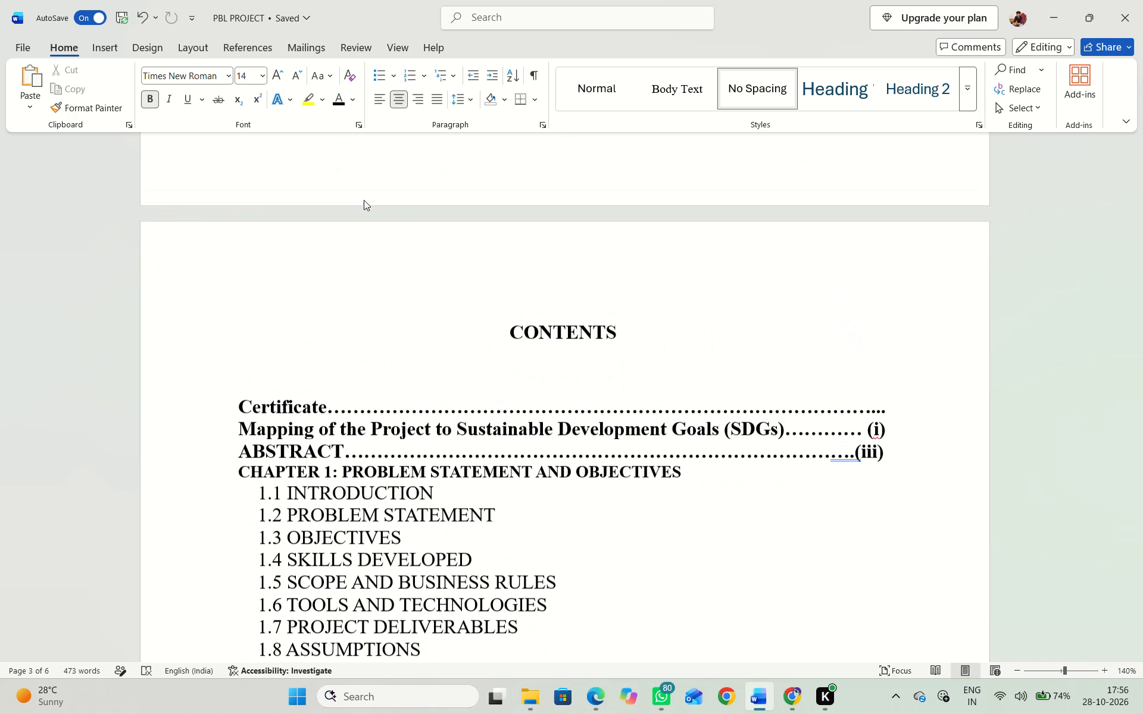
{"action": "scroll", "coordinate": [364, 200], "scroll_direction": "down", "scroll_amount": 2}
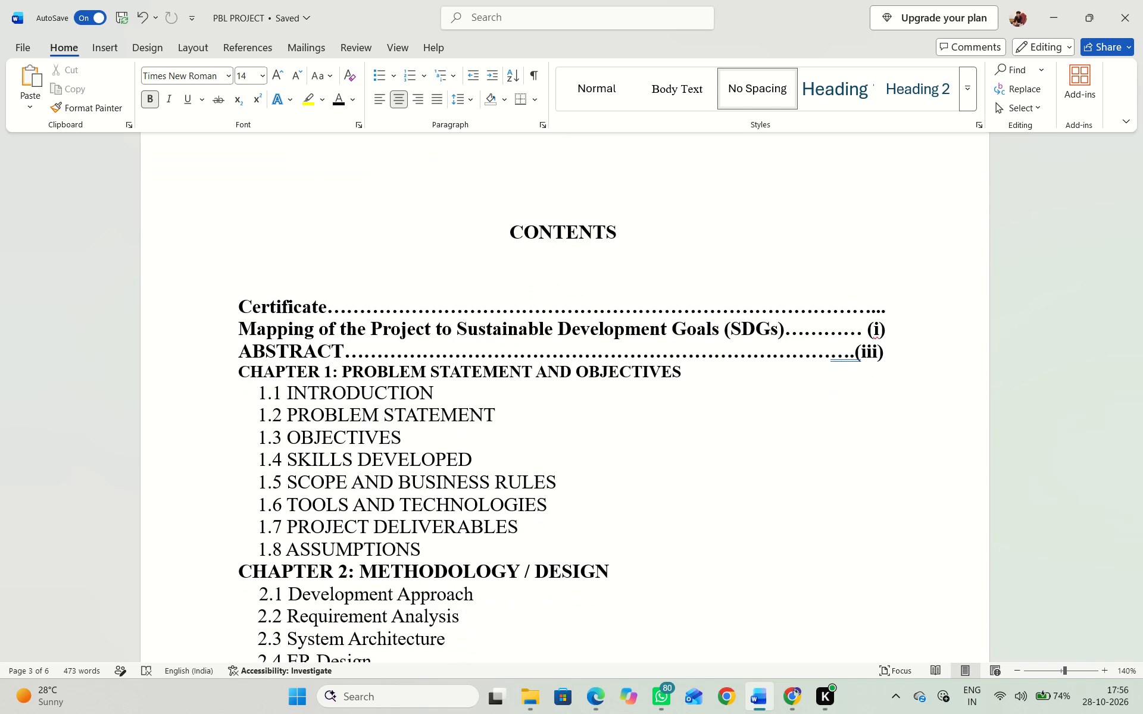
{"action": "scroll", "coordinate": [366, 205], "scroll_direction": "down", "scroll_amount": 2}
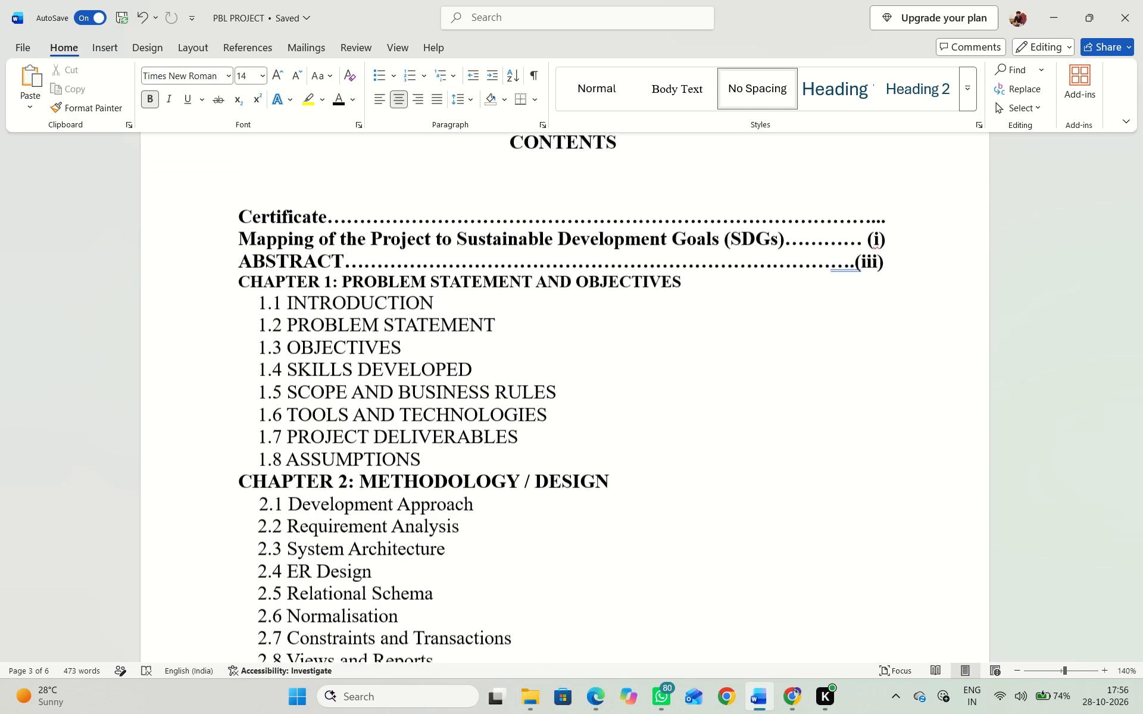
{"action": "scroll", "coordinate": [366, 205], "scroll_direction": "down", "scroll_amount": 1}
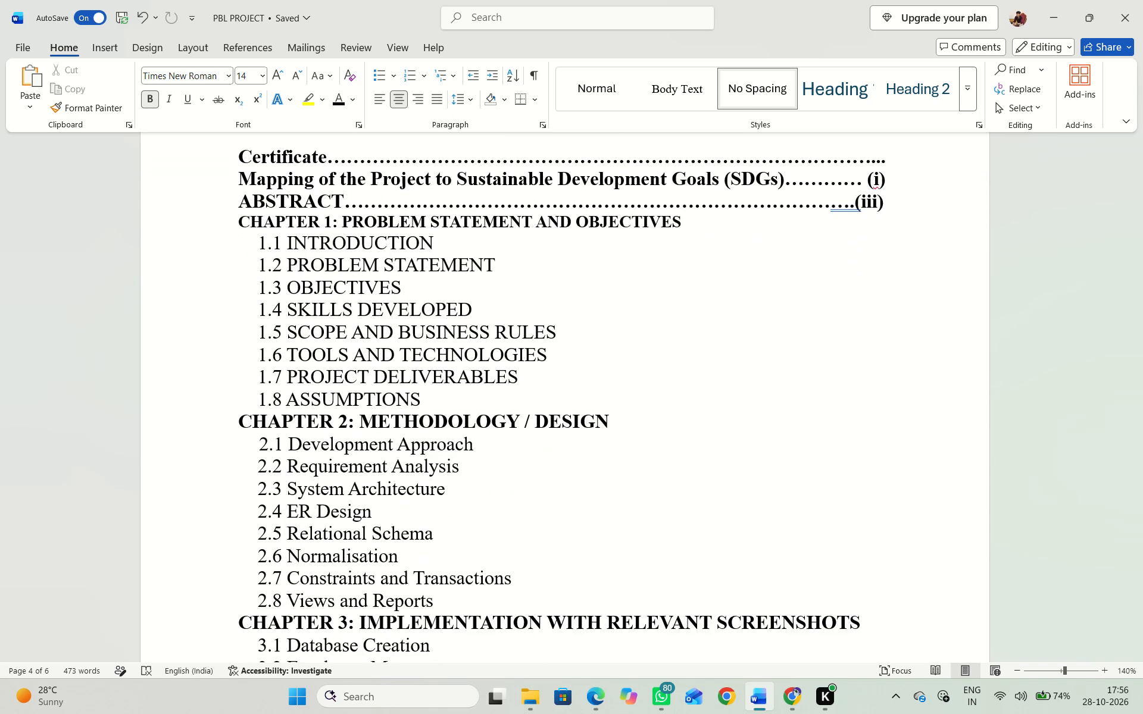
{"action": "left_click", "coordinate": [591, 682]}
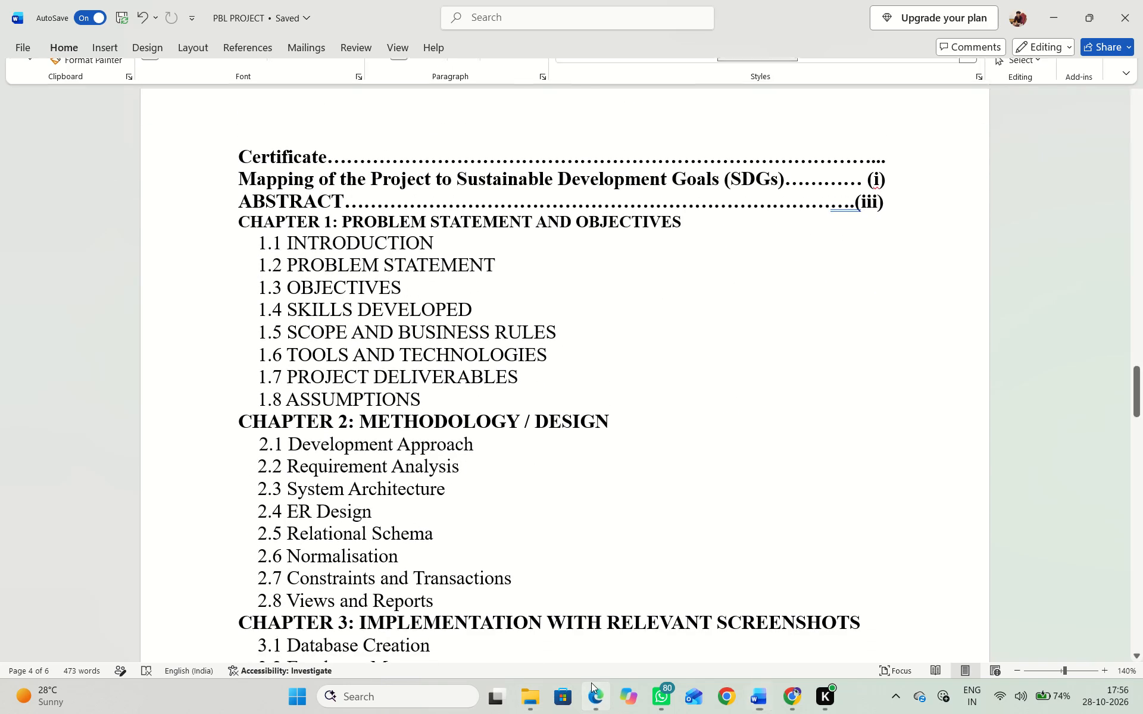
{"action": "scroll", "coordinate": [408, 447], "scroll_direction": "up", "scroll_amount": 3}
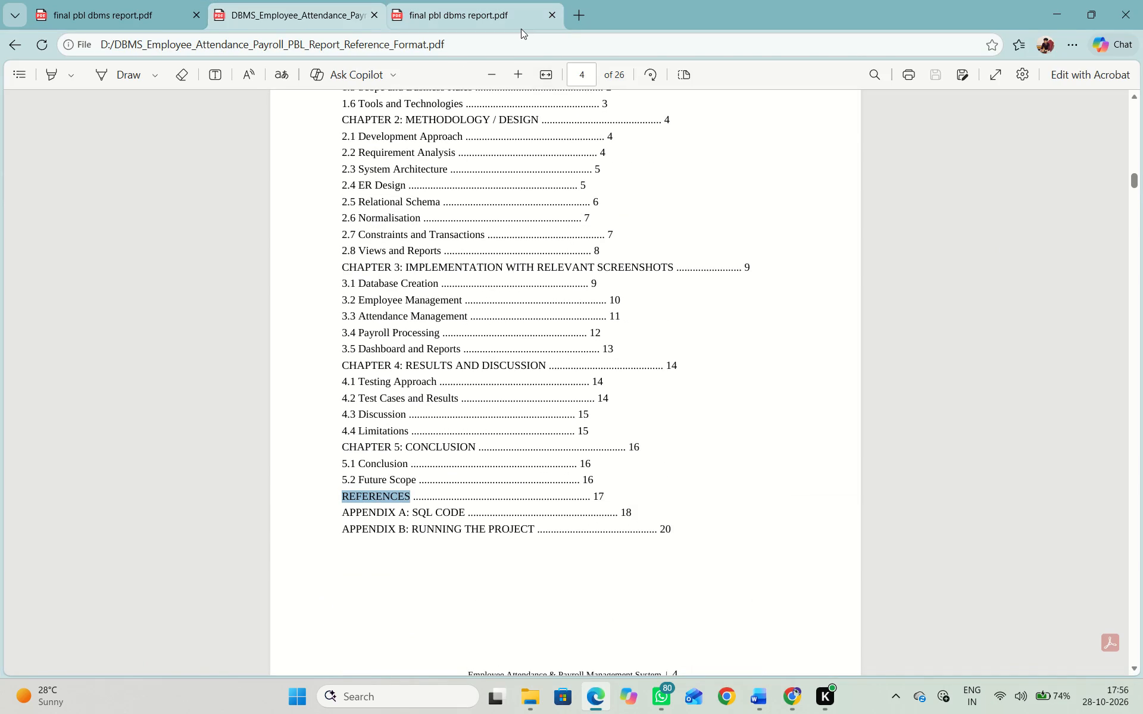
{"action": "left_click", "coordinate": [516, 27]}
{"action": "scroll", "coordinate": [520, 252], "scroll_direction": "up", "scroll_amount": 6}
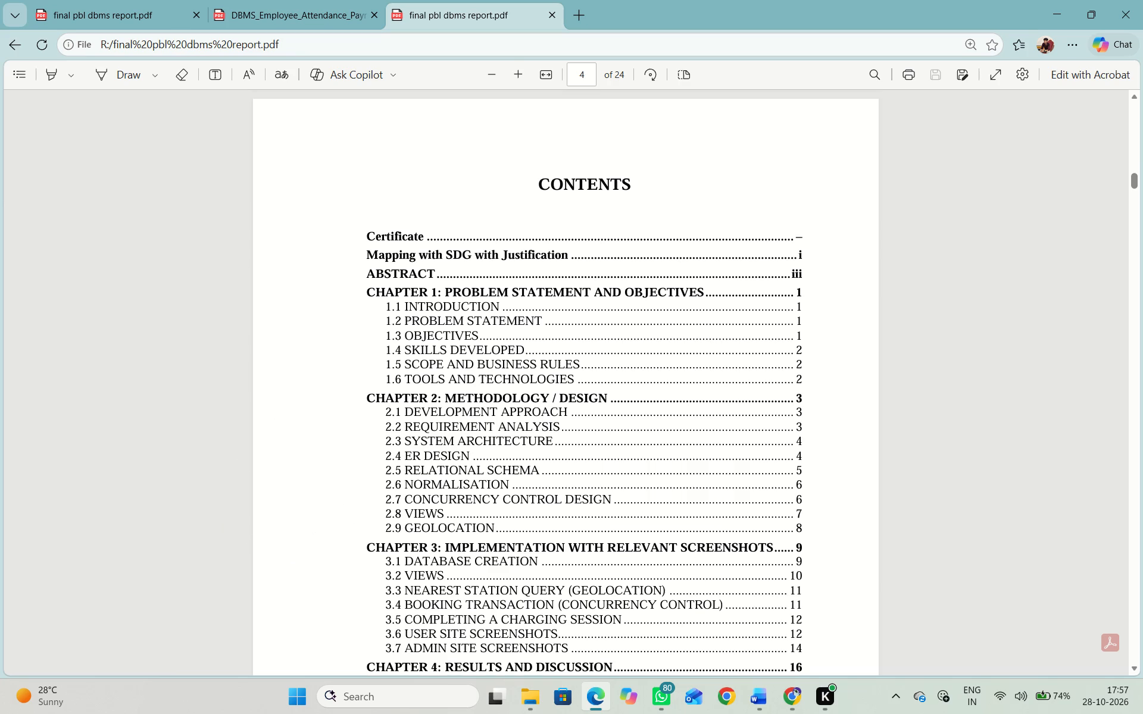
{"action": "left_click", "coordinate": [1066, 12]}
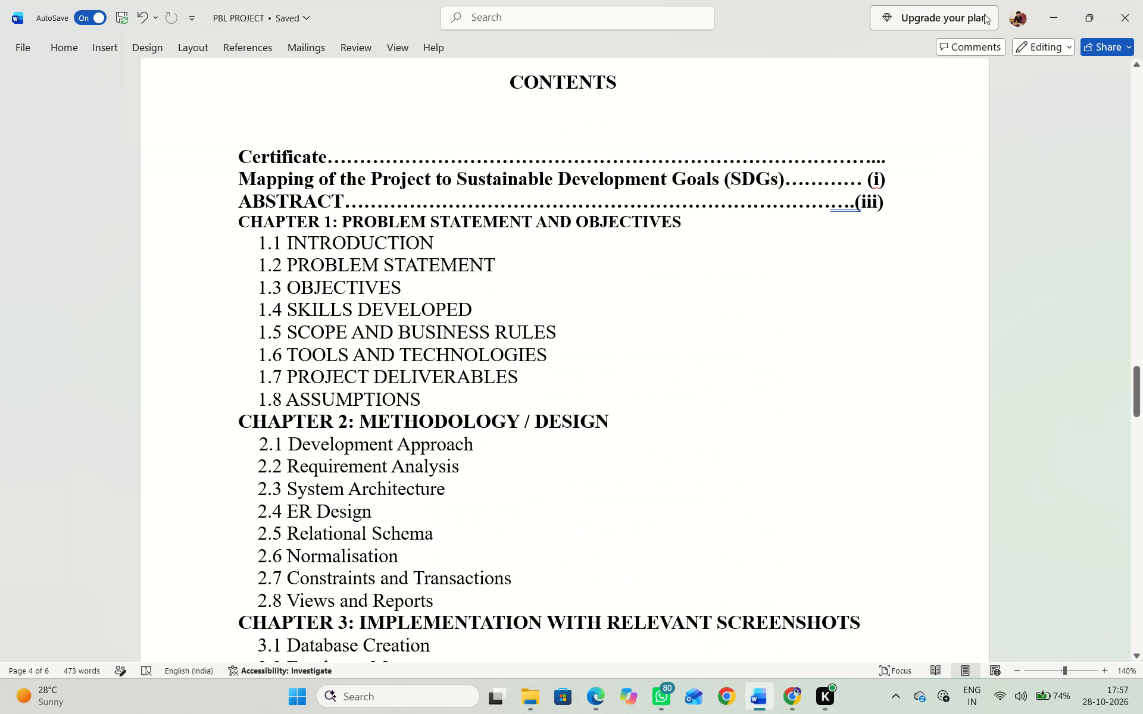
Switch to Edge and copy the ABSTRACT heading from the abstract page of the reference-format PDF.
{"action": "left_click", "coordinate": [582, 710]}
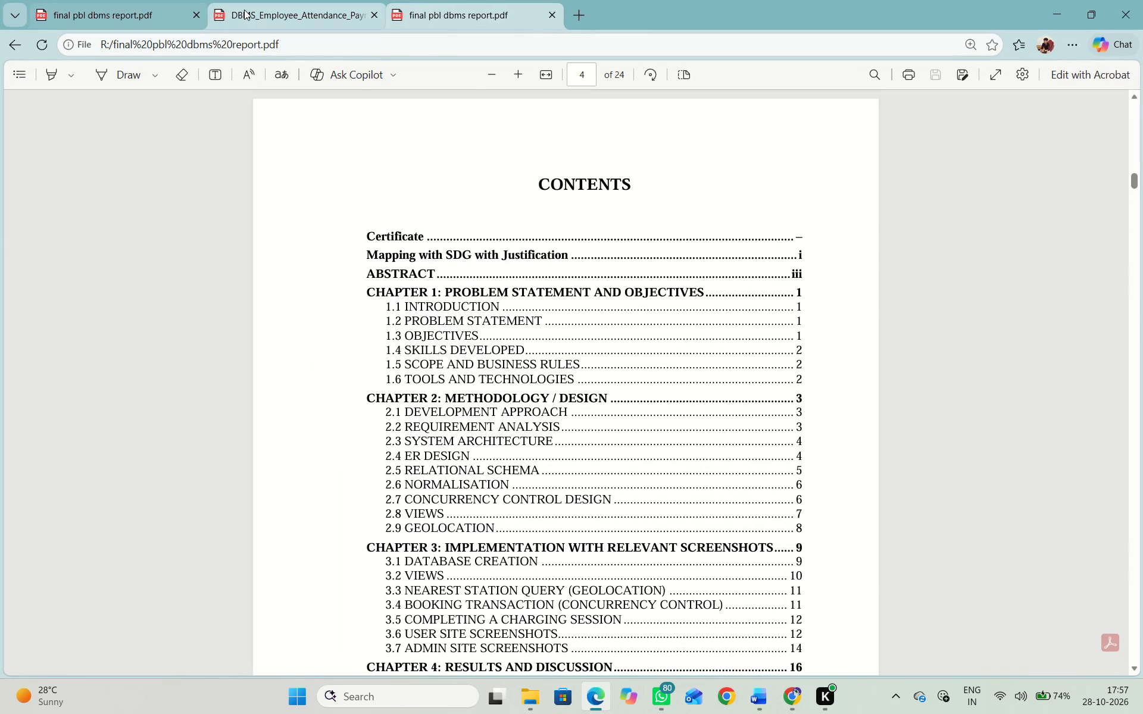
{"action": "left_click", "coordinate": [244, 10]}
{"action": "scroll", "coordinate": [373, 243], "scroll_direction": "down", "scroll_amount": 10}
{"action": "scroll", "coordinate": [384, 234], "scroll_direction": "up", "scroll_amount": 3}
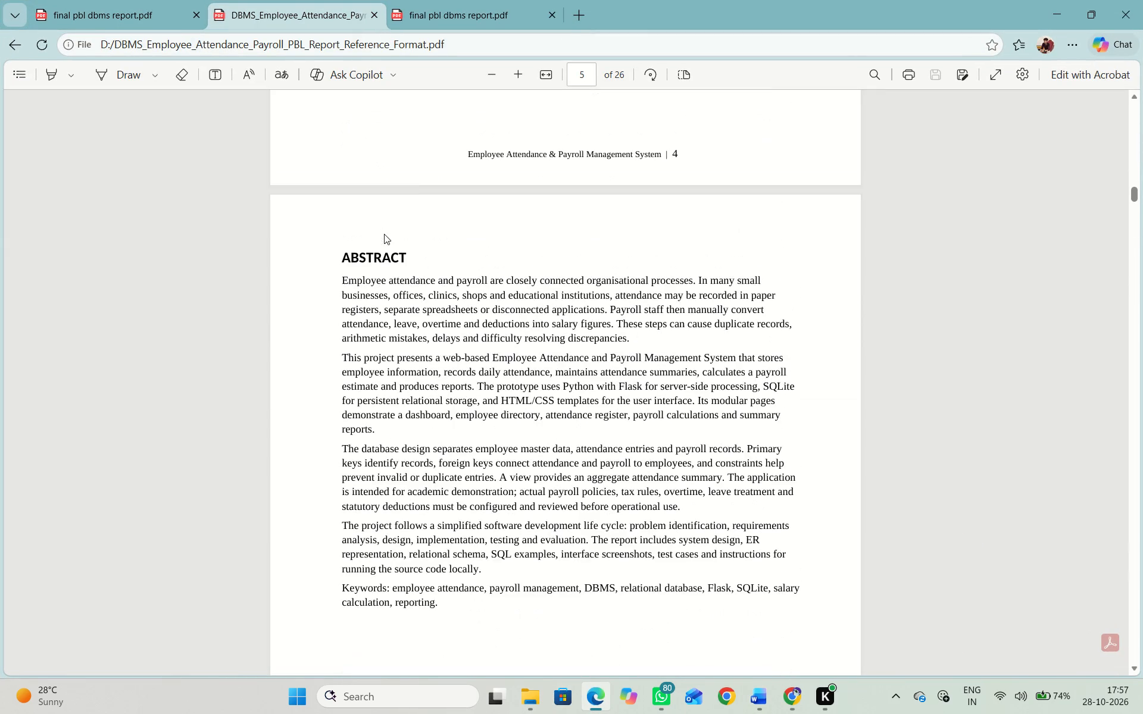
{"action": "left_click_drag", "start_coordinate": [338, 257], "coordinate": [406, 255]}
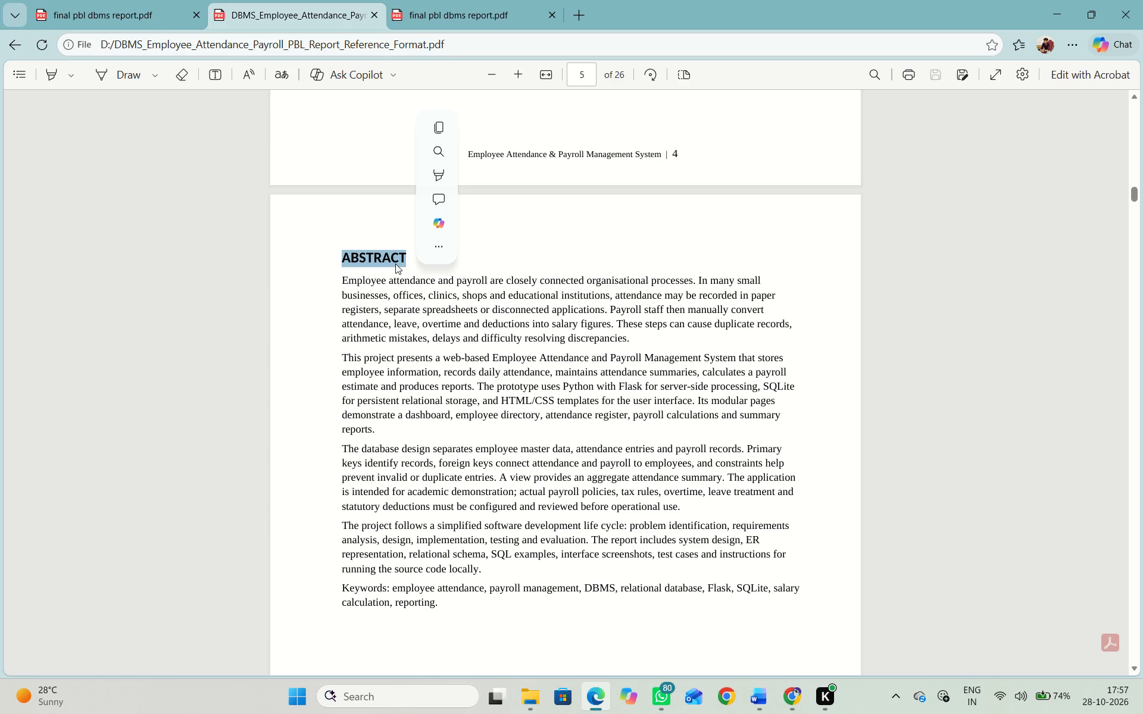
{"action": "key", "text": "ctrl+c"}
{"action": "scroll", "coordinate": [342, 222], "scroll_direction": "up", "scroll_amount": 10}
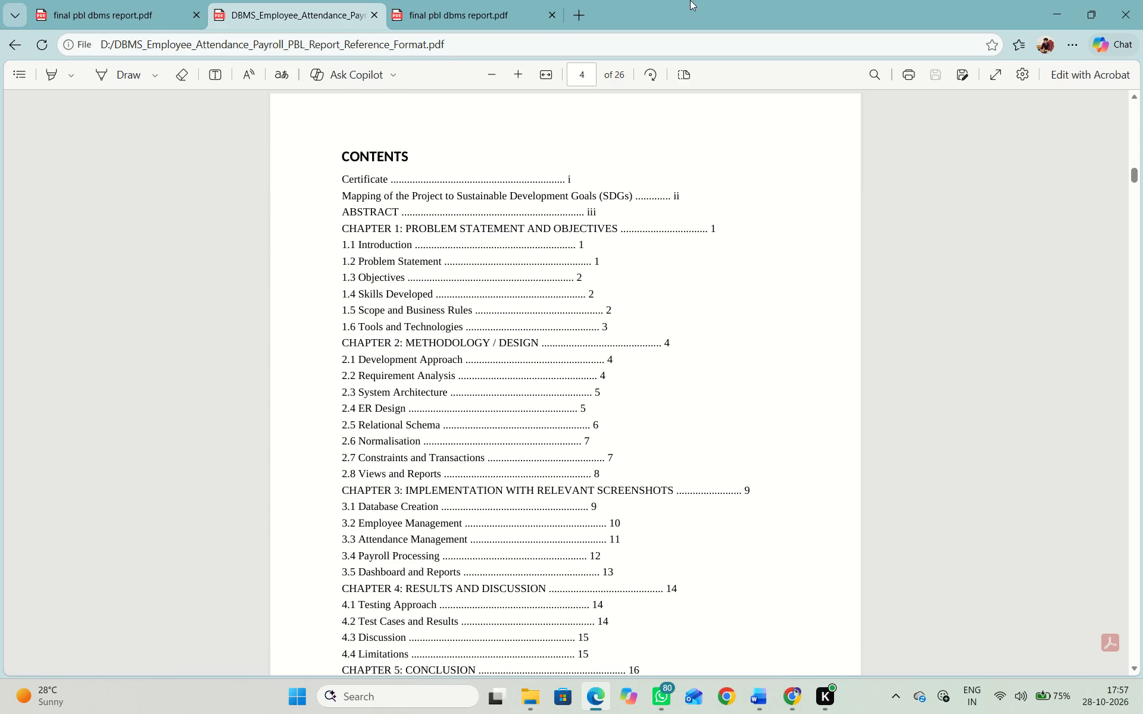
Insert a blank page after the REFERENCES entry in the Word report and place the cursor on the new page.
{"action": "left_click", "coordinate": [1050, 13]}
{"action": "scroll", "coordinate": [557, 456], "scroll_direction": "down", "scroll_amount": 4}
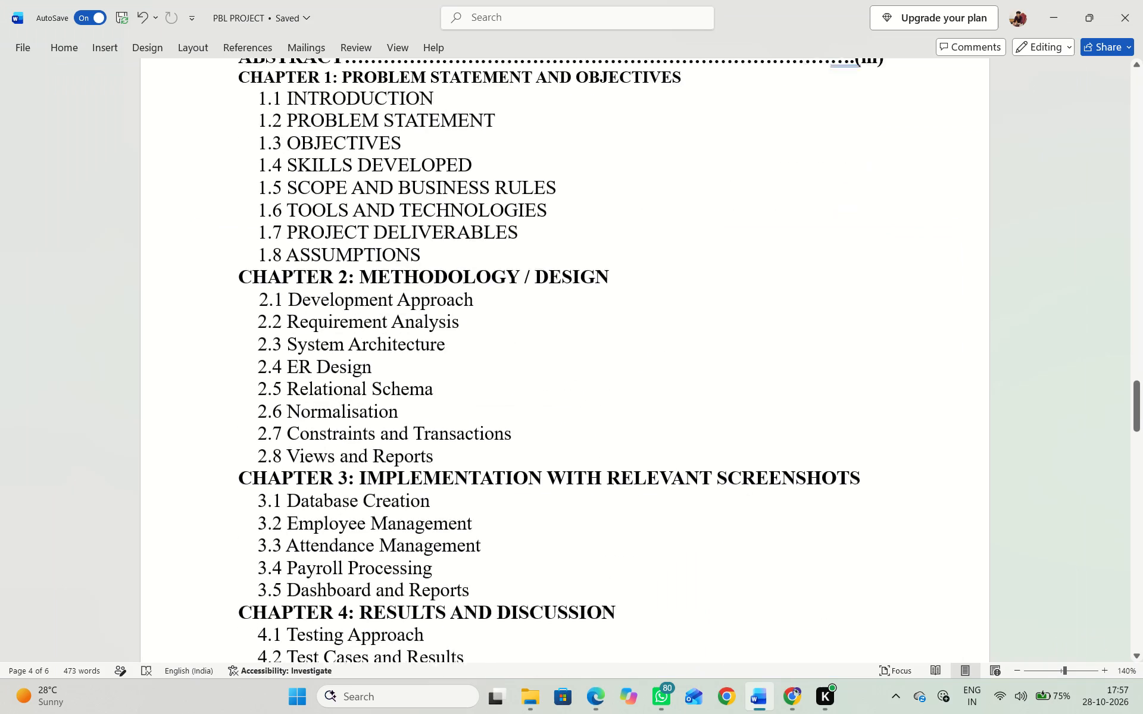
{"action": "left_click", "coordinate": [91, 45]}
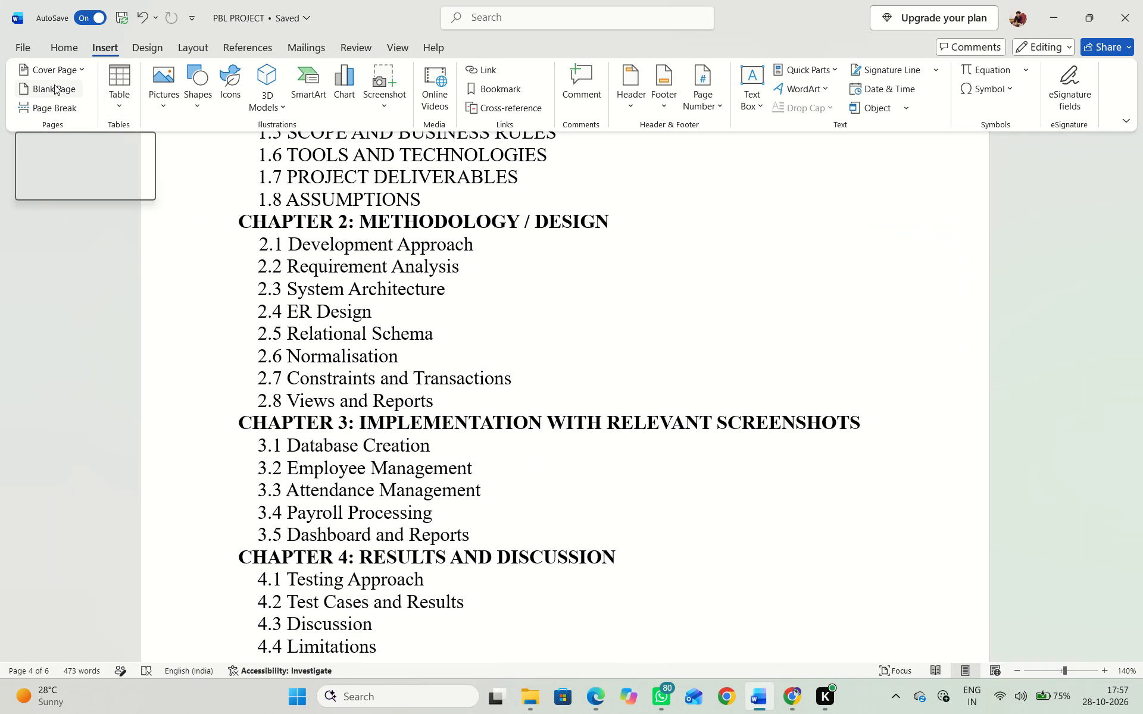
{"action": "left_click", "coordinate": [54, 84]}
{"action": "scroll", "coordinate": [313, 248], "scroll_direction": "up", "scroll_amount": 16}
{"action": "scroll", "coordinate": [313, 224], "scroll_direction": "up", "scroll_amount": 6}
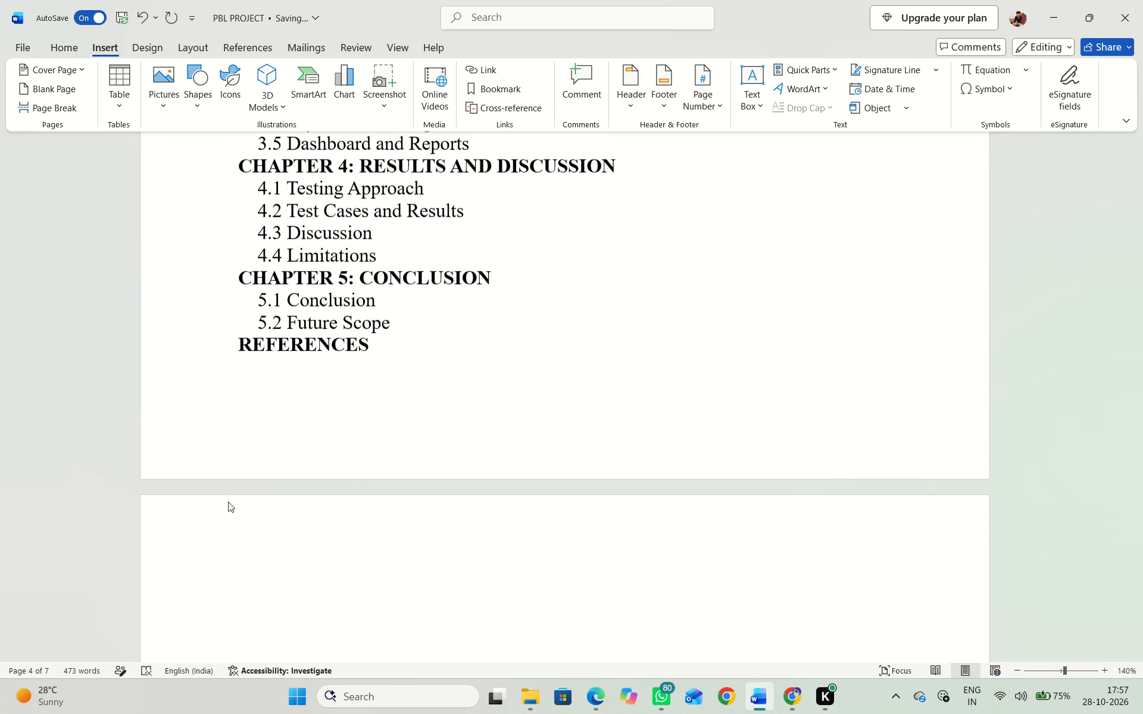
{"action": "left_click", "coordinate": [207, 524]}
{"action": "left_click", "coordinate": [260, 556]}
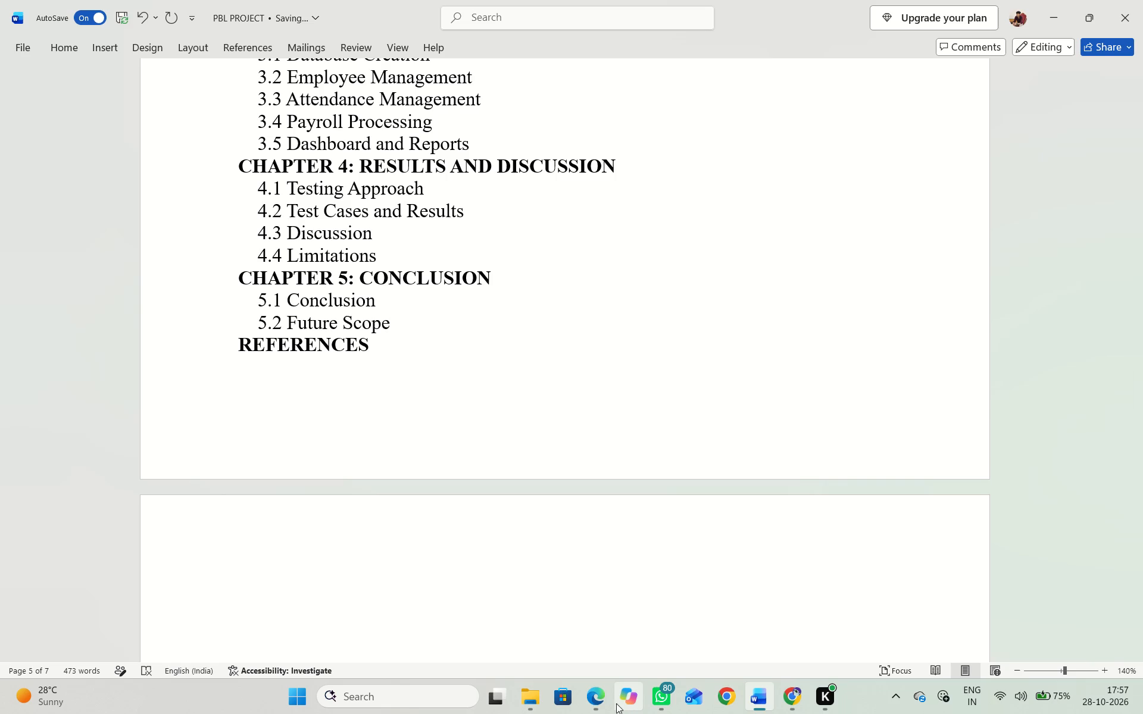
Examine in Edge the layout and text formatting of the ABSTRACT page in the final pbl dbms report PDF.
{"action": "left_click", "coordinate": [601, 704]}
{"action": "left_click", "coordinate": [443, 12]}
{"action": "scroll", "coordinate": [460, 264], "scroll_direction": "down", "scroll_amount": 14}
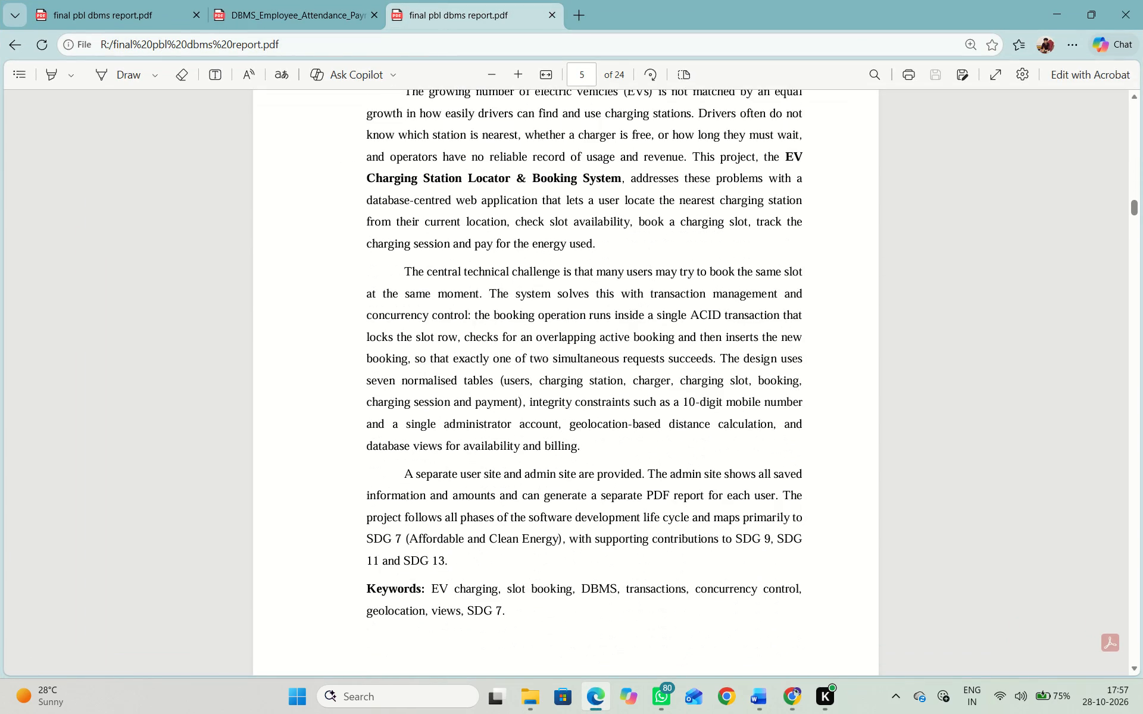
{"action": "scroll", "coordinate": [471, 237], "scroll_direction": "down", "scroll_amount": 4}
{"action": "scroll", "coordinate": [471, 237], "scroll_direction": "up", "scroll_amount": 8}
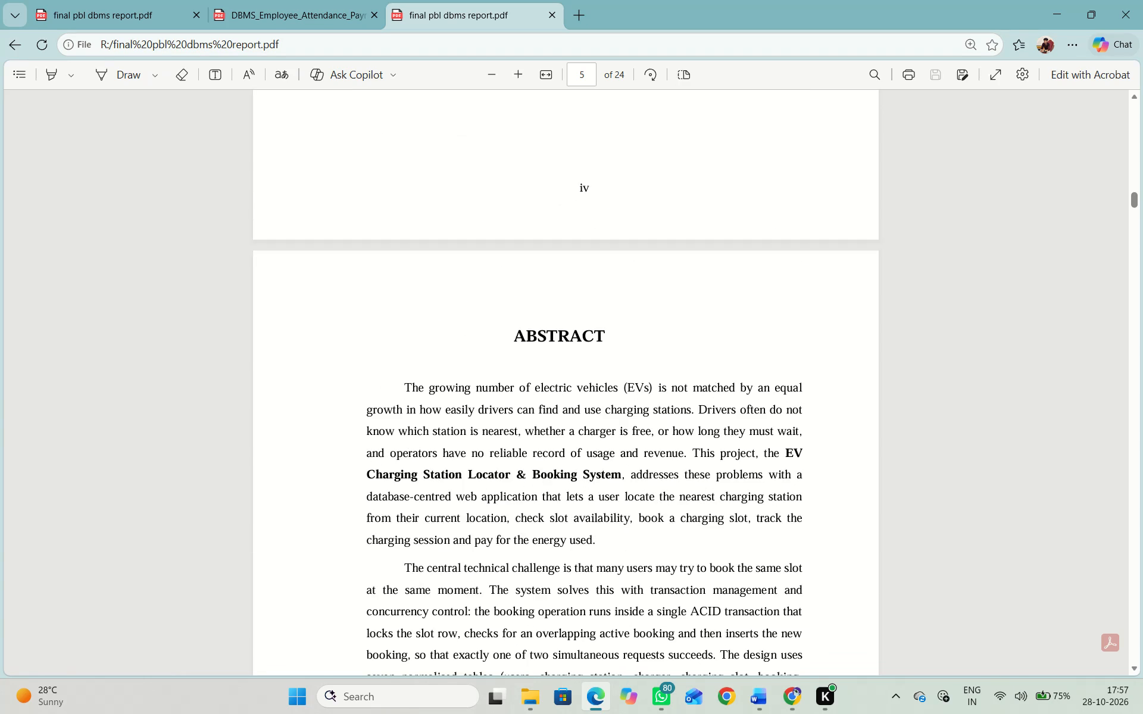
Examine the rest of the ABSTRACT page in the final pbl dbms report PDF and the abstract page of the reference-format PDF.
{"action": "scroll", "coordinate": [471, 237], "scroll_direction": "down", "scroll_amount": 3}
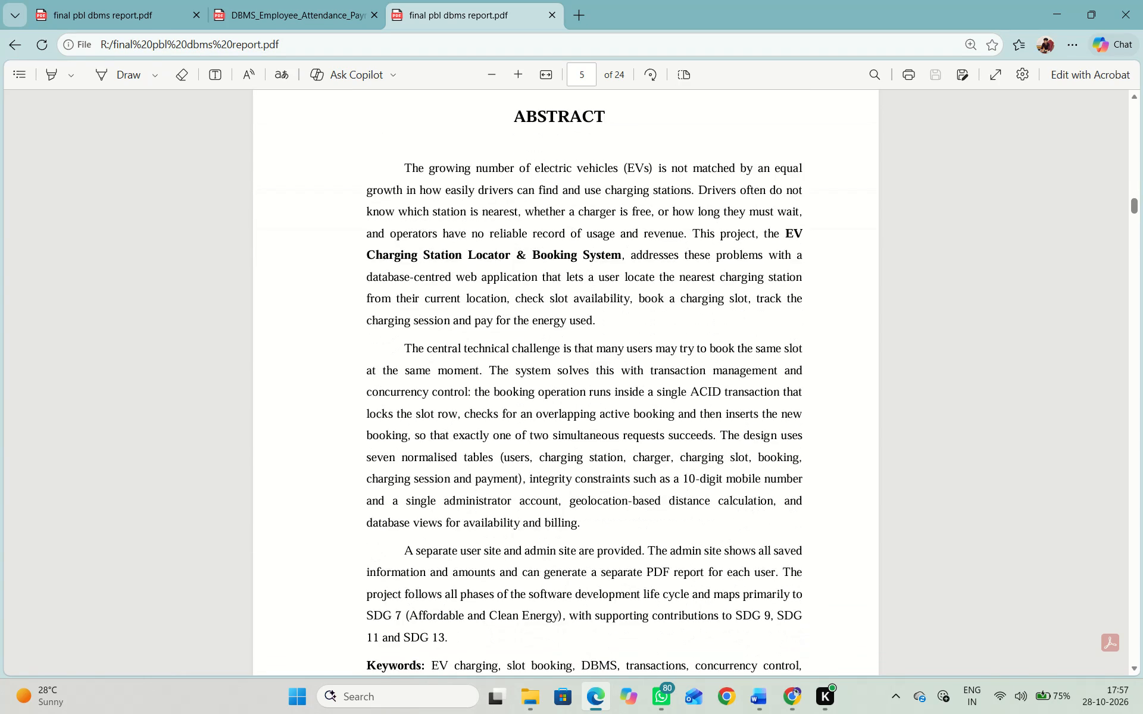
{"action": "scroll", "coordinate": [469, 242], "scroll_direction": "down", "scroll_amount": 2}
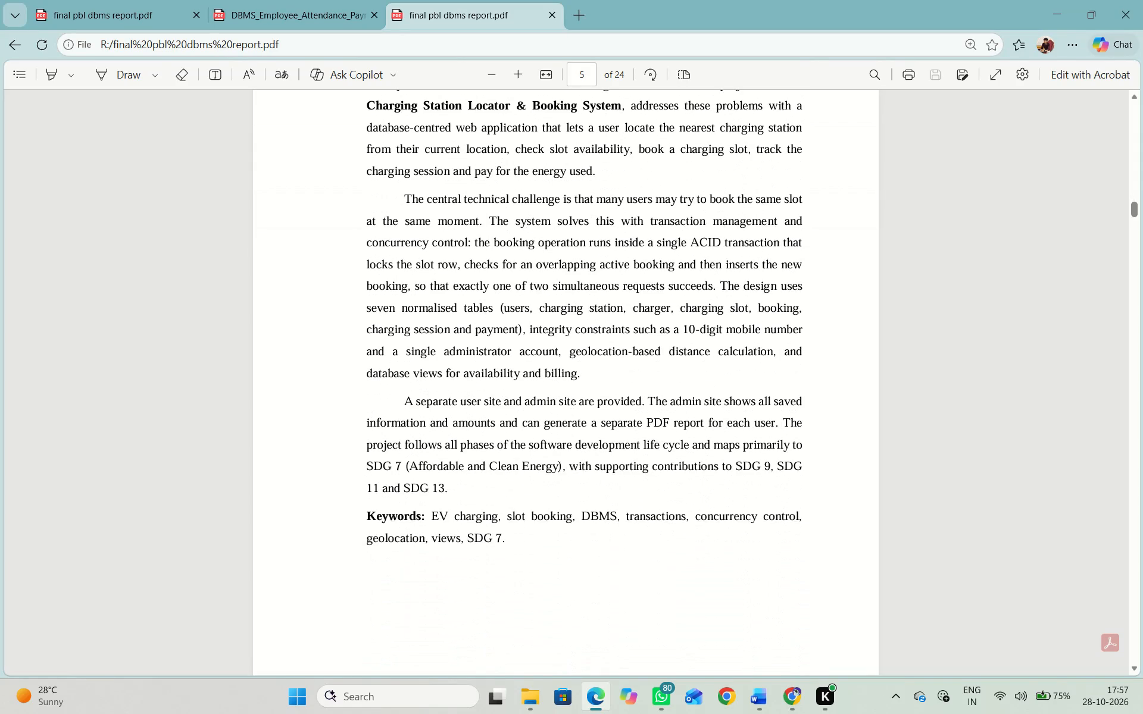
{"action": "scroll", "coordinate": [469, 242], "scroll_direction": "down", "scroll_amount": 4}
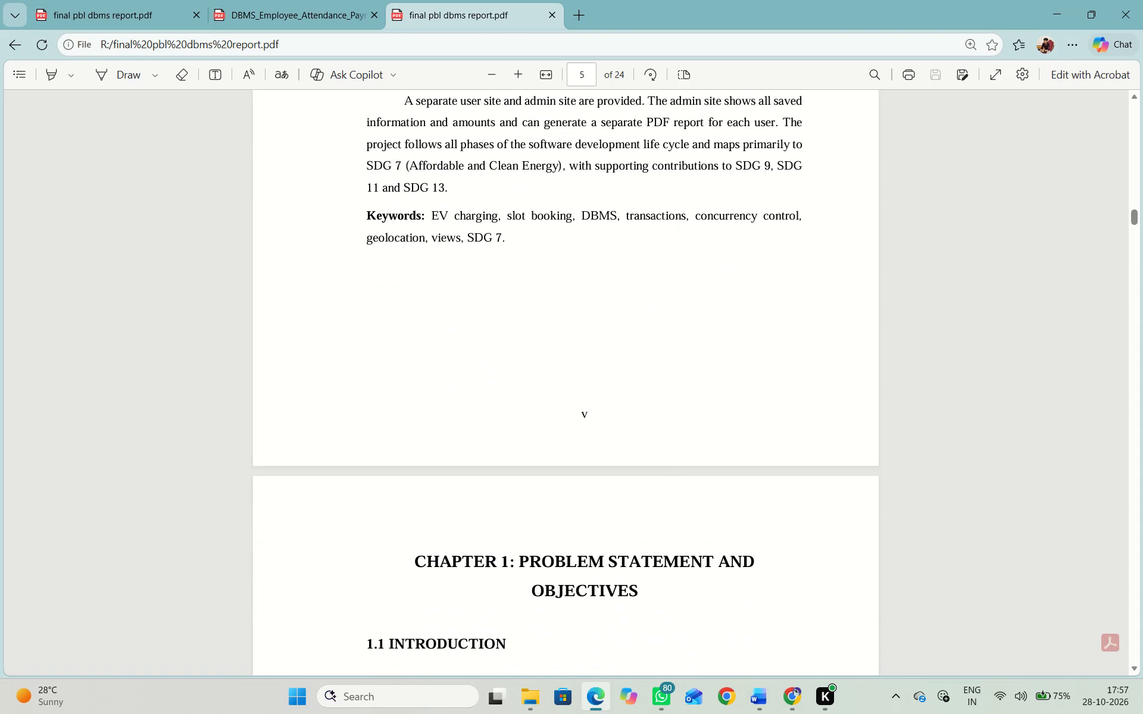
{"action": "scroll", "coordinate": [469, 242], "scroll_direction": "down", "scroll_amount": 1}
{"action": "left_click", "coordinate": [283, 0]}
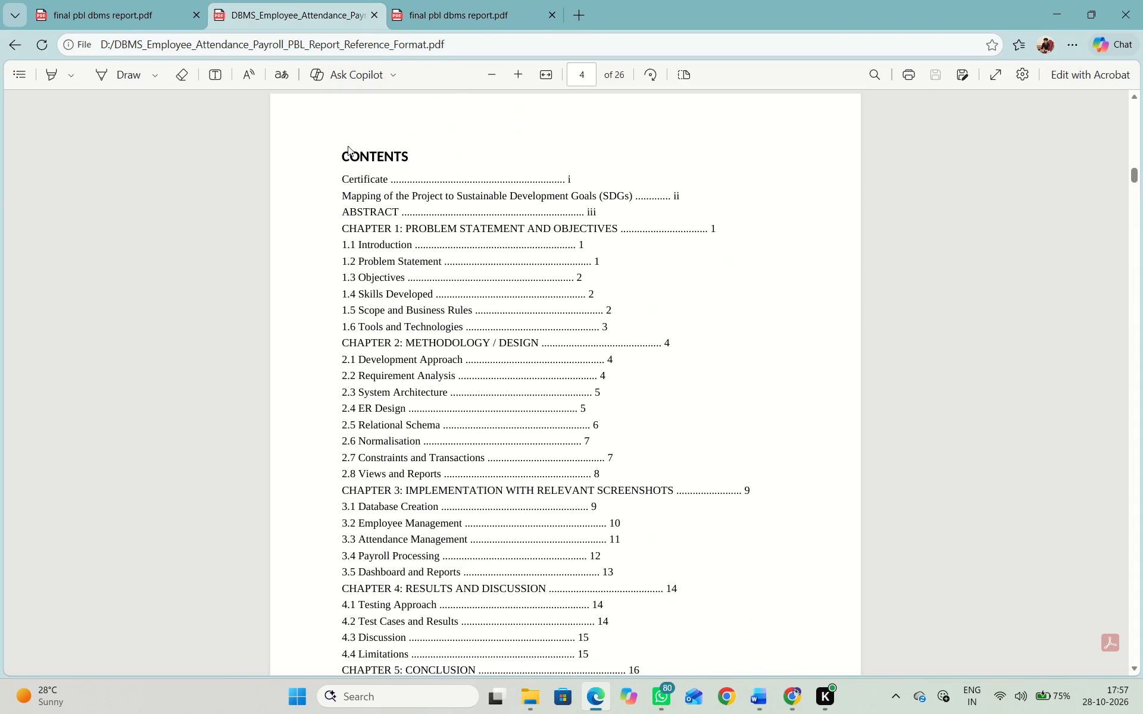
{"action": "scroll", "coordinate": [358, 175], "scroll_direction": "down", "scroll_amount": 12}
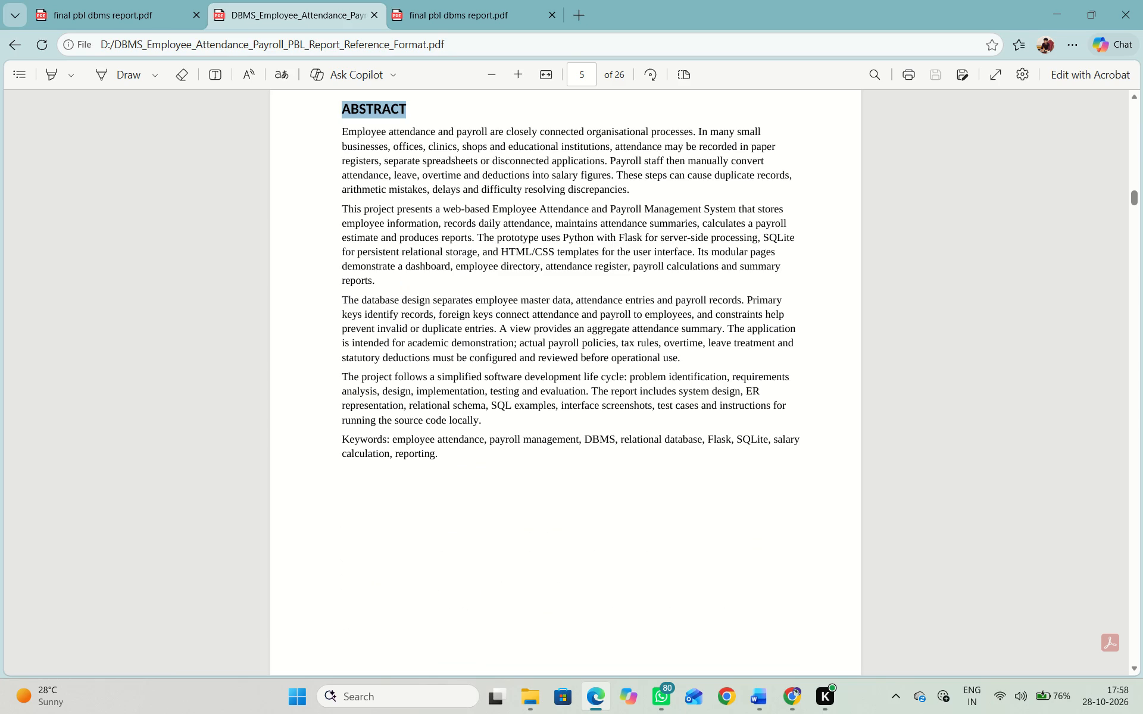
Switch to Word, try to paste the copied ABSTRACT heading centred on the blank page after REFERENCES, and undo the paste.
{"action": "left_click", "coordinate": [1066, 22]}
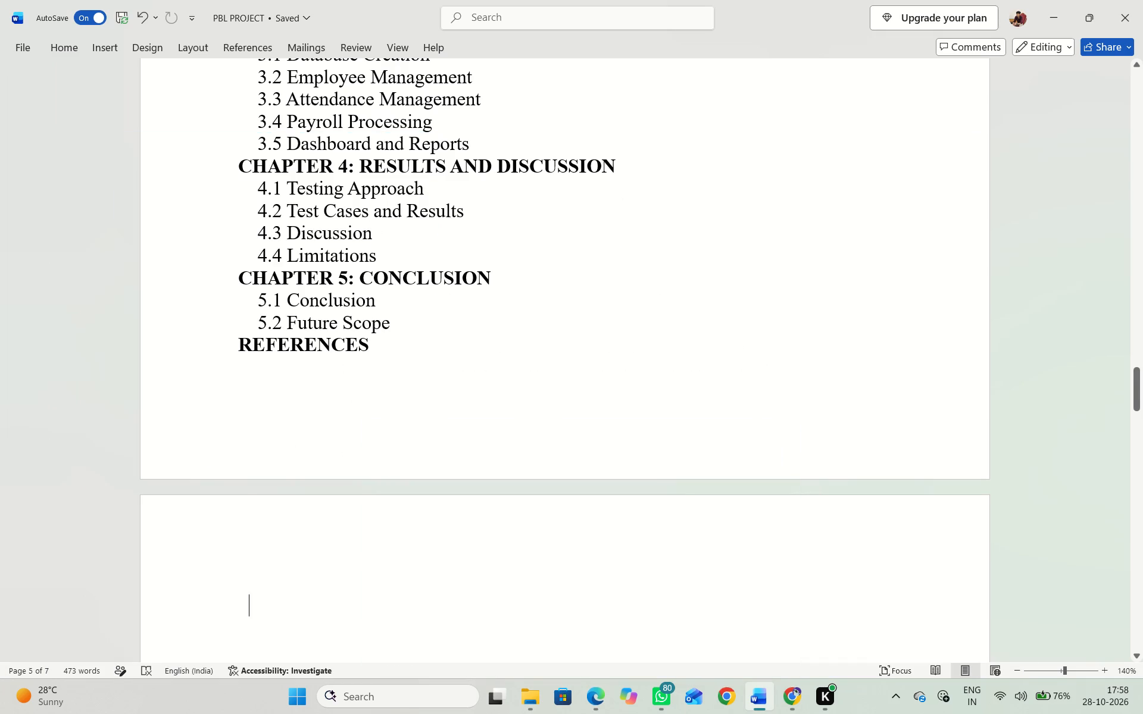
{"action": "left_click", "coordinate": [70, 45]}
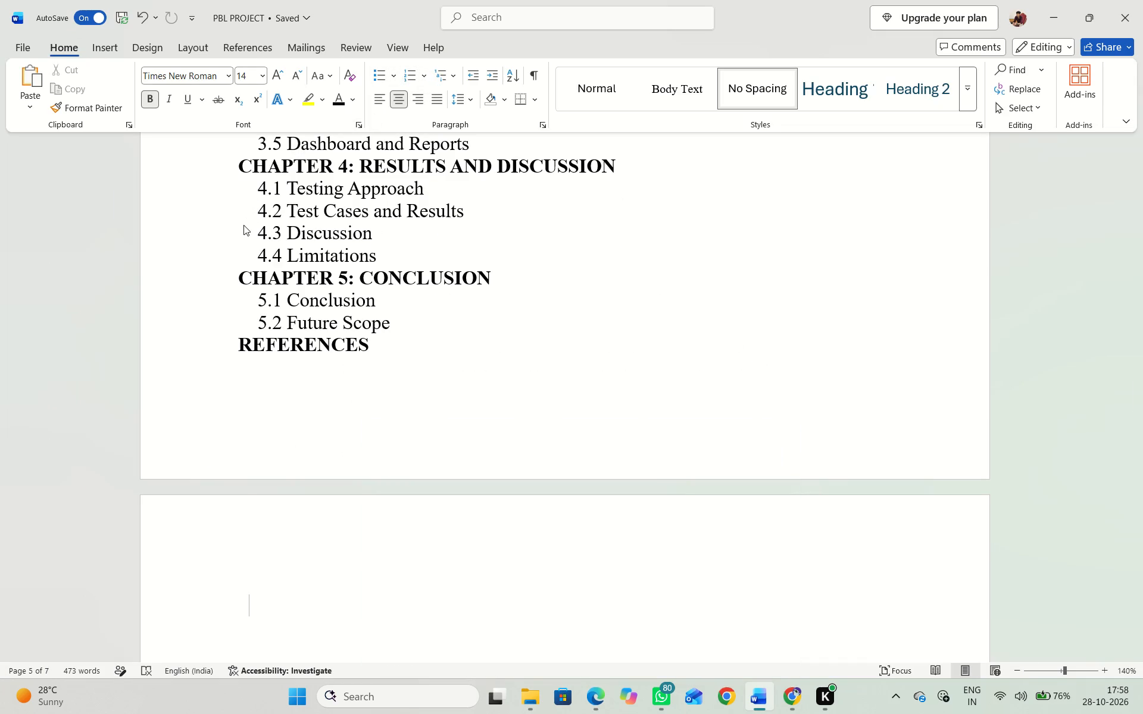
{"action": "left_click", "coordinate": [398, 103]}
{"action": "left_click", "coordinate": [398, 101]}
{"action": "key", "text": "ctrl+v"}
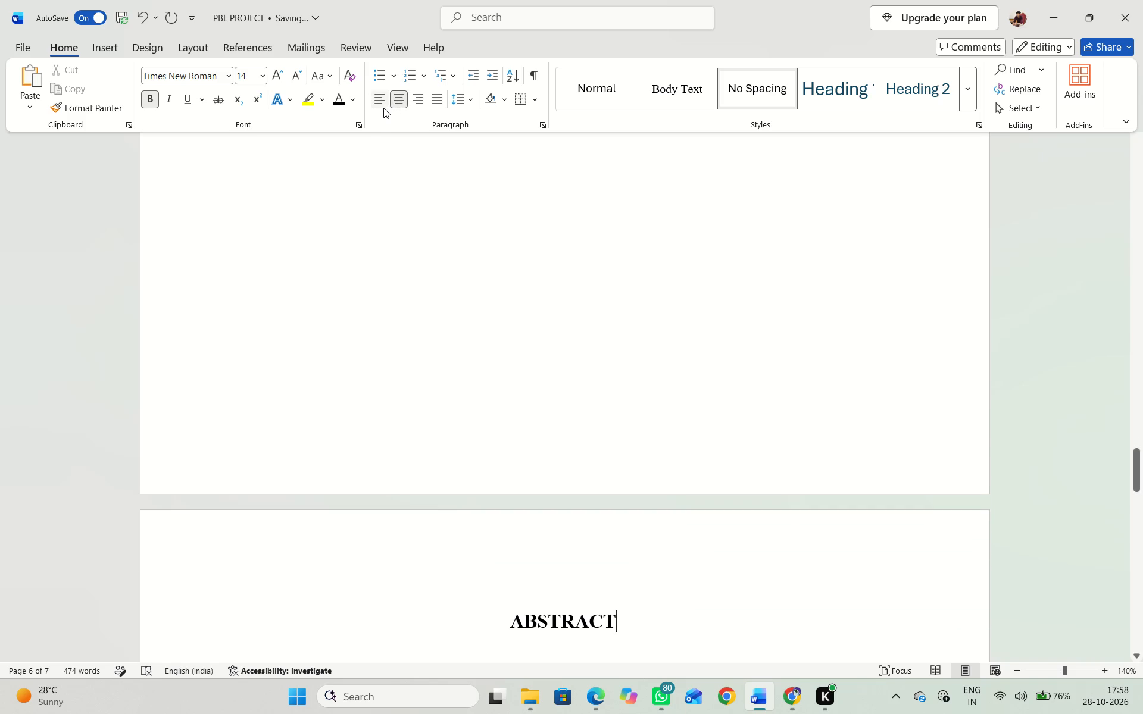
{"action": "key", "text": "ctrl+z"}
Delete the extra blank page after the REFERENCES entry of the contents list.
{"action": "scroll", "coordinate": [383, 108], "scroll_direction": "up", "scroll_amount": 9}
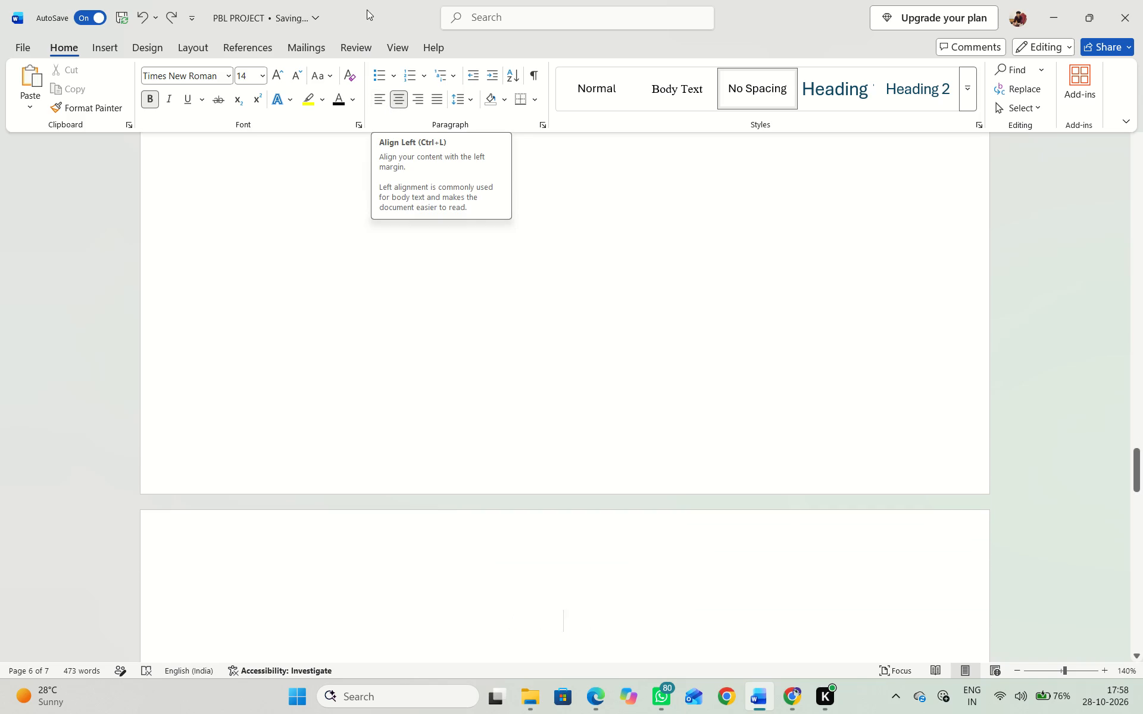
{"action": "left_click", "coordinate": [448, 321]}
{"action": "scroll", "coordinate": [448, 321], "scroll_direction": "up", "scroll_amount": 17}
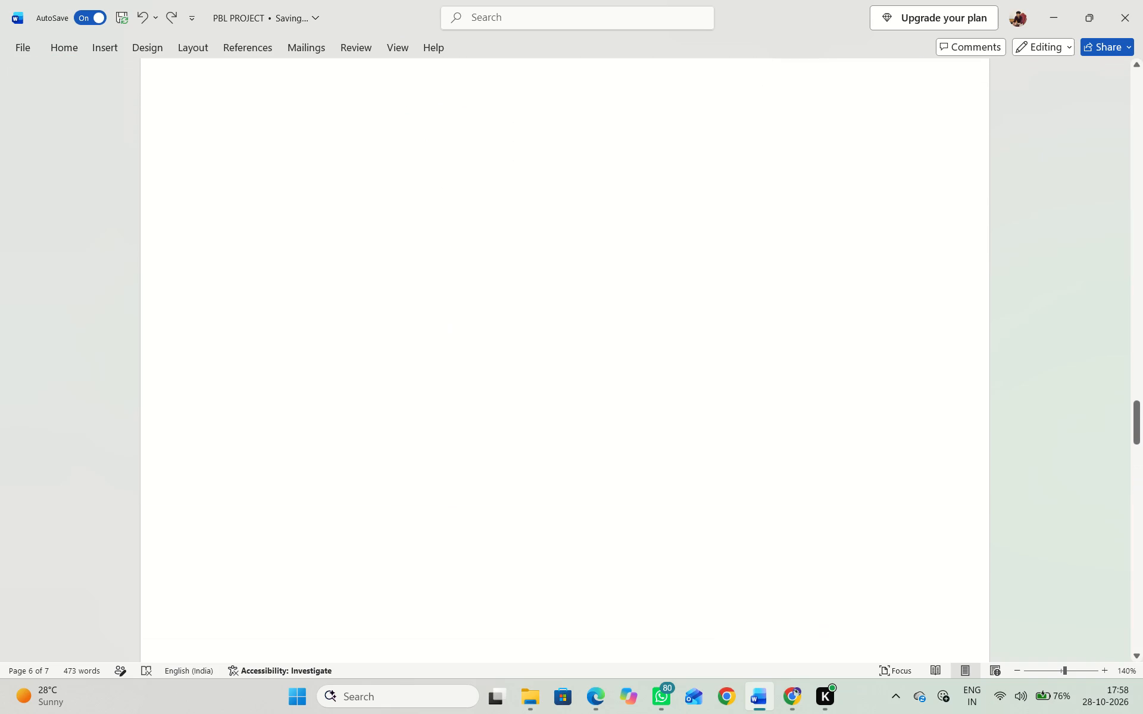
{"action": "scroll", "coordinate": [449, 308], "scroll_direction": "up", "scroll_amount": 4}
{"action": "left_click", "coordinate": [265, 469]}
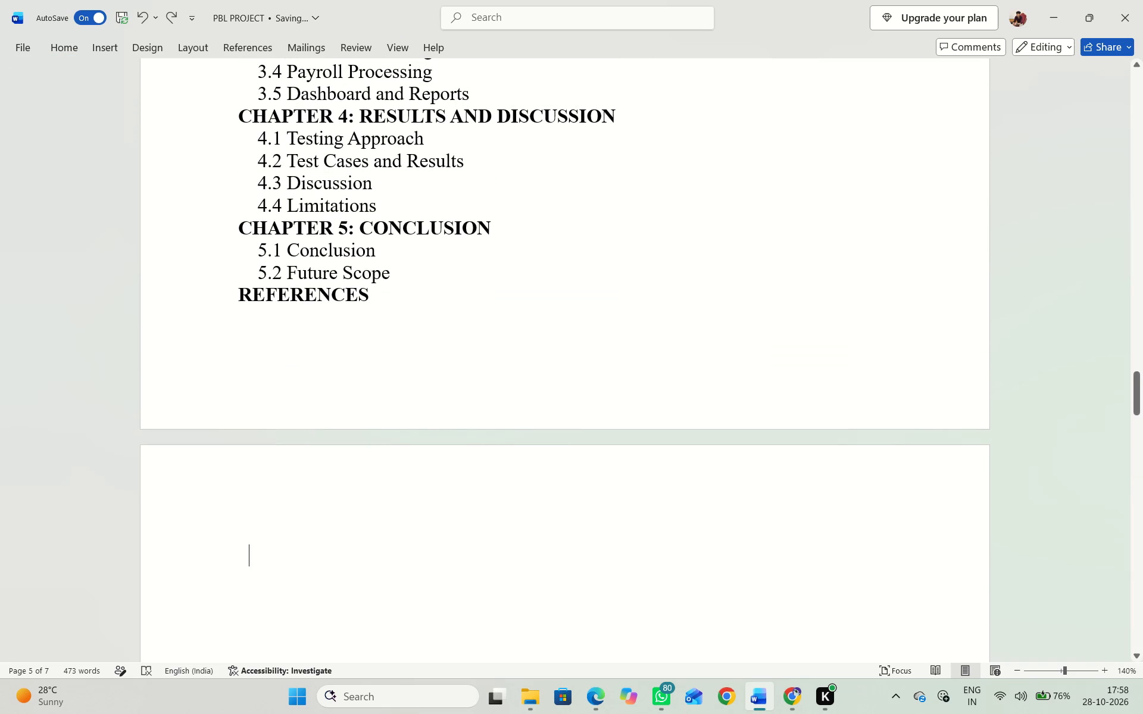
{"action": "key", "text": "BackSpace"}
{"action": "key", "text": "BackSpace"}
{"action": "key", "text": "BackSpace"}
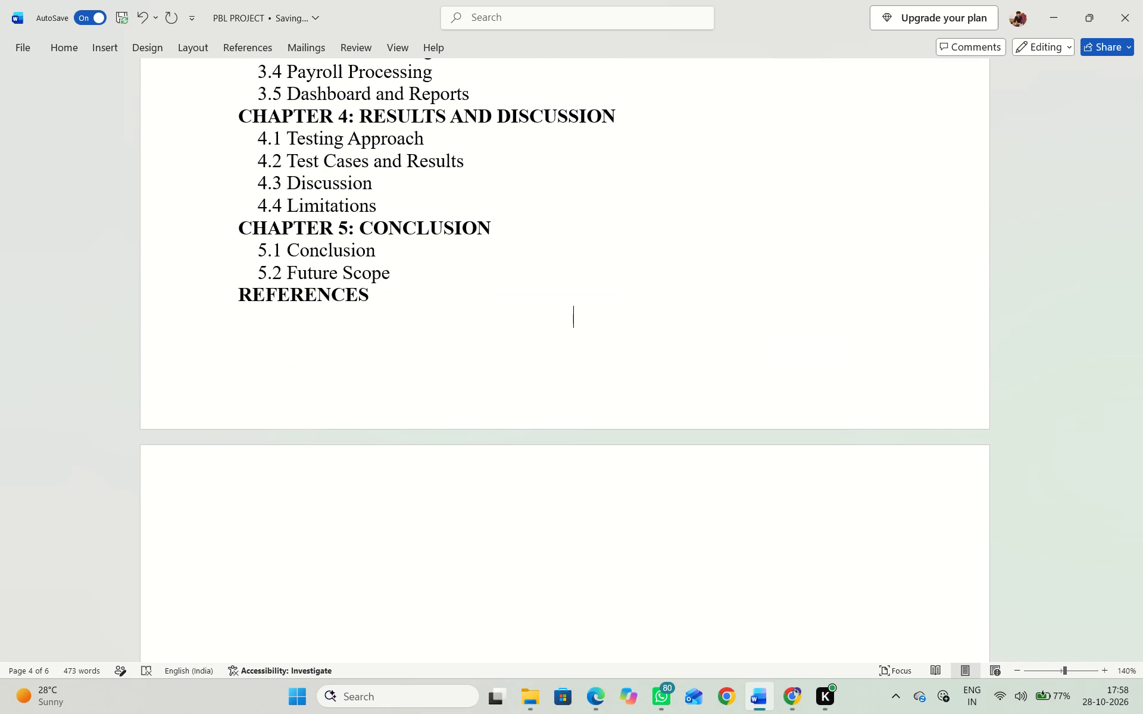
Paste ABSTRACT as a centred heading on the page after the contents list and add an empty left-aligned line below it.
{"action": "key", "text": "Return"}
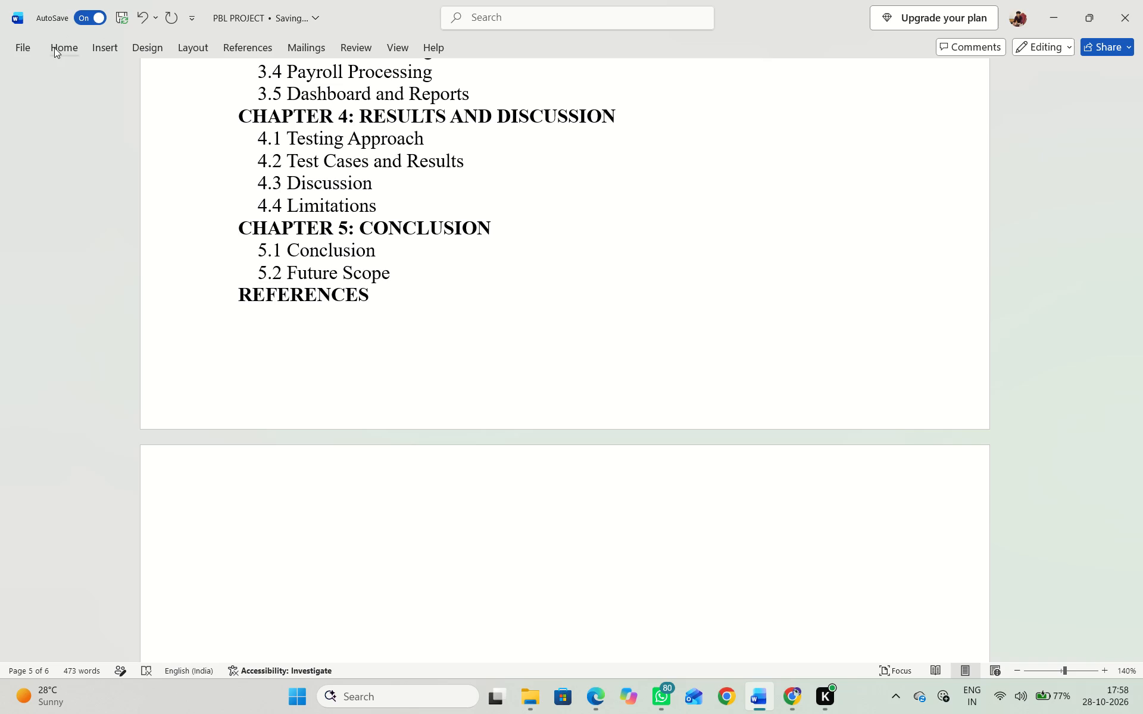
{"action": "left_click", "coordinate": [54, 48]}
{"action": "left_click", "coordinate": [396, 97]}
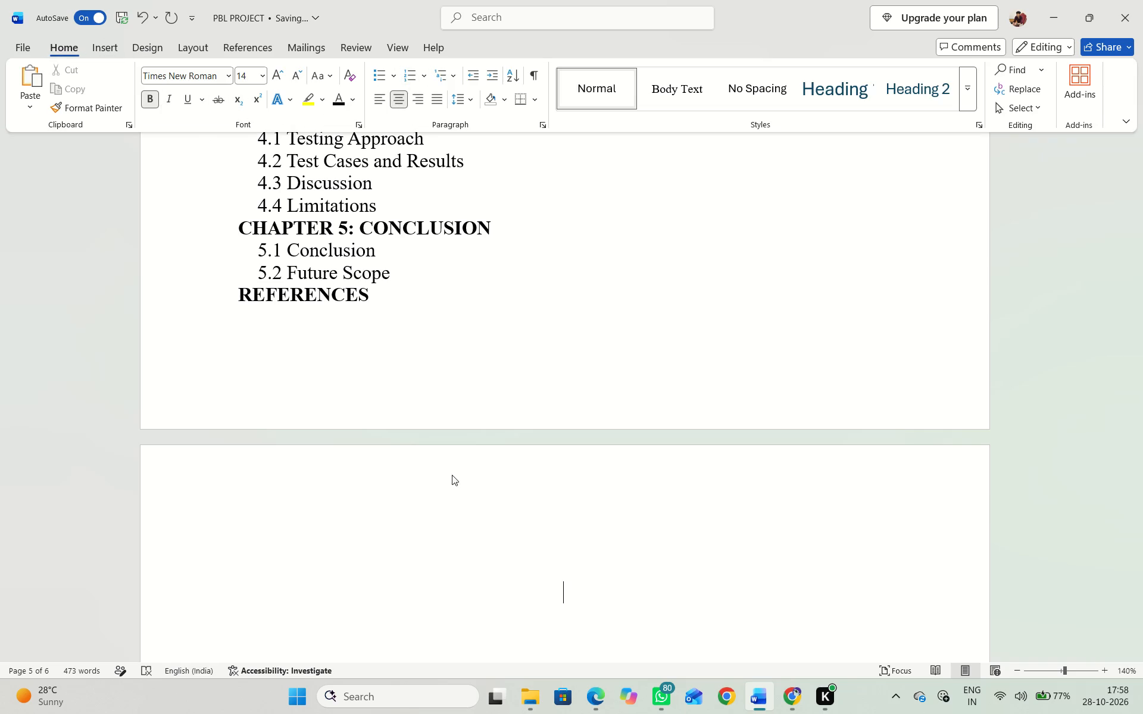
{"action": "key", "text": "ctrl+v"}
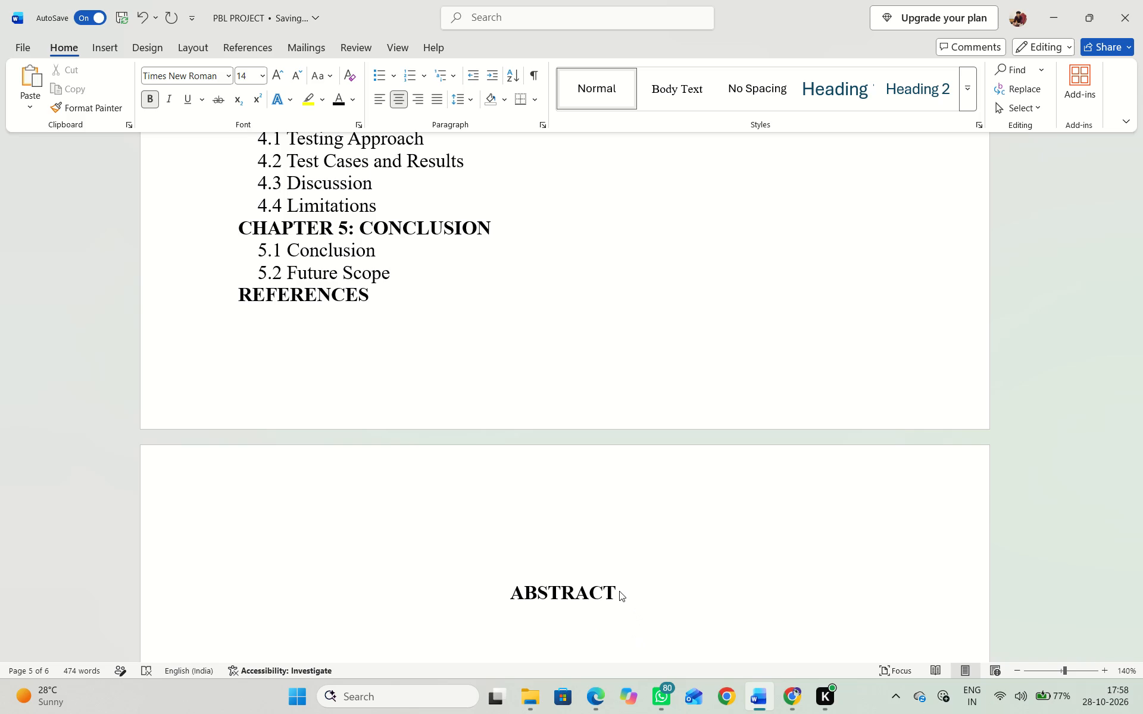
{"action": "key", "text": "Return"}
{"action": "key", "text": "Return"}
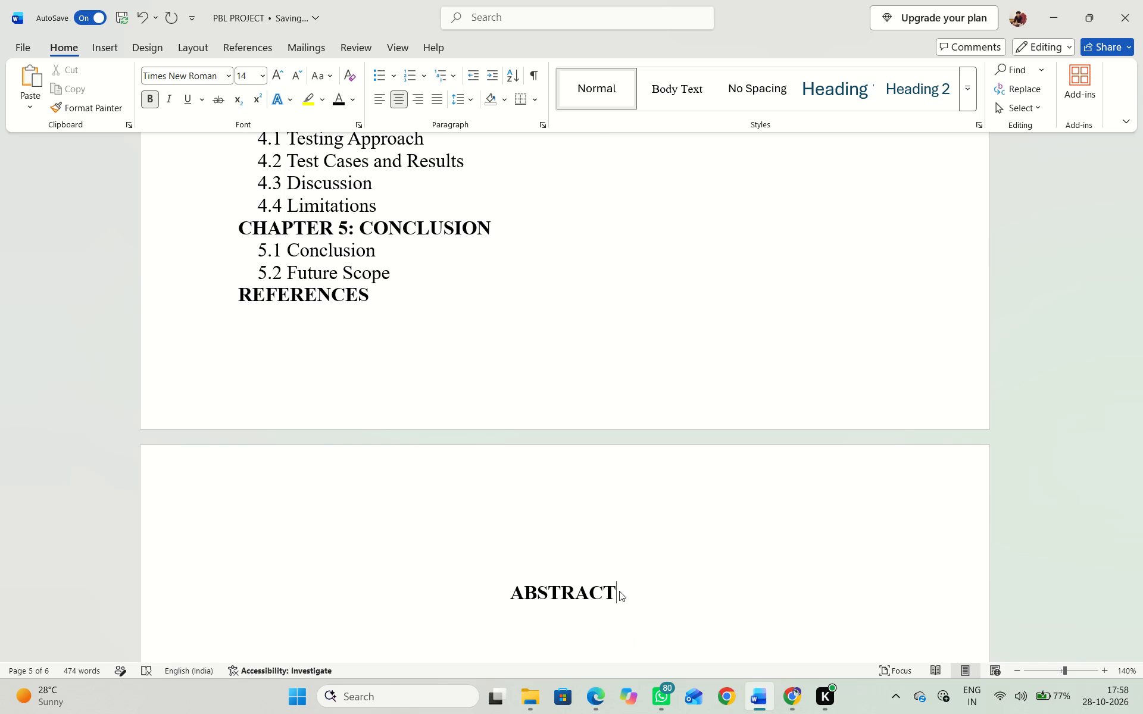
{"action": "left_click", "coordinate": [619, 591]}
{"action": "key", "text": "Return"}
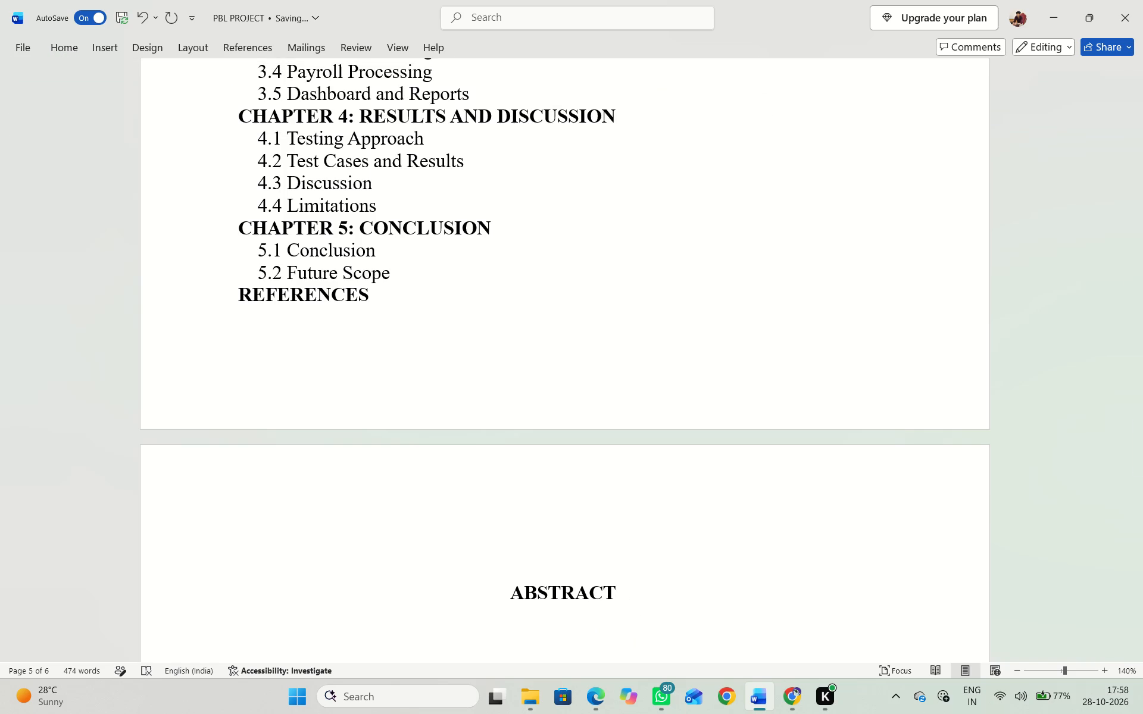
{"action": "key", "text": "BackSpace"}
{"action": "scroll", "coordinate": [619, 591], "scroll_direction": "down", "scroll_amount": 3}
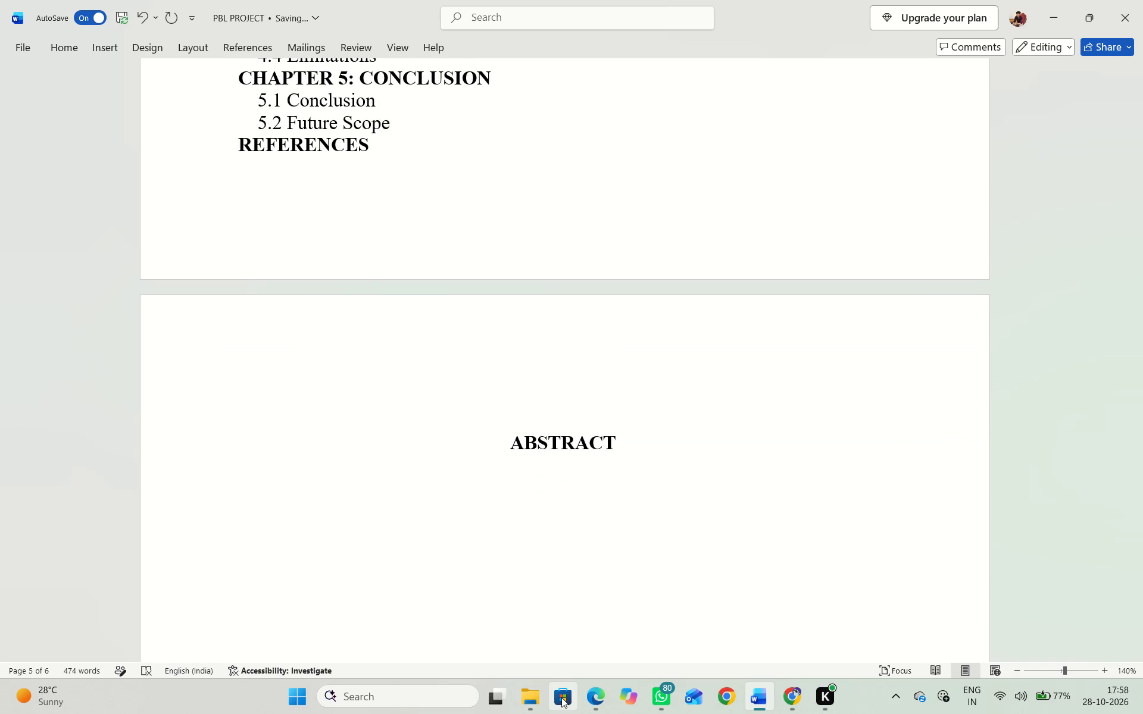
Copy the abstract paragraphs and keywords from the reference-format PDF in Edge and paste them below the ABSTRACT heading in Word.
{"action": "left_click", "coordinate": [587, 696]}
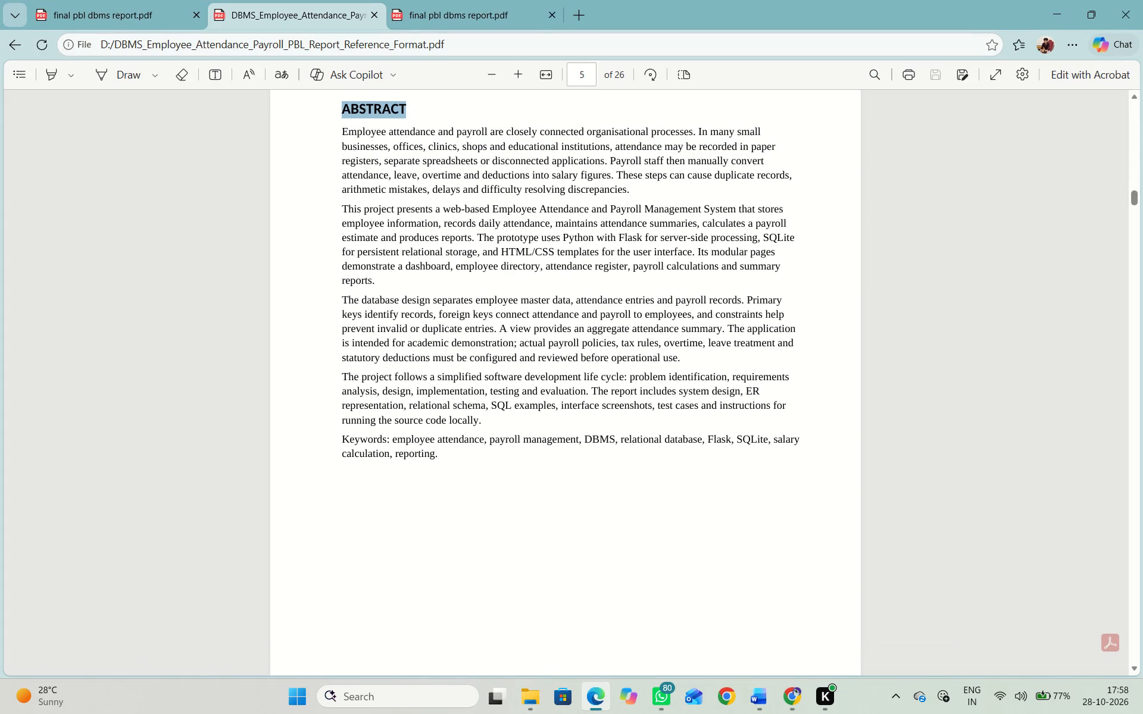
{"action": "left_click_drag", "start_coordinate": [341, 130], "coordinate": [462, 483]}
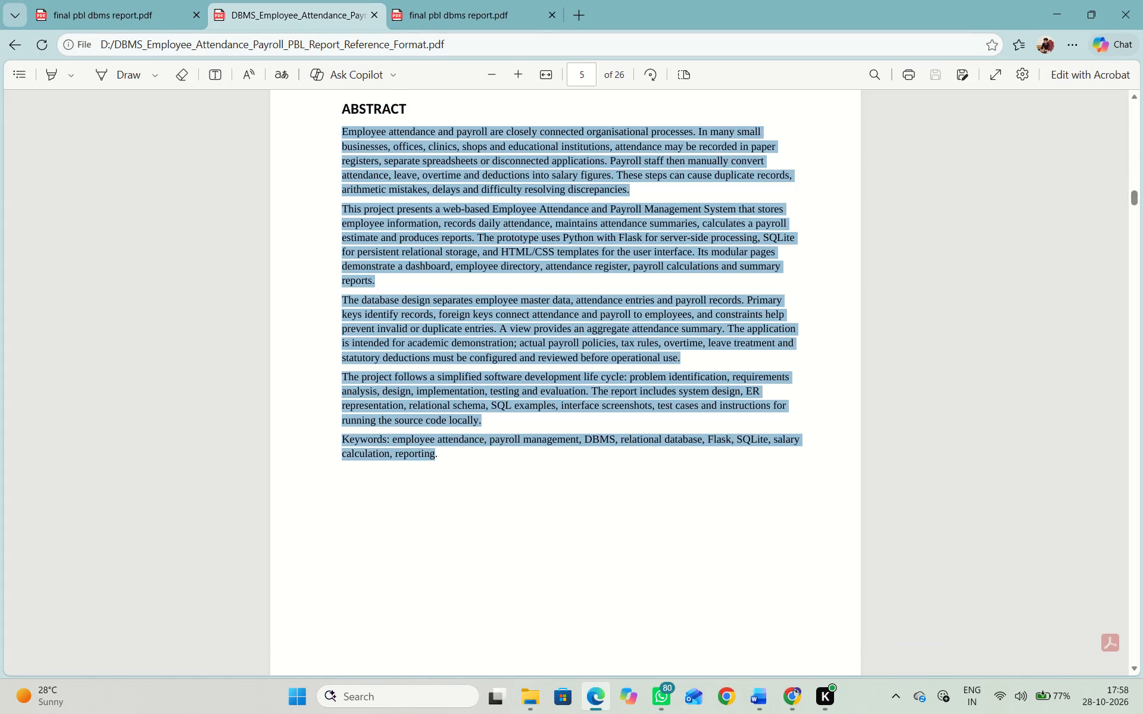
{"action": "left_click_drag", "start_coordinate": [462, 483], "coordinate": [485, 506]}
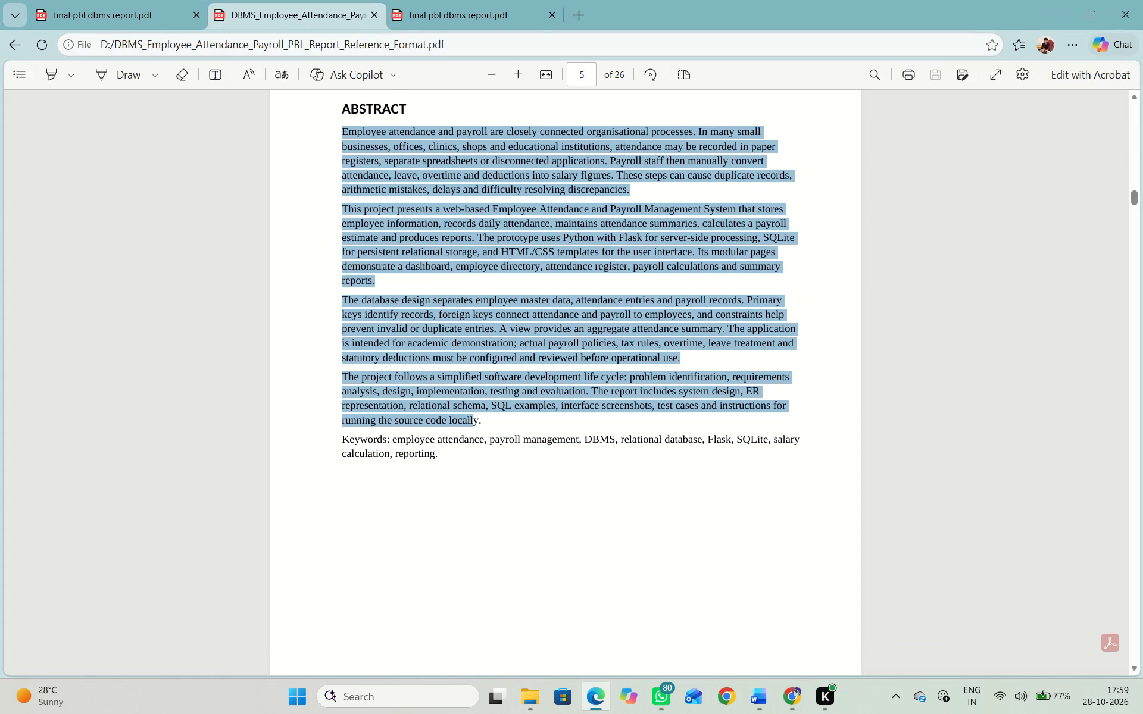
{"action": "left_click_drag", "start_coordinate": [485, 506], "coordinate": [473, 569]}
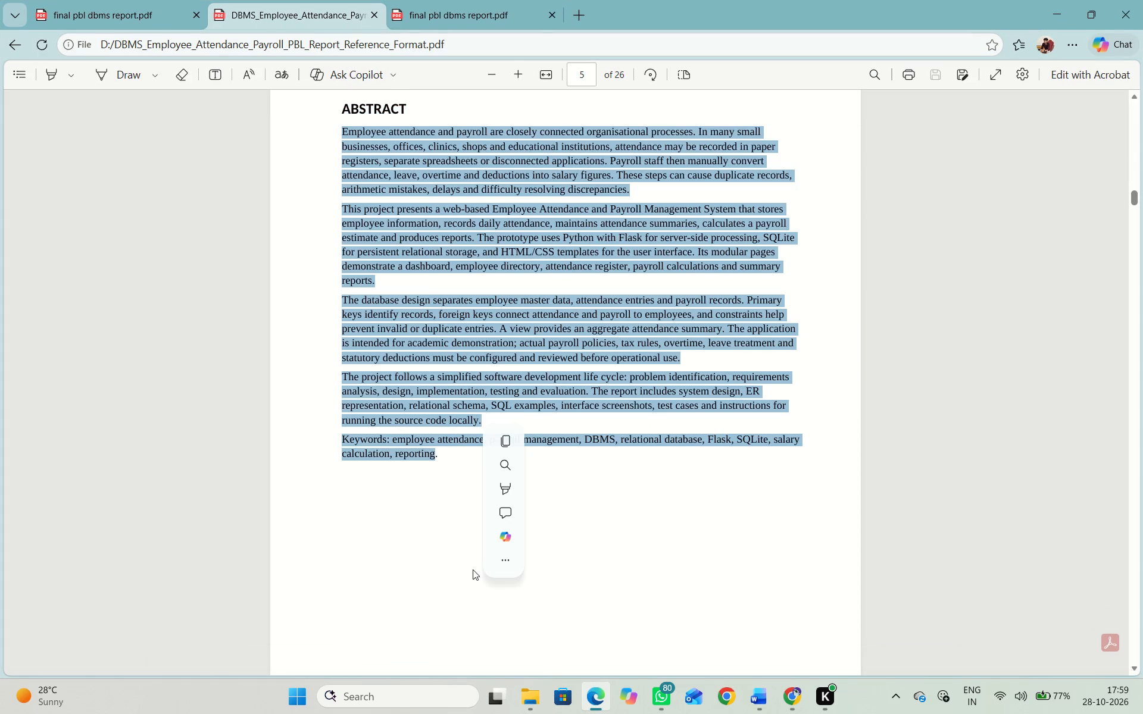
{"action": "key", "text": "ctrl+c"}
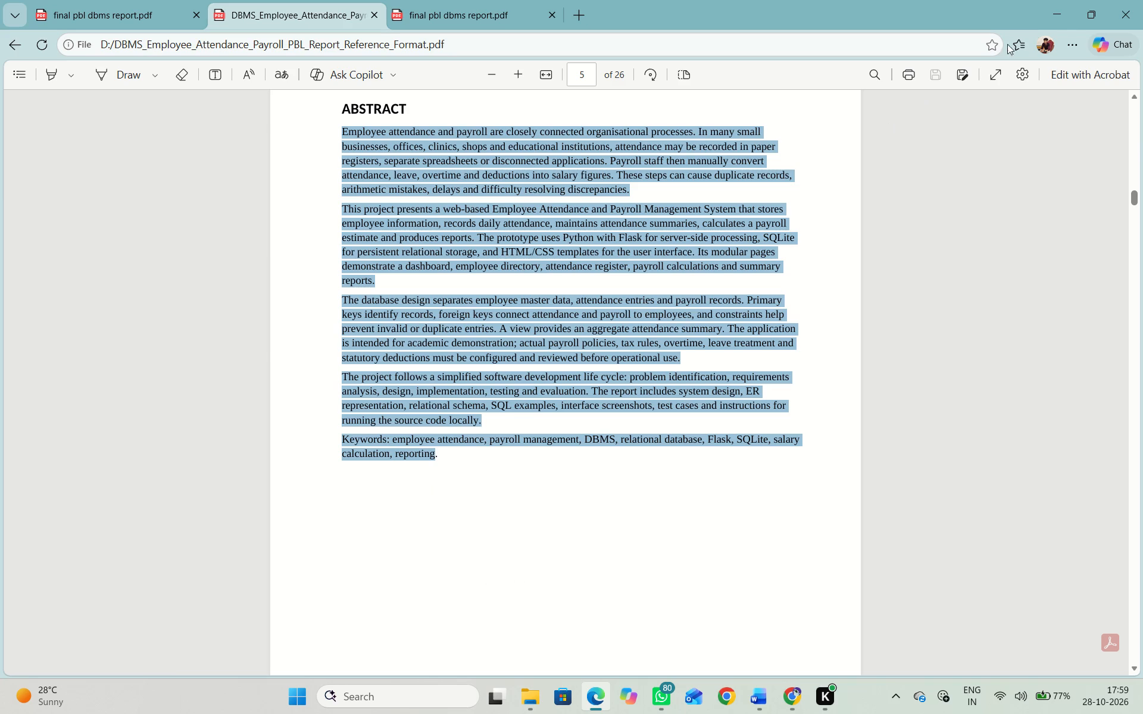
{"action": "left_click", "coordinate": [1062, 18]}
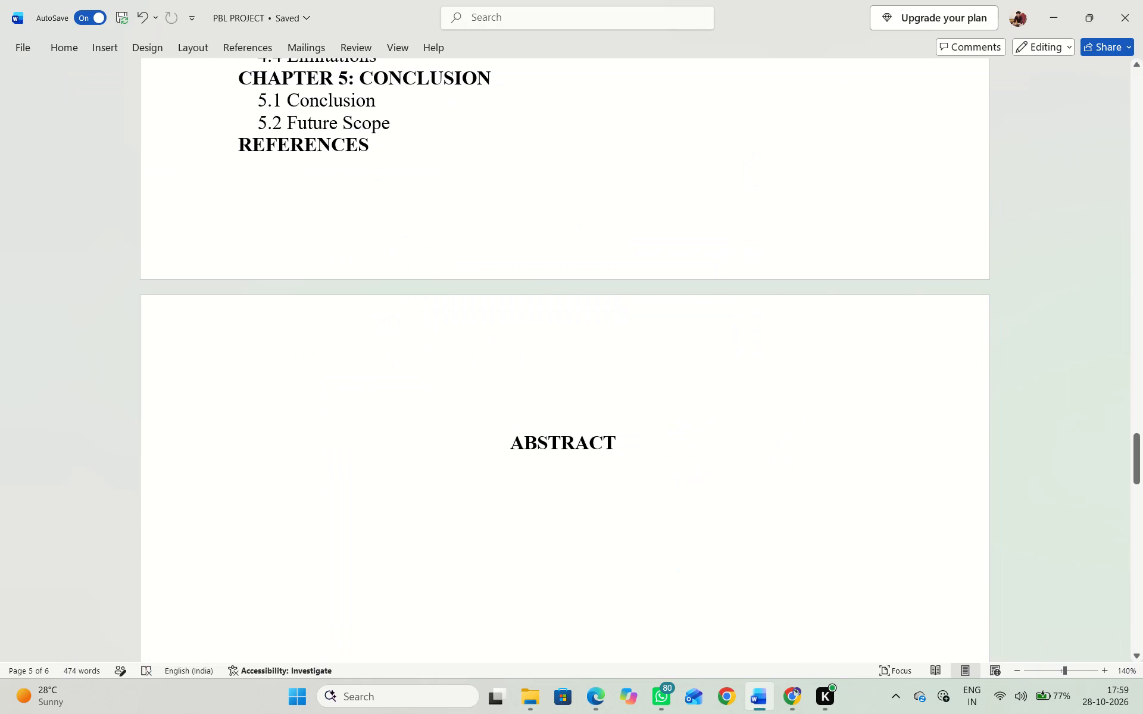
{"action": "key", "text": "Return"}
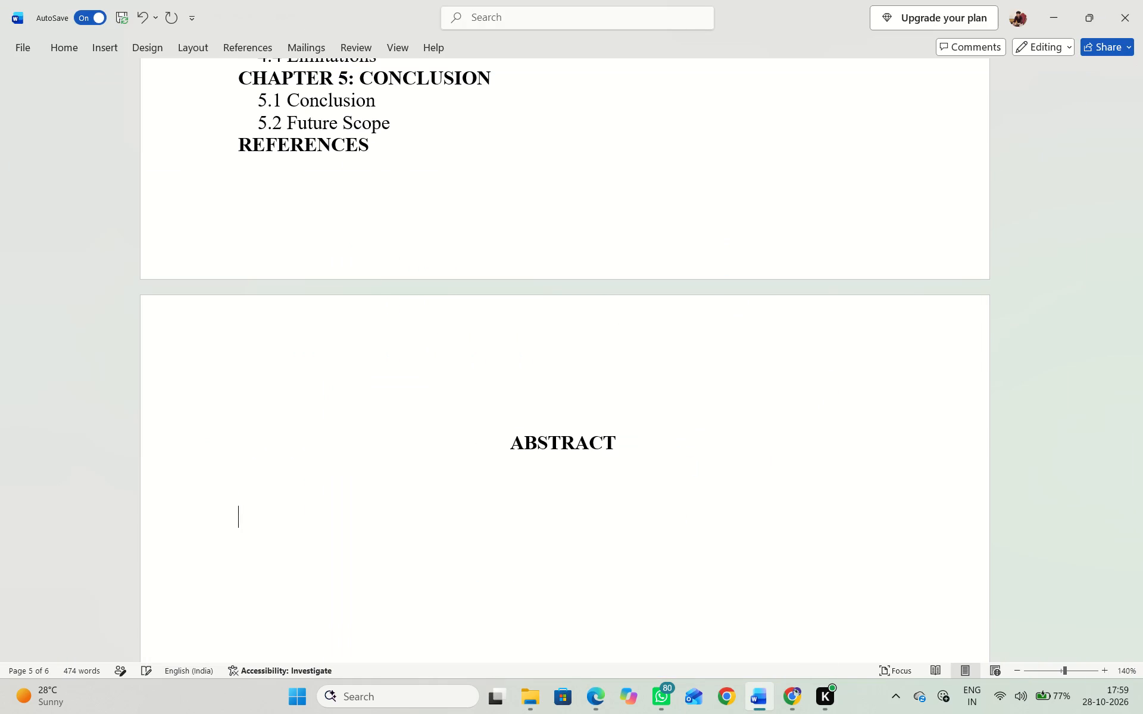
{"action": "key", "text": "ctrl+v"}
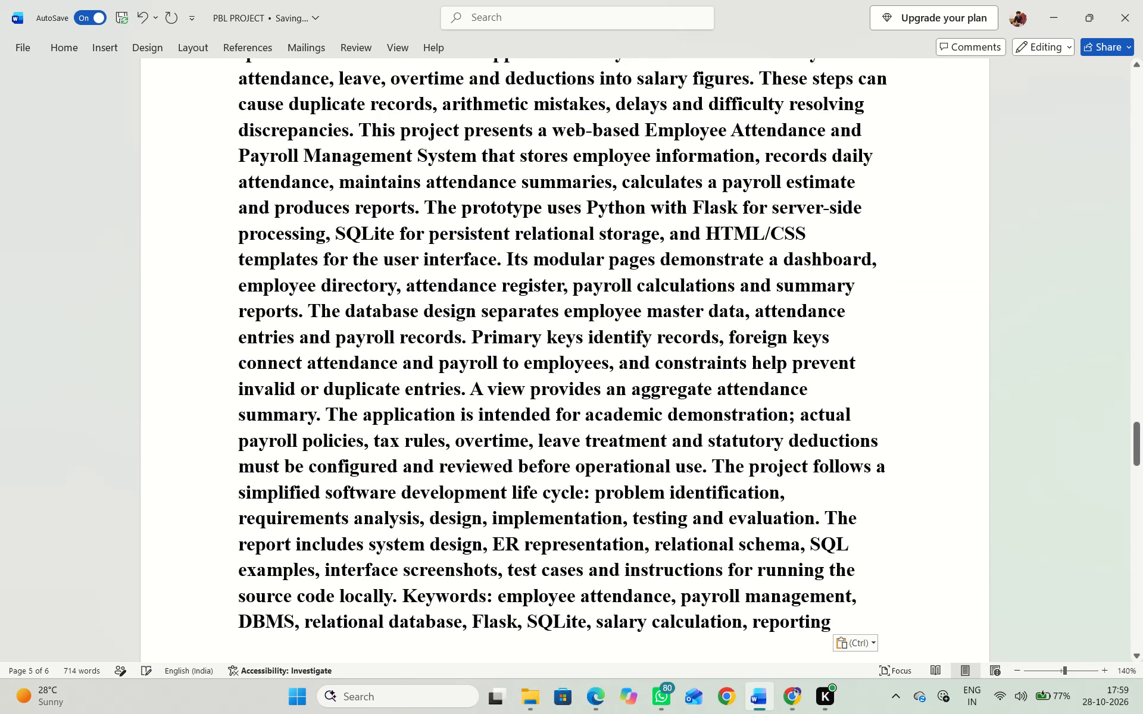
Remove the bold formatting from the whole pasted abstract text, leaving out the ABSTRACT heading.
{"action": "scroll", "coordinate": [342, 435], "scroll_direction": "up", "scroll_amount": 6}
{"action": "scroll", "coordinate": [335, 371], "scroll_direction": "down", "scroll_amount": 14}
{"action": "scroll", "coordinate": [333, 377], "scroll_direction": "up", "scroll_amount": 15}
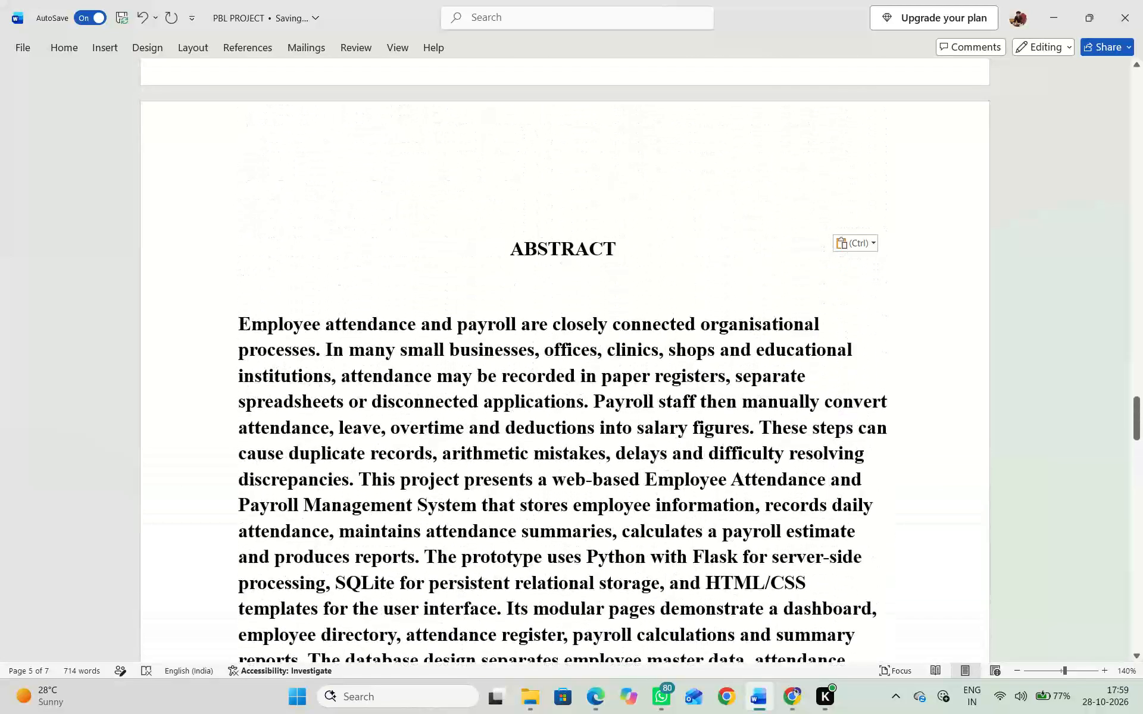
{"action": "left_click_drag", "start_coordinate": [236, 320], "coordinate": [524, 598]}
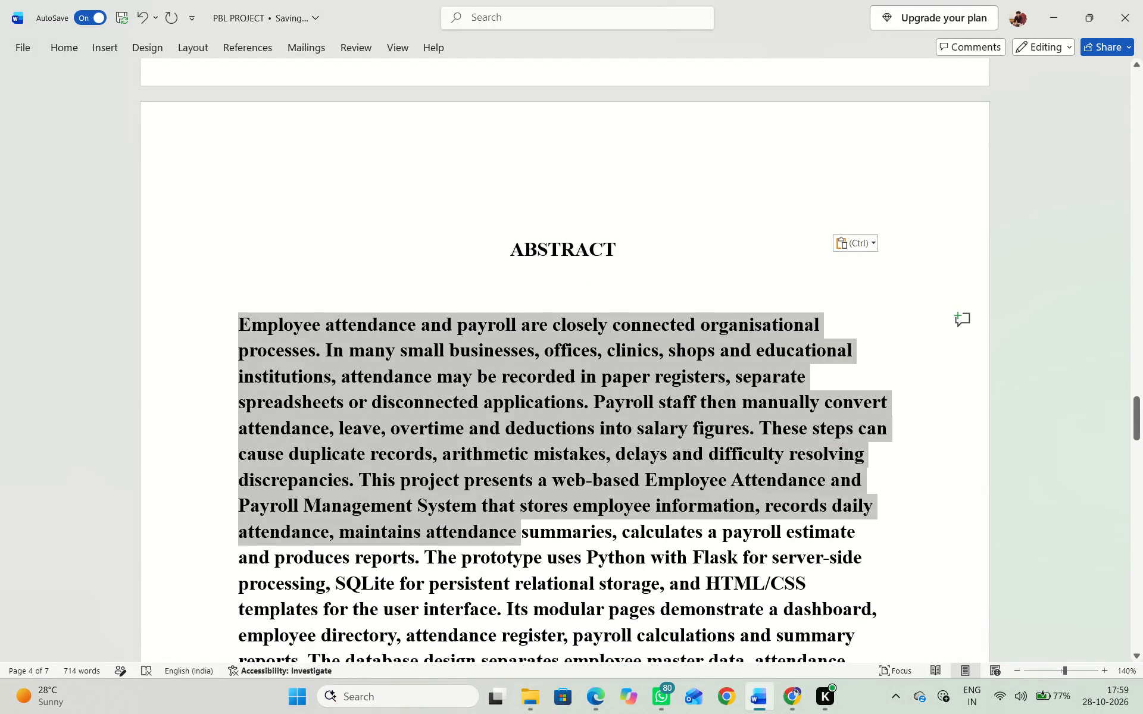
{"action": "left_click_drag", "start_coordinate": [524, 598], "coordinate": [826, 117]}
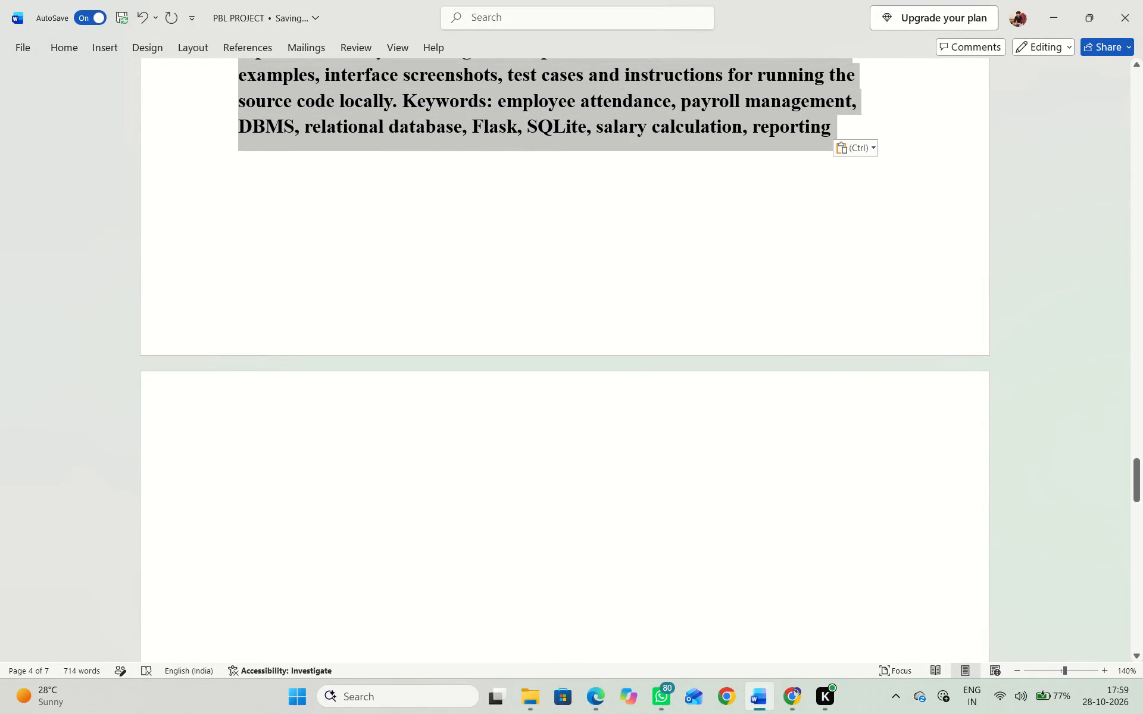
{"action": "left_click_drag", "start_coordinate": [826, 117], "coordinate": [818, 126]}
{"action": "left_click", "coordinate": [836, 103]}
{"action": "scroll", "coordinate": [744, 159], "scroll_direction": "up", "scroll_amount": 2}
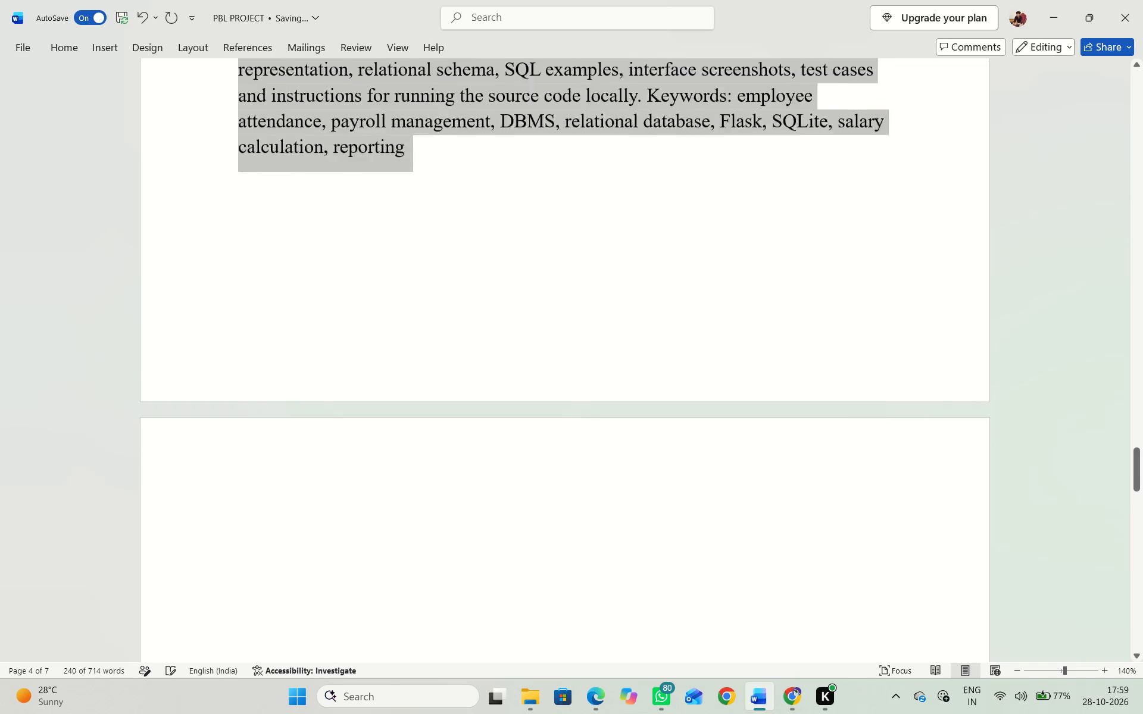
{"action": "scroll", "coordinate": [744, 159], "scroll_direction": "up", "scroll_amount": 13}
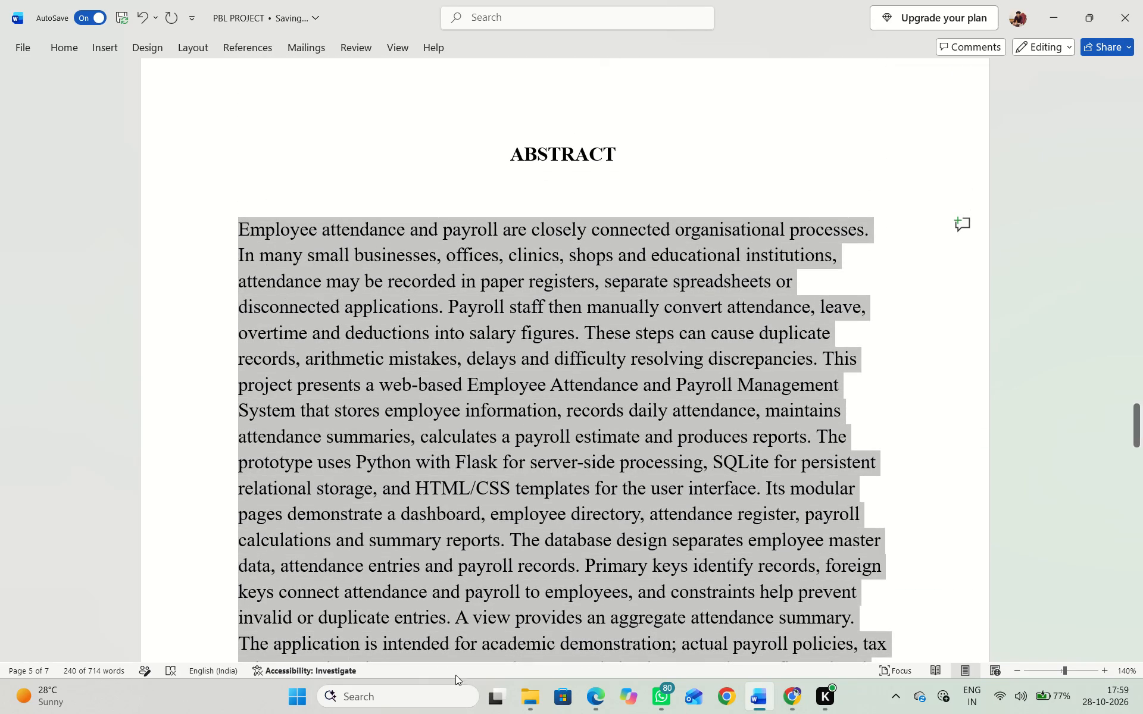
Compare with the reference-format PDF in Edge and start a new abstract paragraph in Word at "This project presents", without a leading space.
{"action": "left_click", "coordinate": [602, 697]}
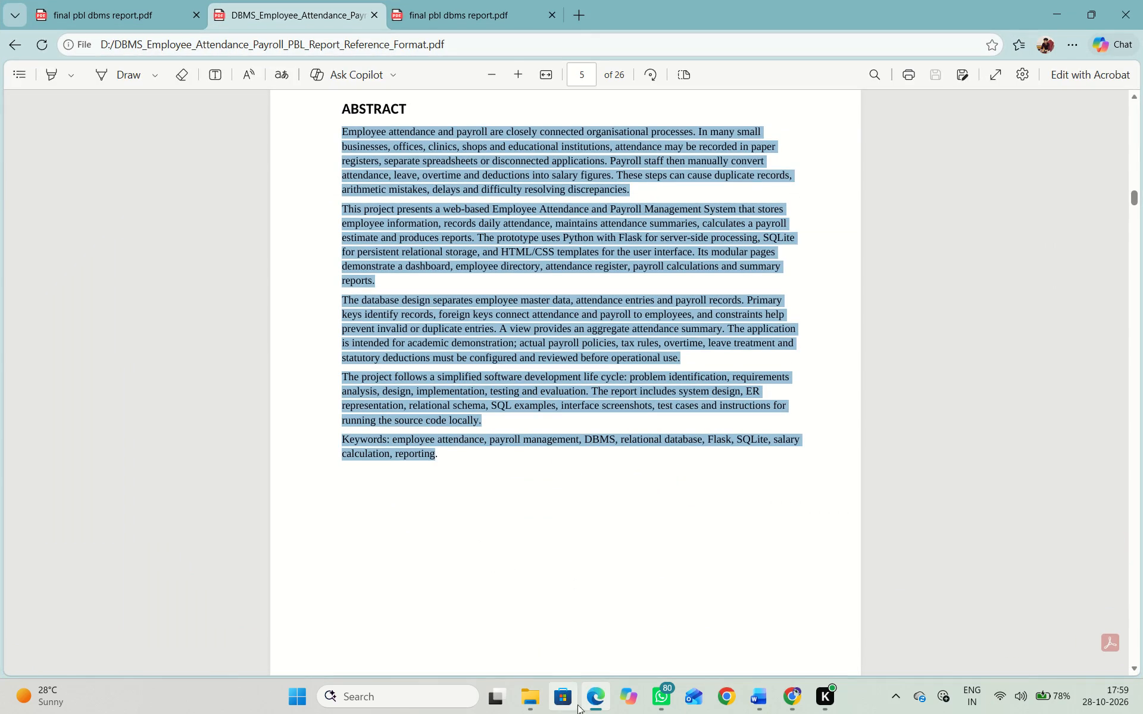
{"action": "left_click", "coordinate": [1052, 10]}
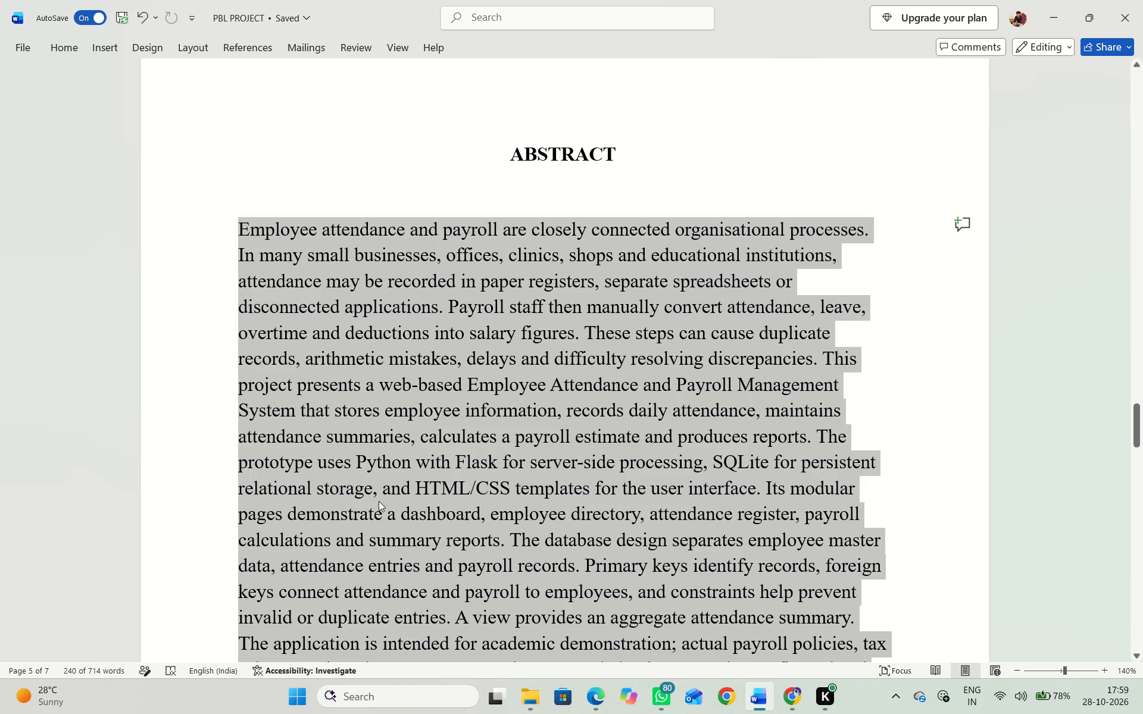
{"action": "left_click", "coordinate": [587, 700]}
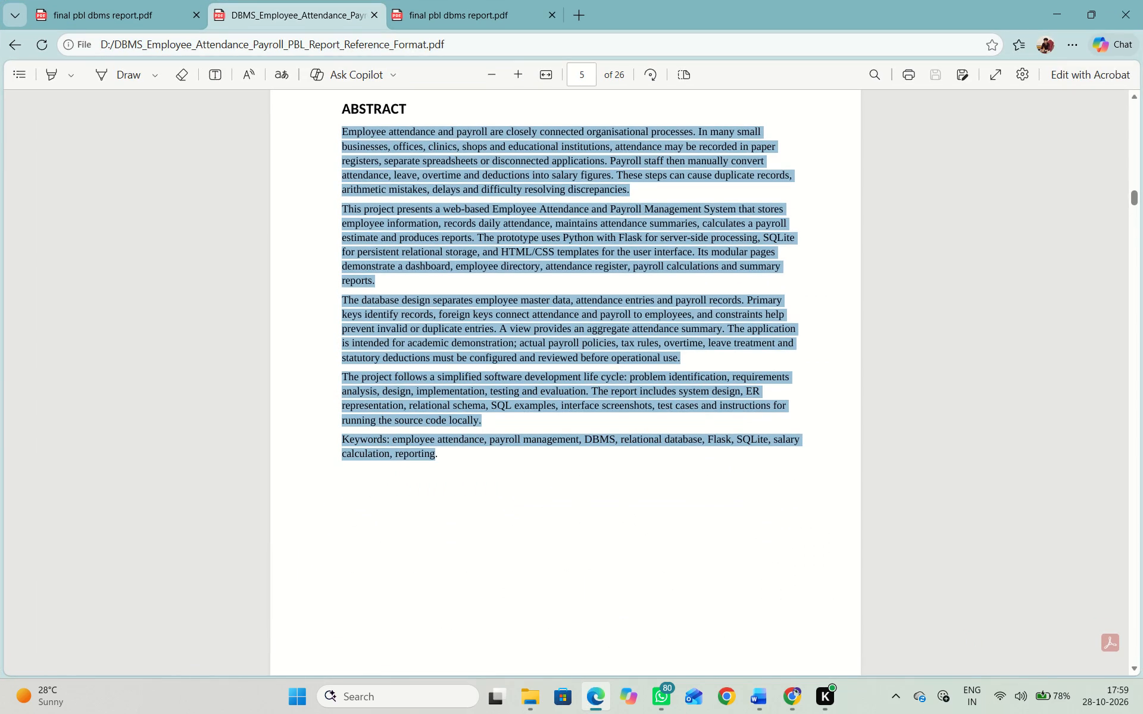
{"action": "left_click", "coordinate": [1056, 11]}
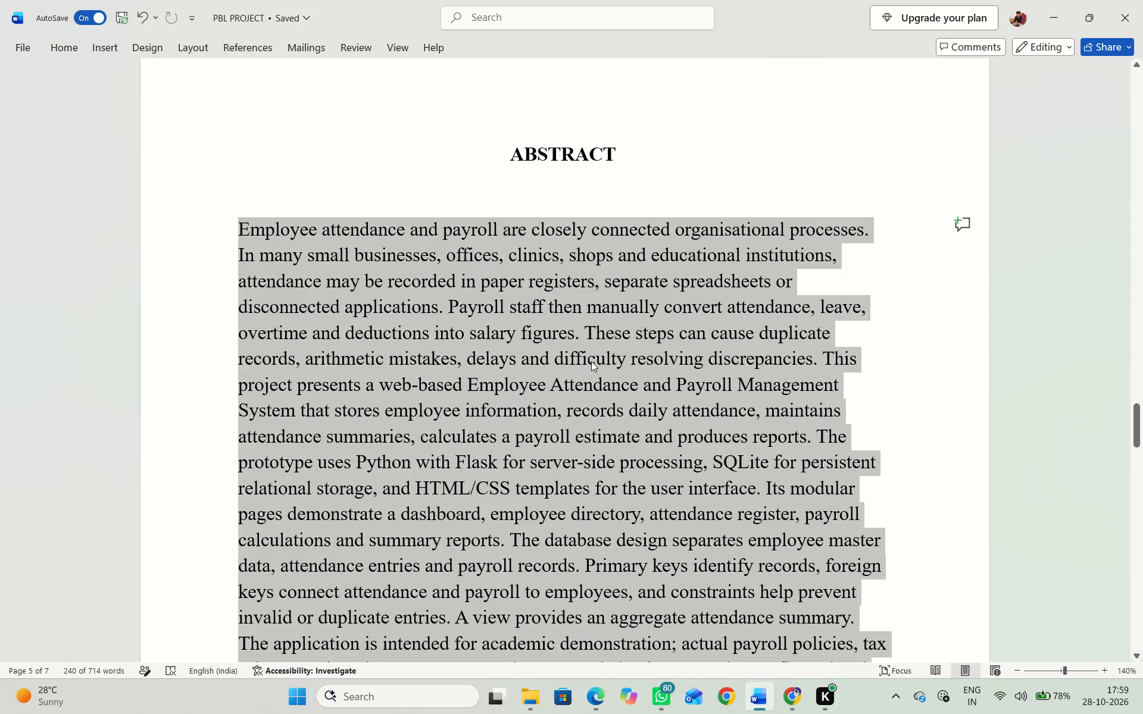
{"action": "left_click", "coordinate": [824, 358]}
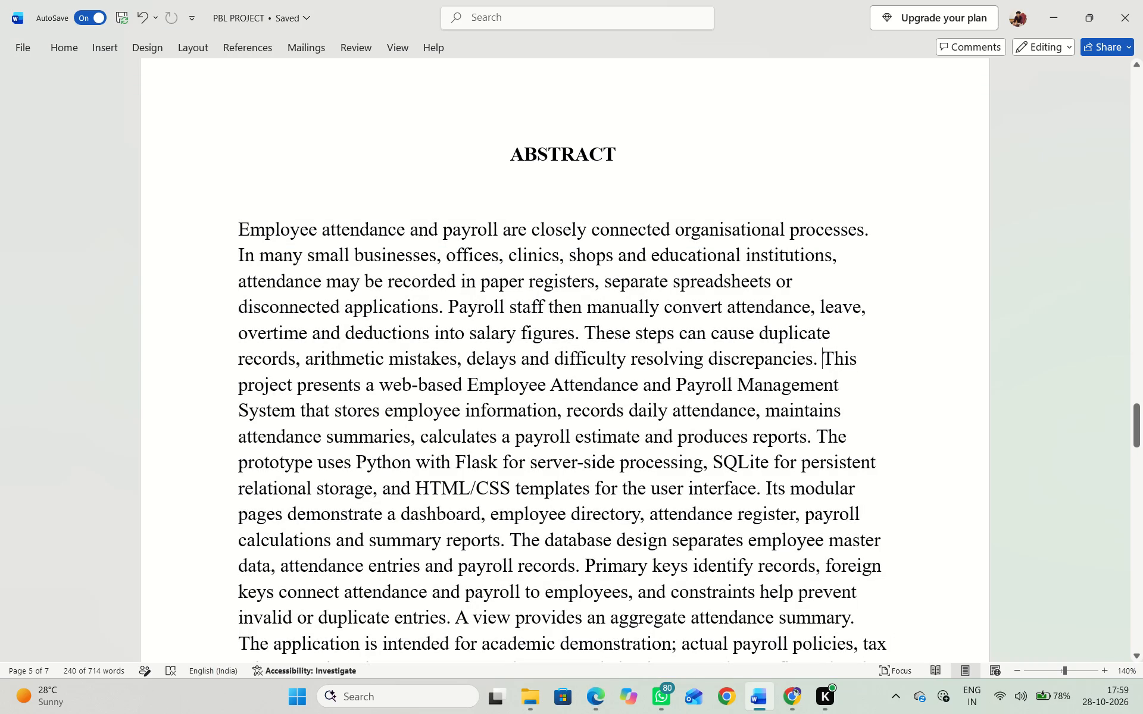
{"action": "left_click", "coordinate": [820, 362]}
{"action": "left_click", "coordinate": [816, 365]}
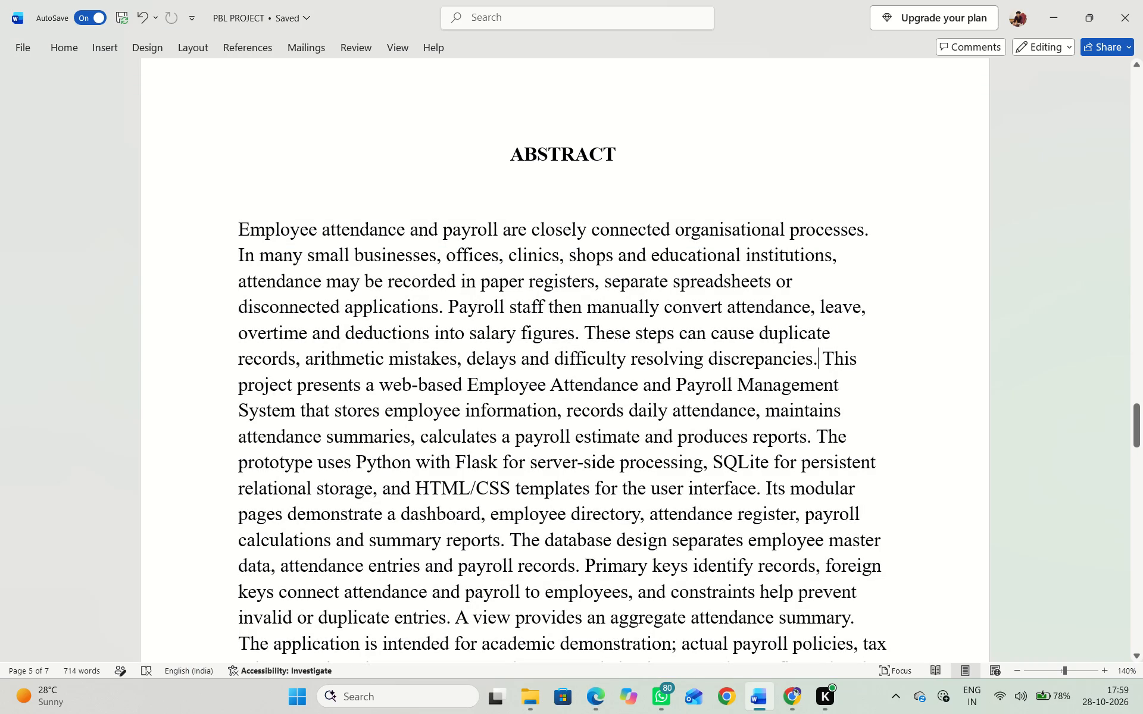
{"action": "key", "text": "Return"}
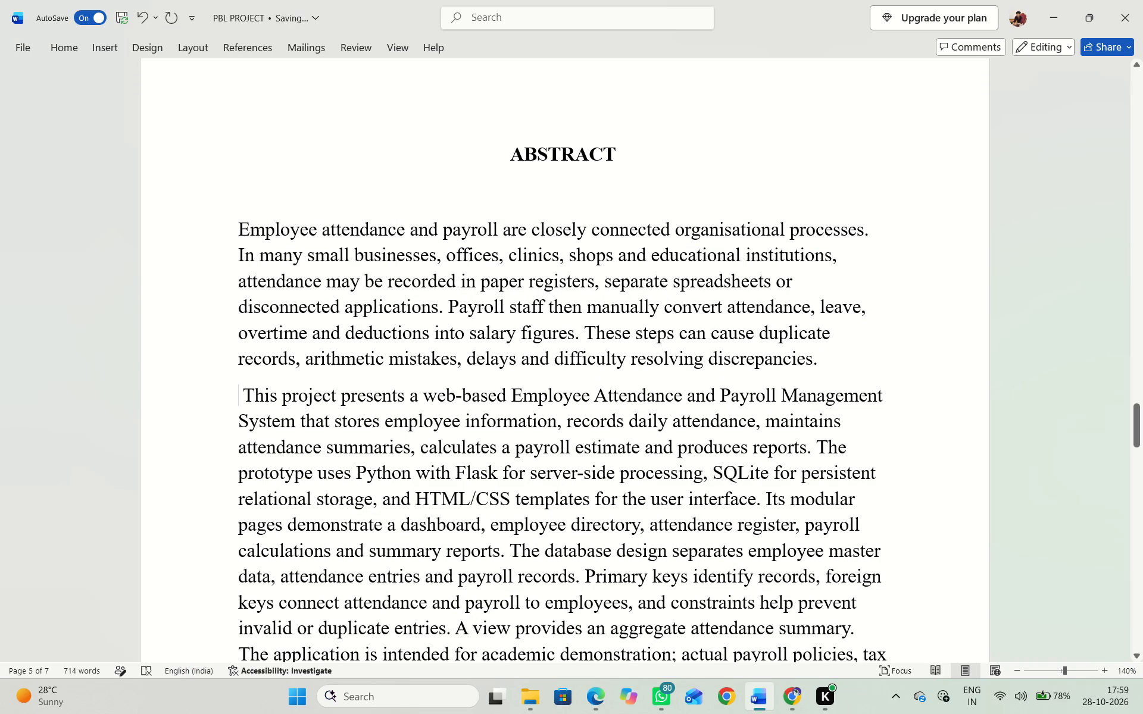
{"action": "key", "text": "BackSpace"}
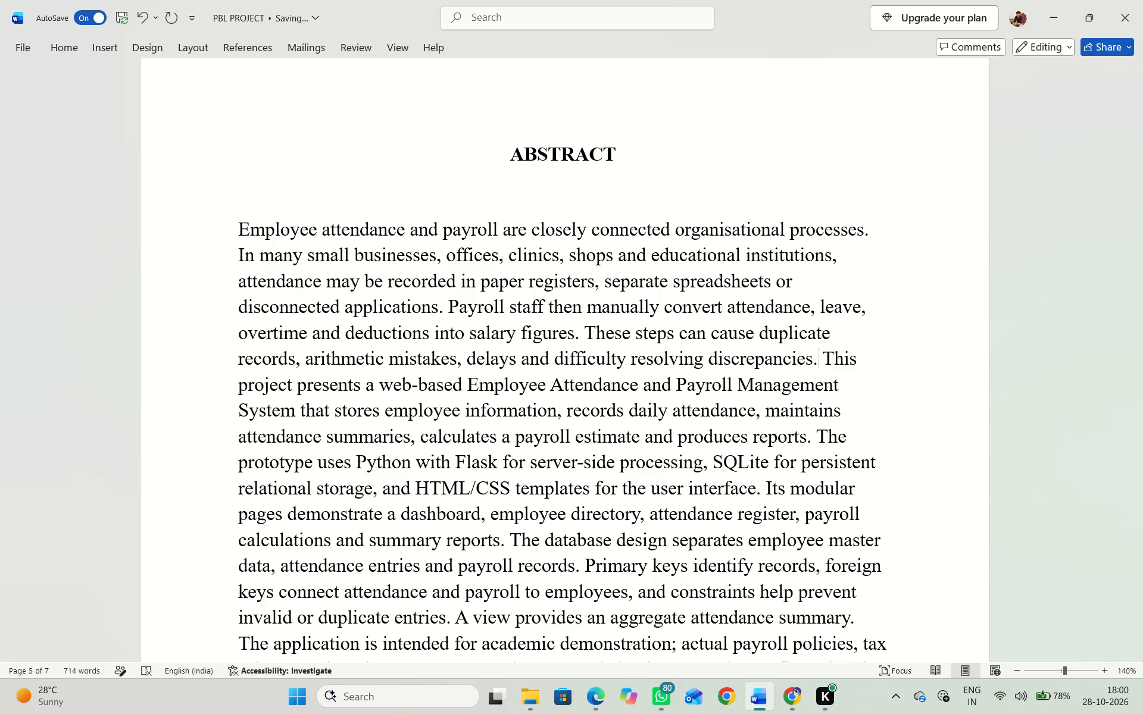
{"action": "key", "text": "Right"}
{"action": "key", "text": "BackSpace"}
{"action": "key", "text": "Return"}
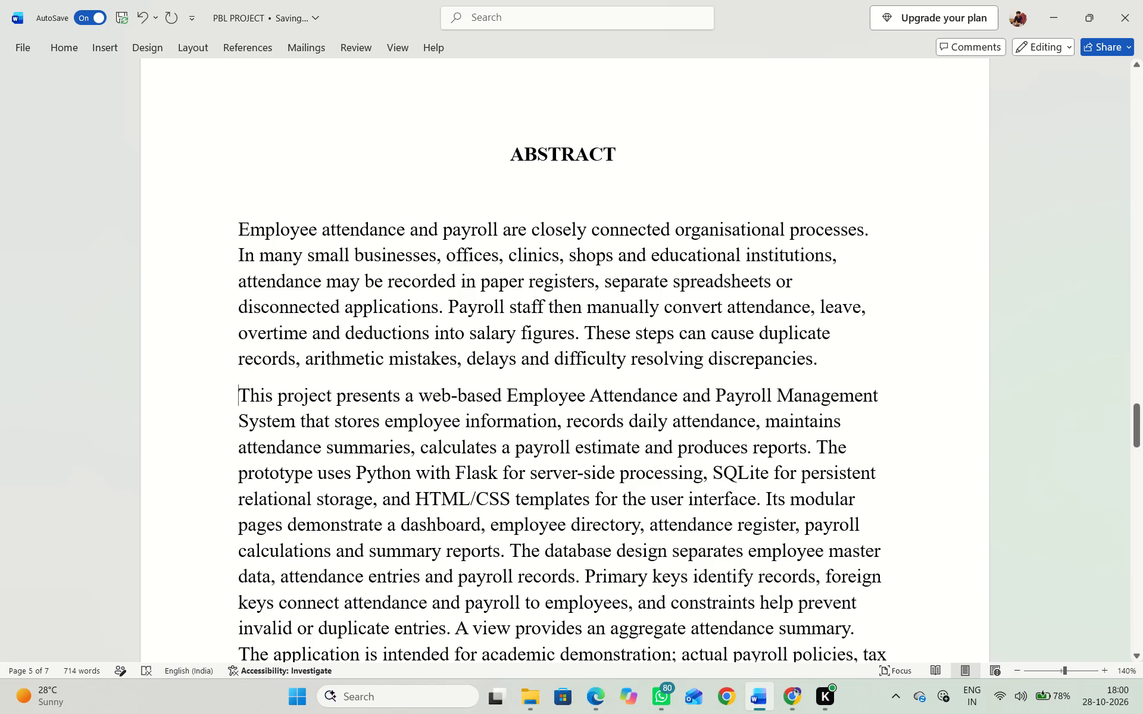
Set the font size of the whole abstract text below the ABSTRACT heading to 12.
{"action": "left_click_drag", "start_coordinate": [236, 226], "coordinate": [333, 552]}
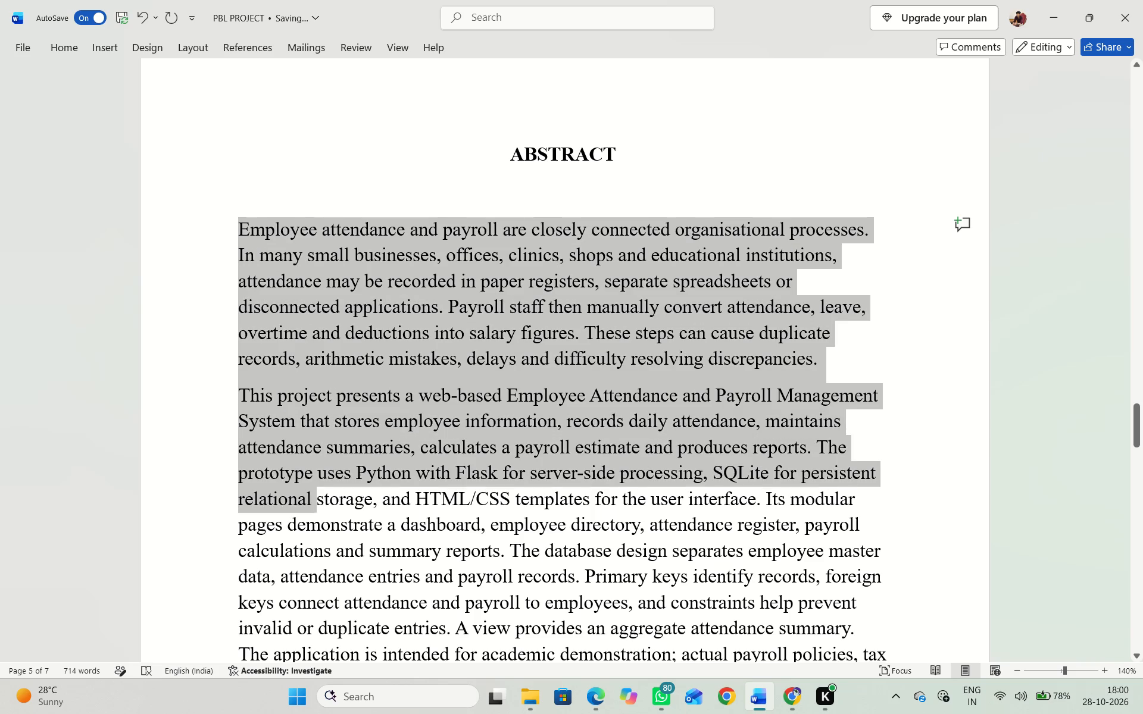
{"action": "left_click_drag", "start_coordinate": [333, 552], "coordinate": [411, 479]}
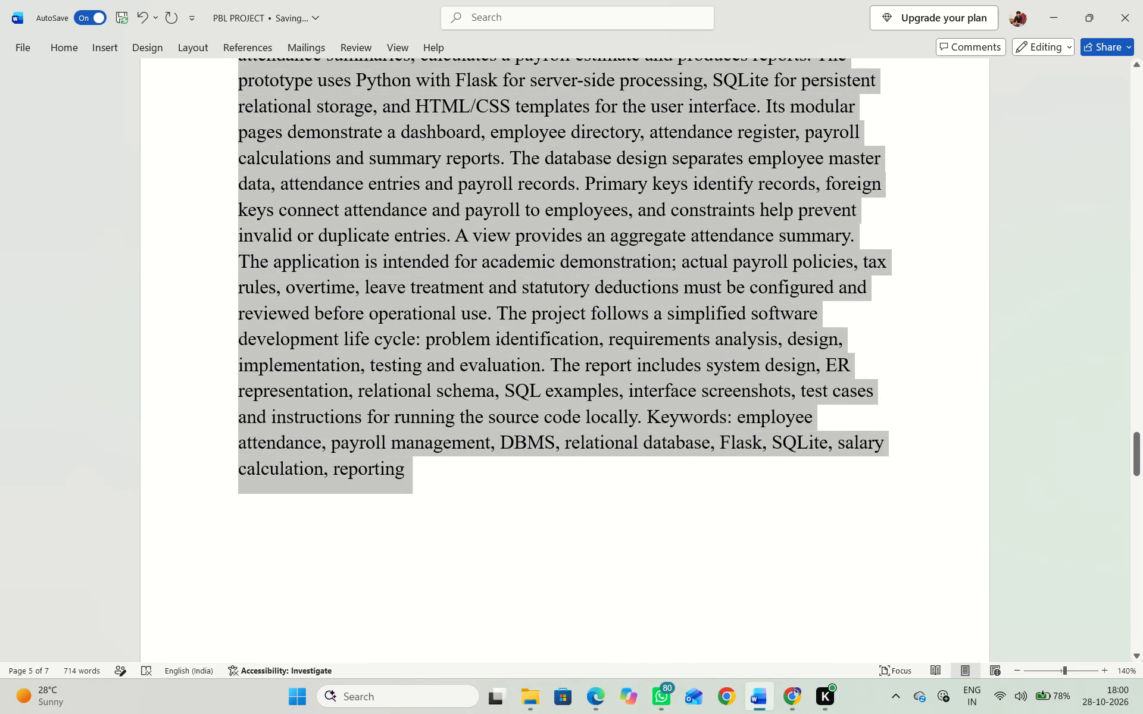
{"action": "left_click_drag", "start_coordinate": [411, 479], "coordinate": [404, 478]}
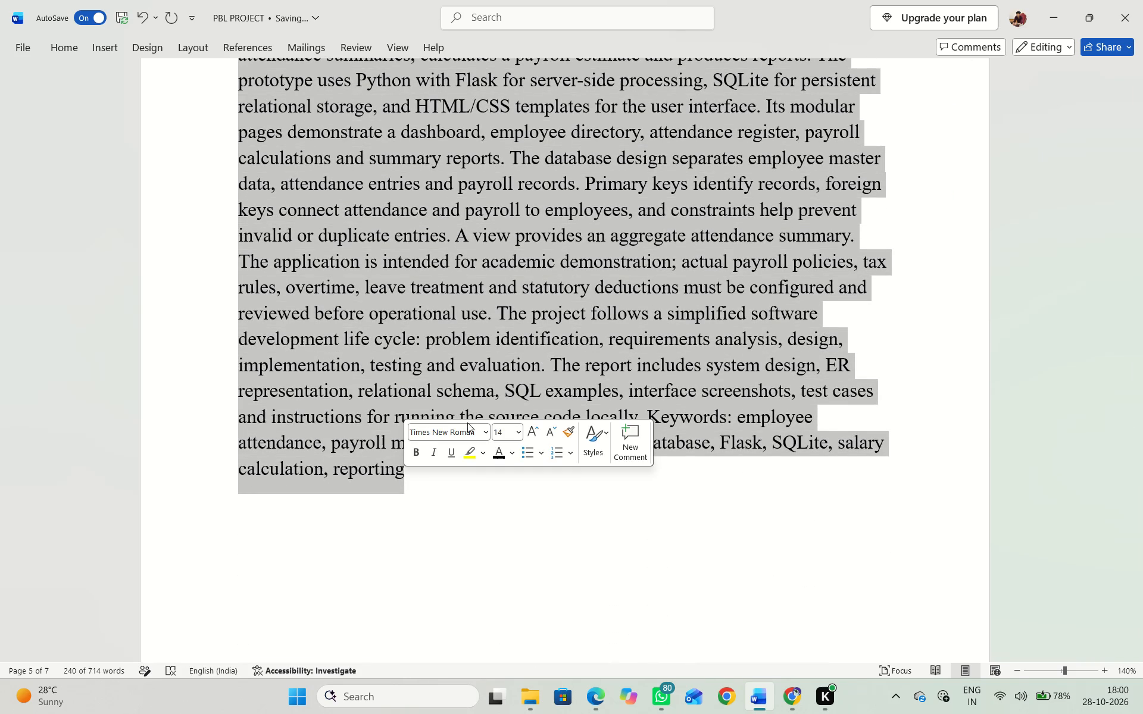
{"action": "left_click", "coordinate": [501, 428]}
{"action": "type", "text": "12"}
{"action": "left_click", "coordinate": [489, 486]}
Following the reference PDF in Edge, start new abstract paragraphs in Word at "The database design separates" and "The project follows", without leading spaces.
{"action": "scroll", "coordinate": [482, 472], "scroll_direction": "up", "scroll_amount": 6}
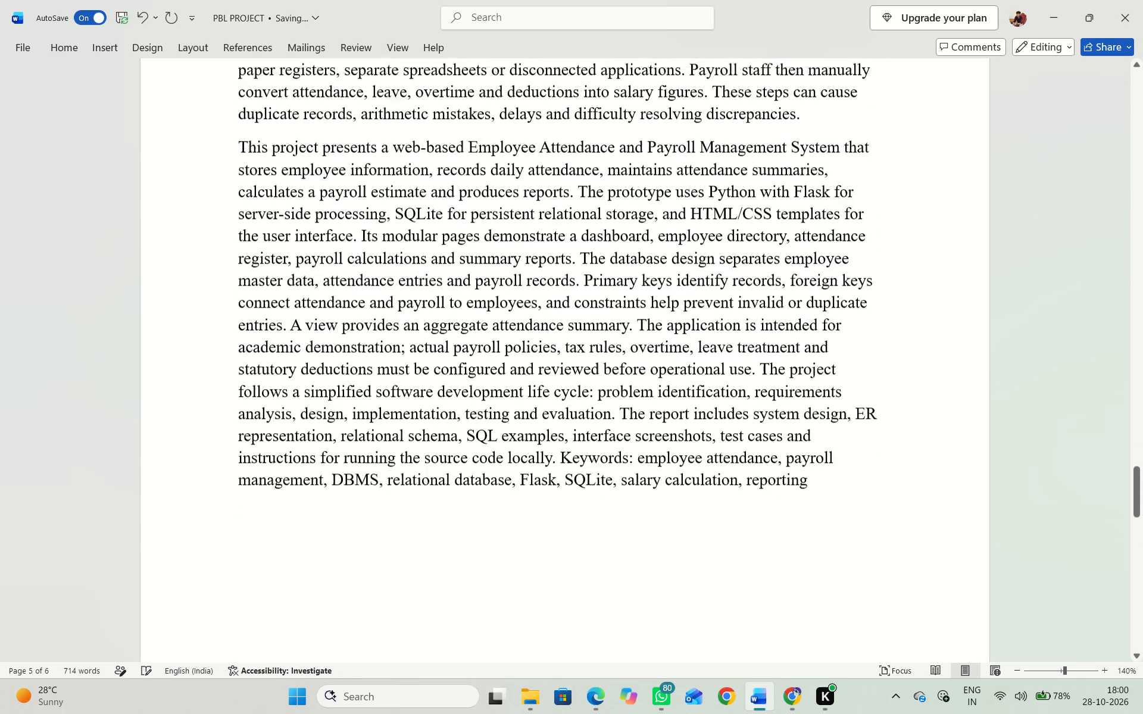
{"action": "scroll", "coordinate": [479, 467], "scroll_direction": "up", "scroll_amount": 5}
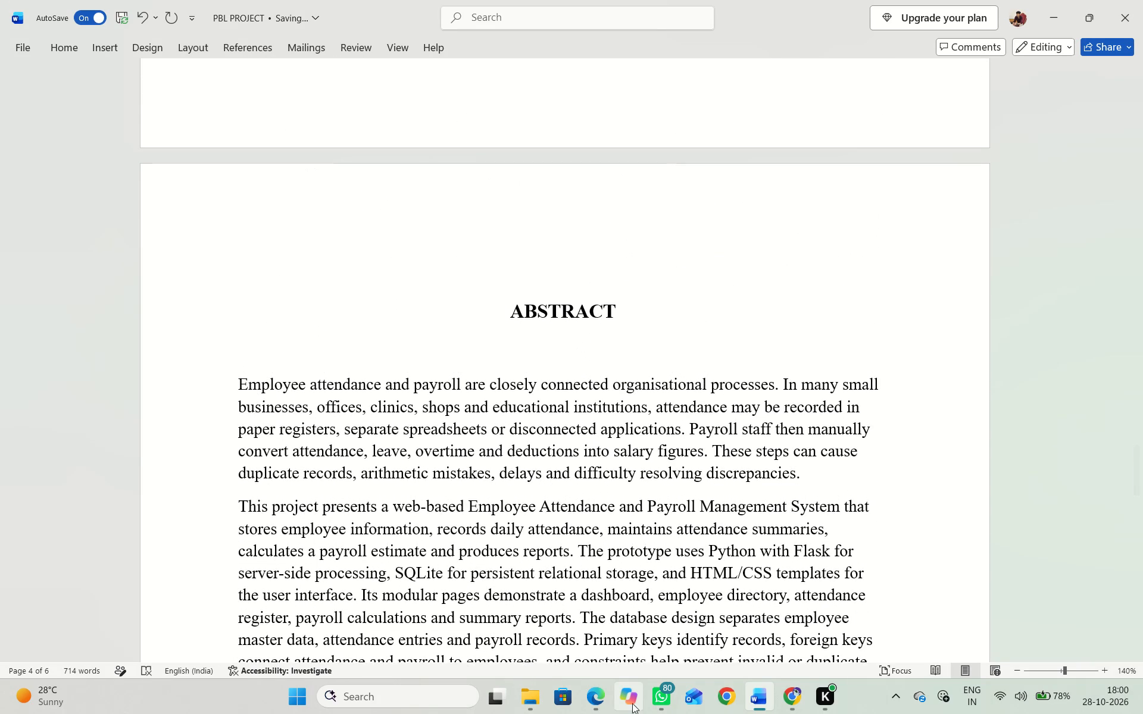
{"action": "left_click", "coordinate": [611, 699]}
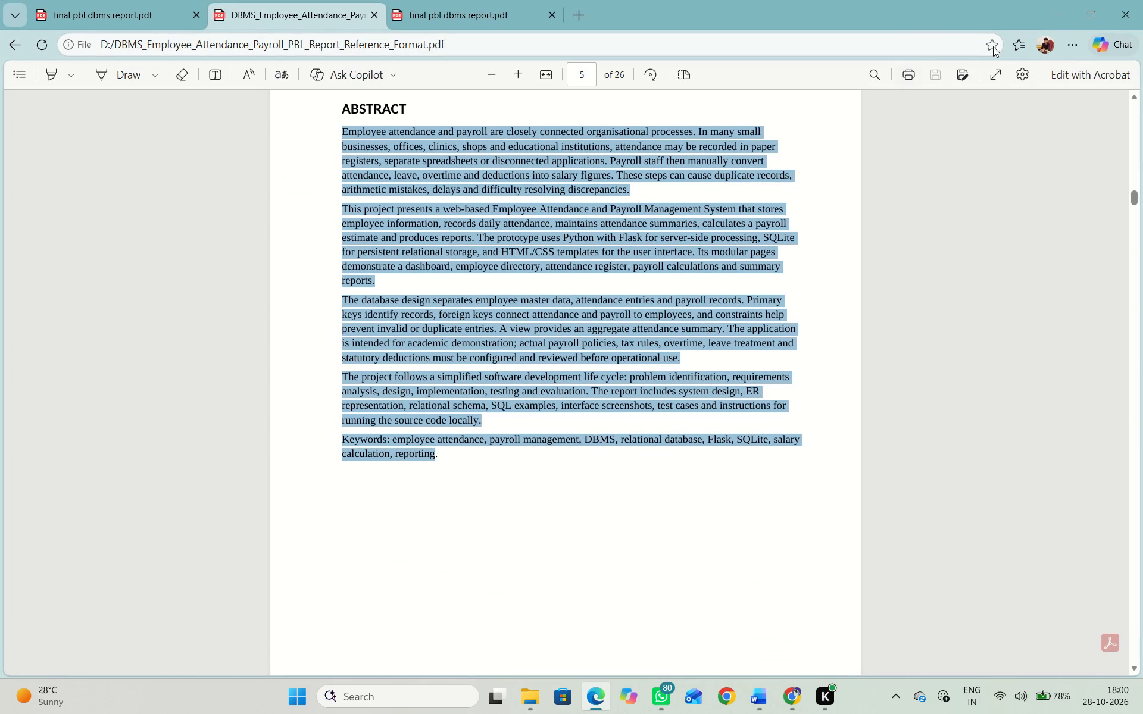
{"action": "left_click", "coordinate": [1057, 7]}
{"action": "scroll", "coordinate": [504, 357], "scroll_direction": "down", "scroll_amount": 2}
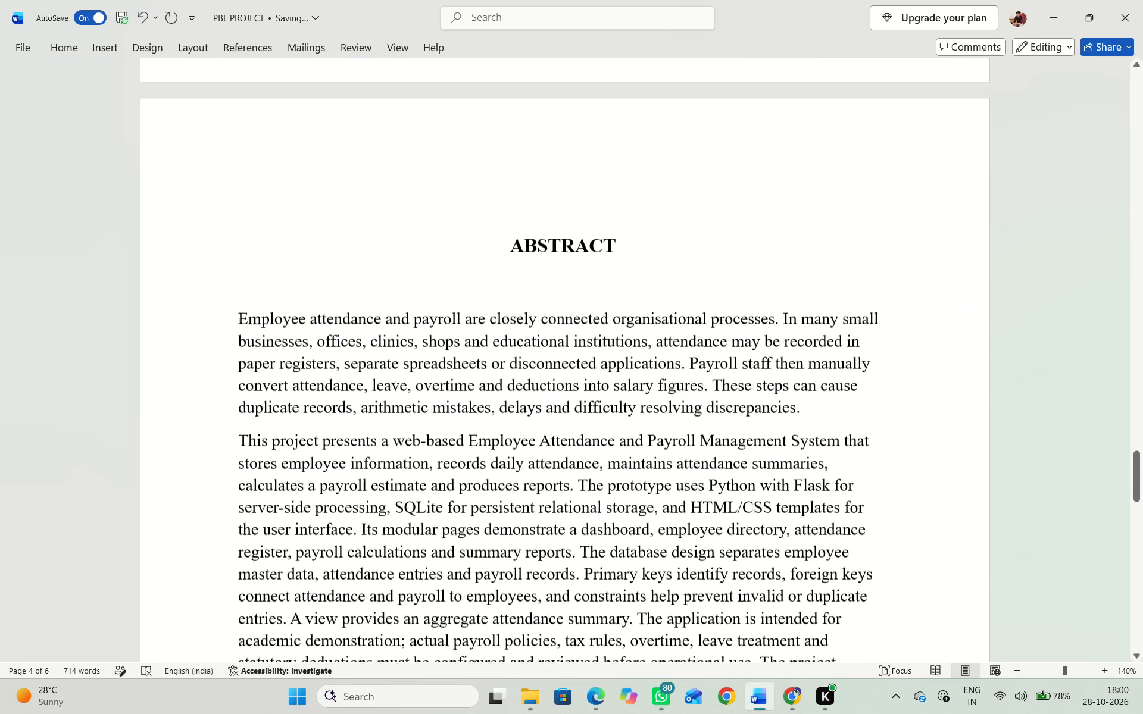
{"action": "scroll", "coordinate": [510, 333], "scroll_direction": "down", "scroll_amount": 2}
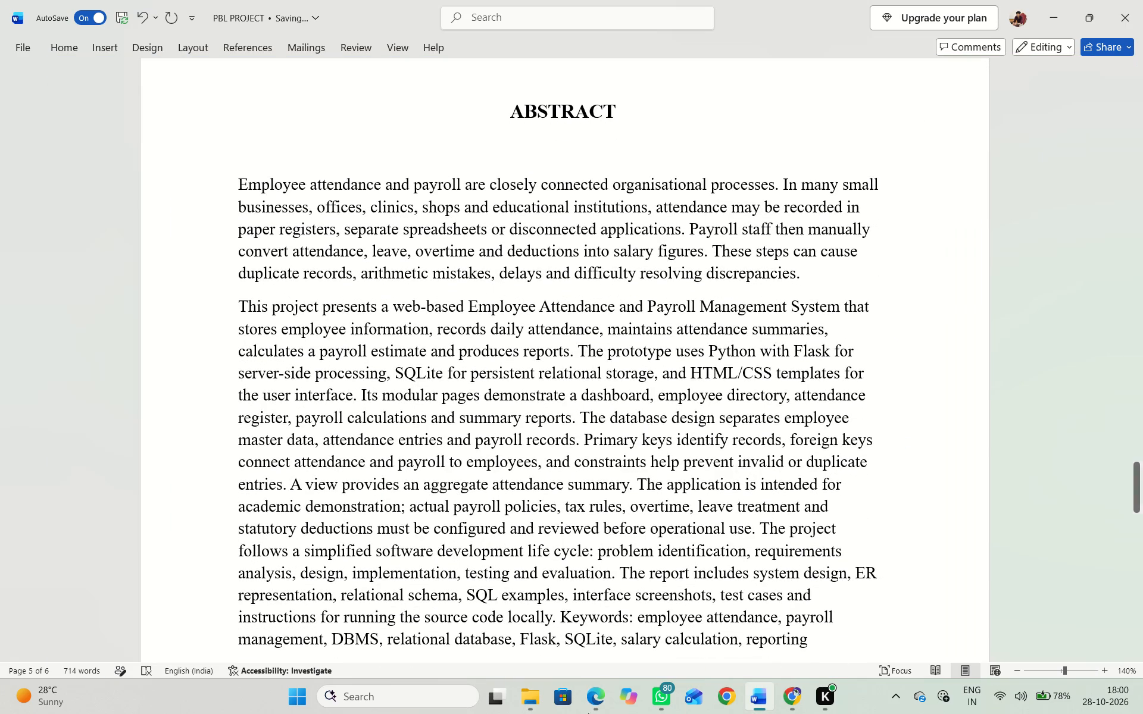
{"action": "left_click", "coordinate": [590, 707]}
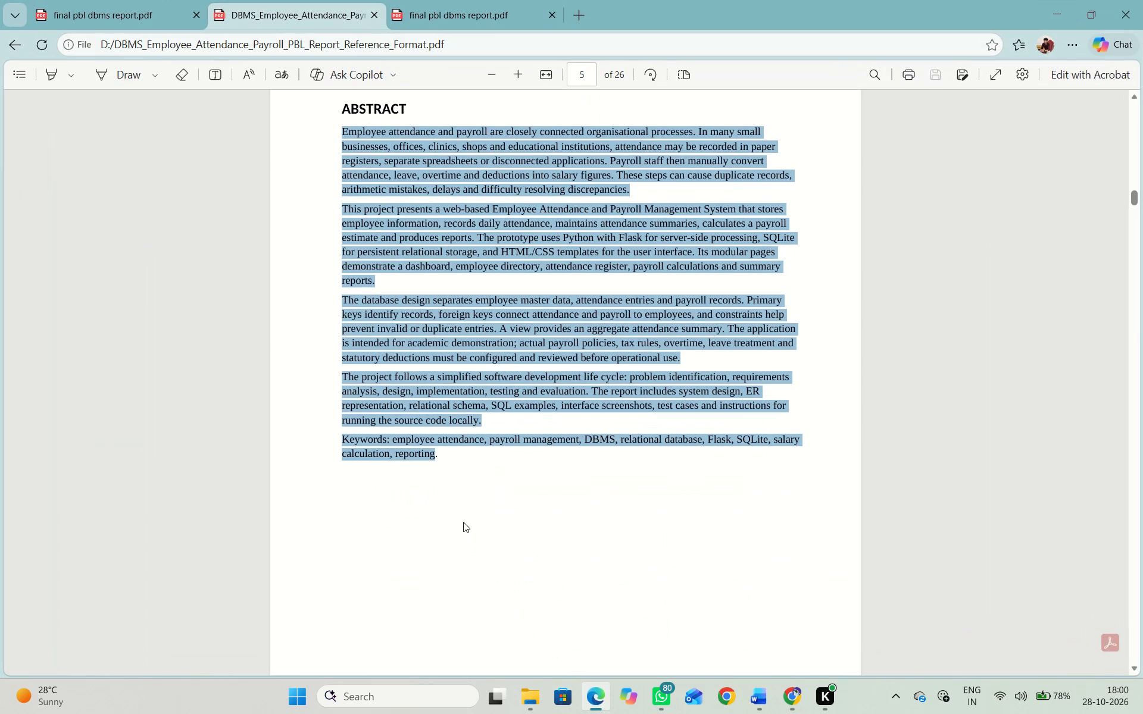
{"action": "left_click", "coordinate": [1047, 4]}
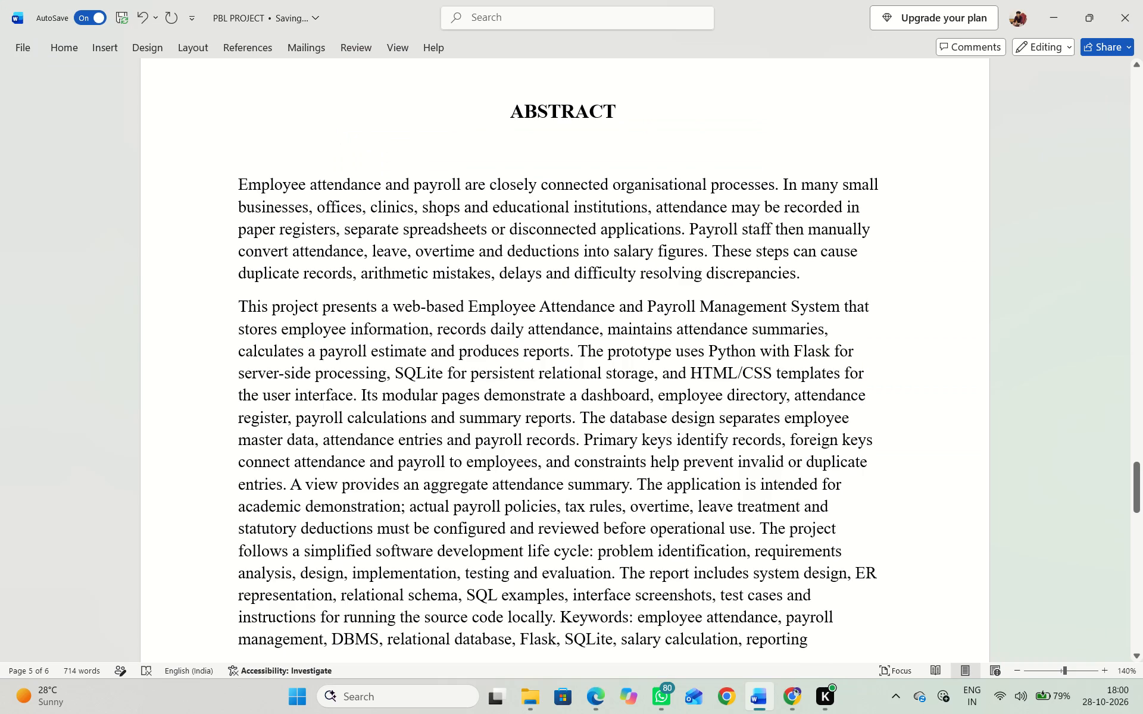
{"action": "left_click", "coordinate": [582, 418]}
{"action": "key", "text": "BackSpace"}
{"action": "key", "text": "Return"}
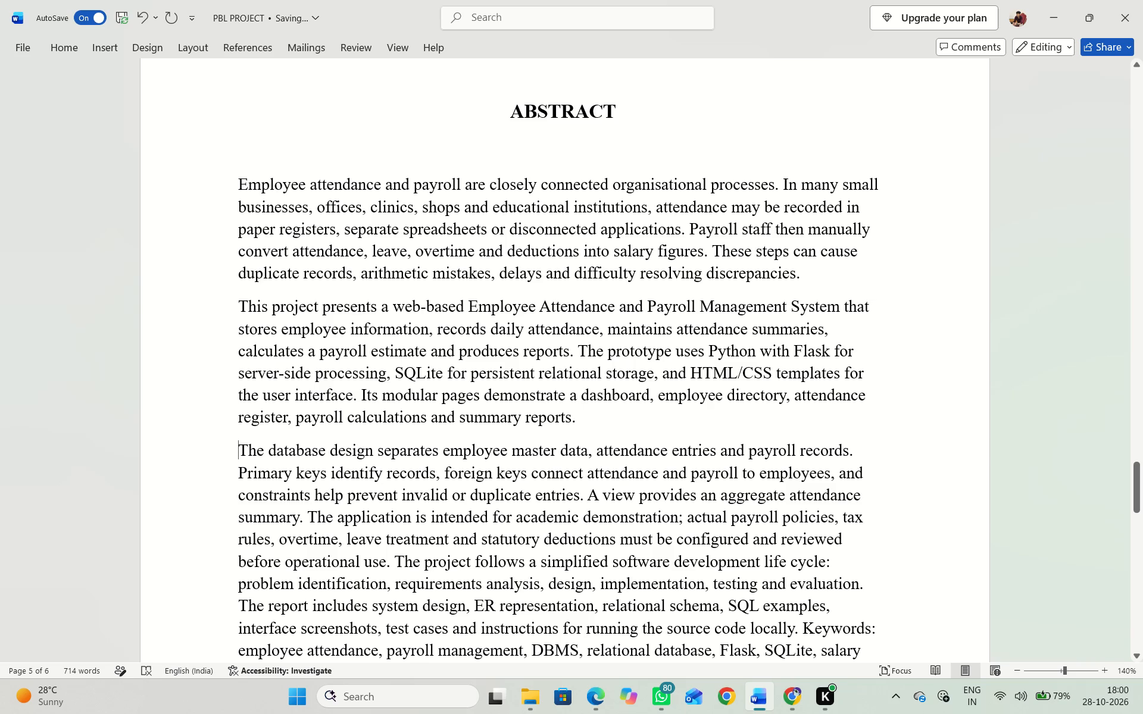
{"action": "left_click", "coordinate": [398, 560]}
{"action": "key", "text": "BackSpace"}
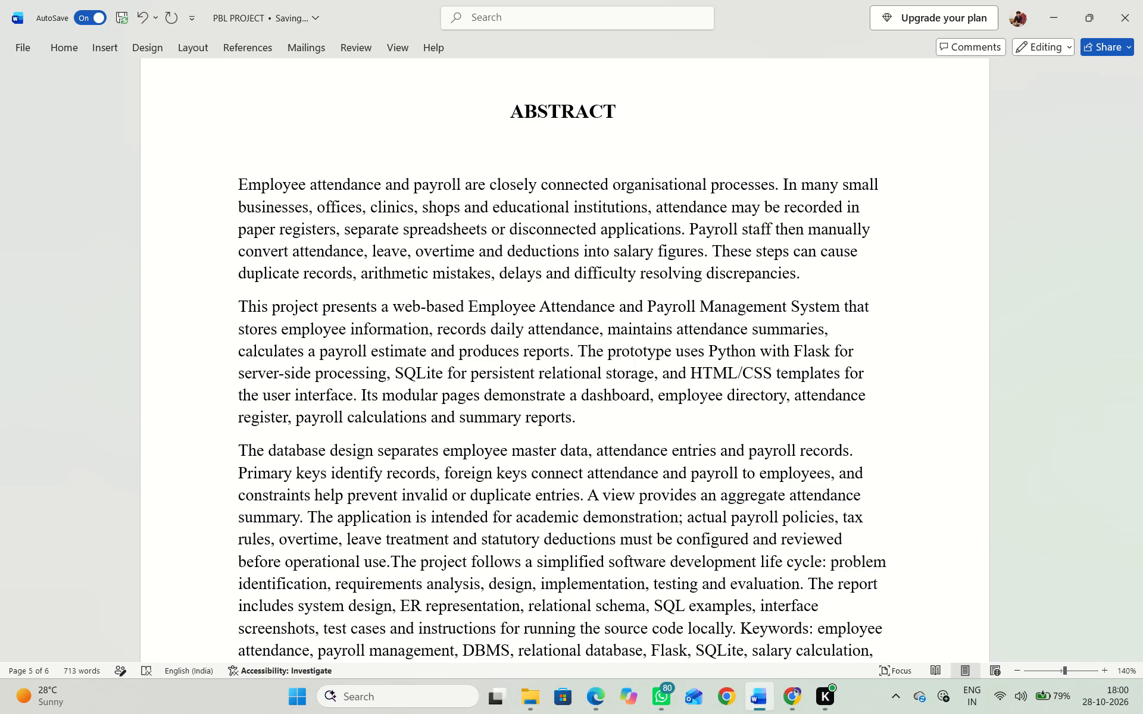
{"action": "key", "text": "Return"}
Add a full stop after "reporting" at the end of the abstract's keywords.
{"action": "scroll", "coordinate": [354, 558], "scroll_direction": "down", "scroll_amount": 4}
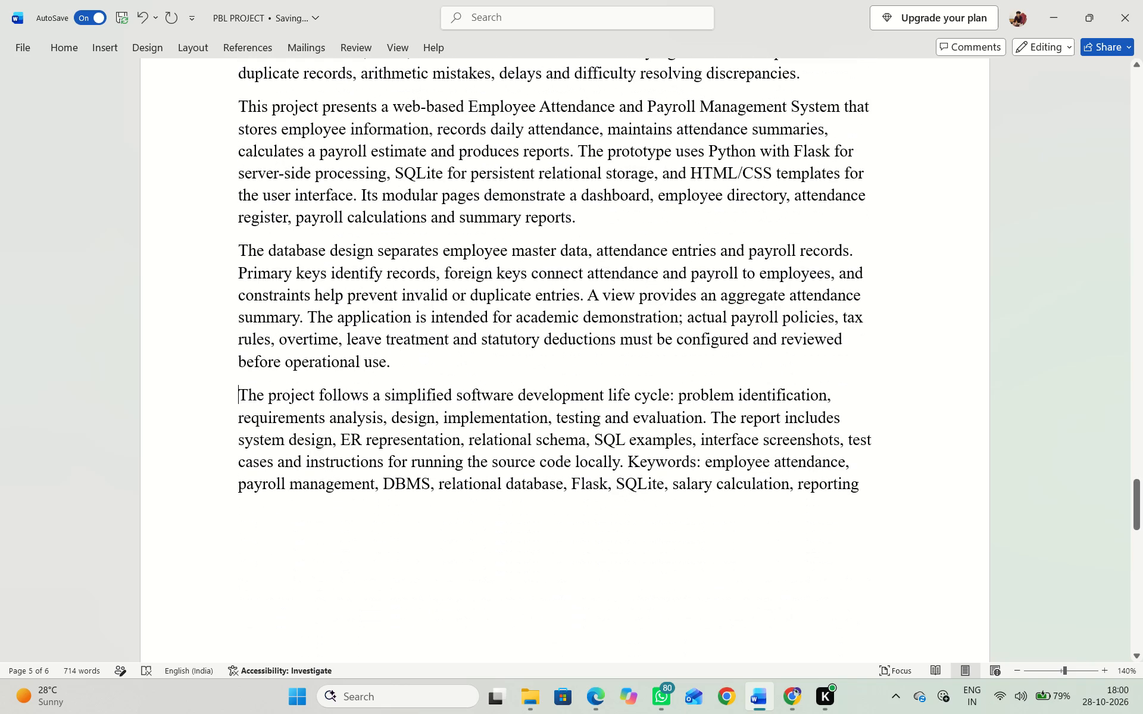
{"action": "left_click", "coordinate": [859, 491]}
{"action": "key", "text": "period"}
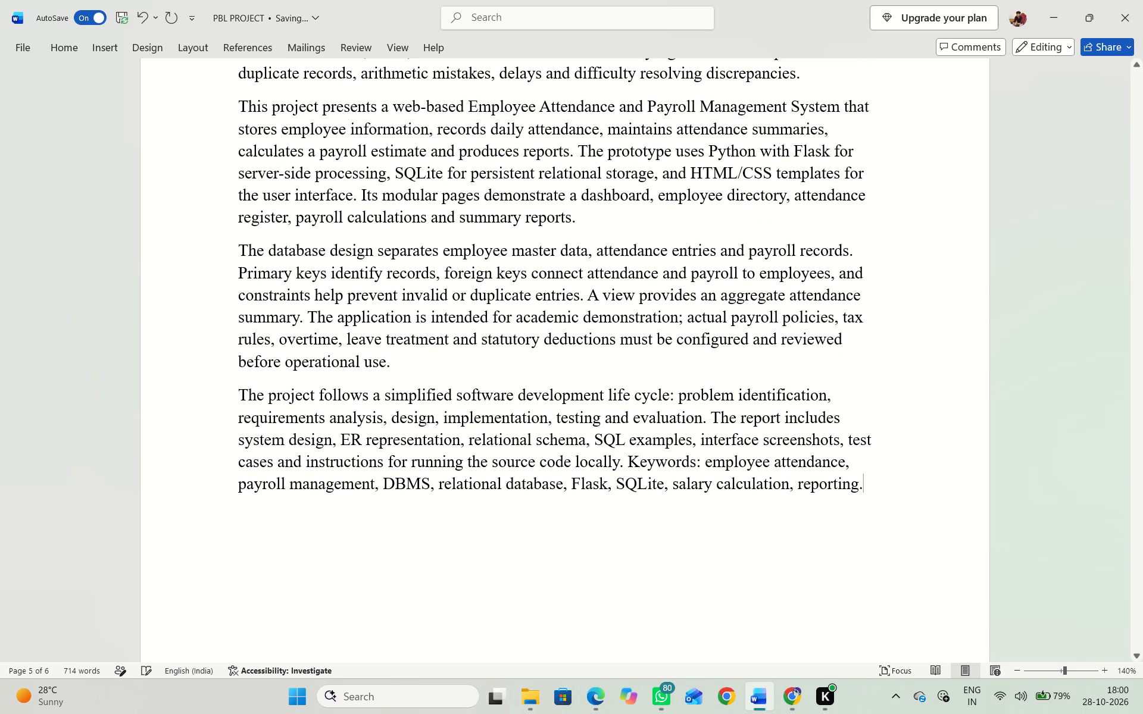
Check the keywords layout in the reference PDF in Edge and put the "Keywords:" text in its own paragraph in Word.
{"action": "left_click", "coordinate": [592, 694]}
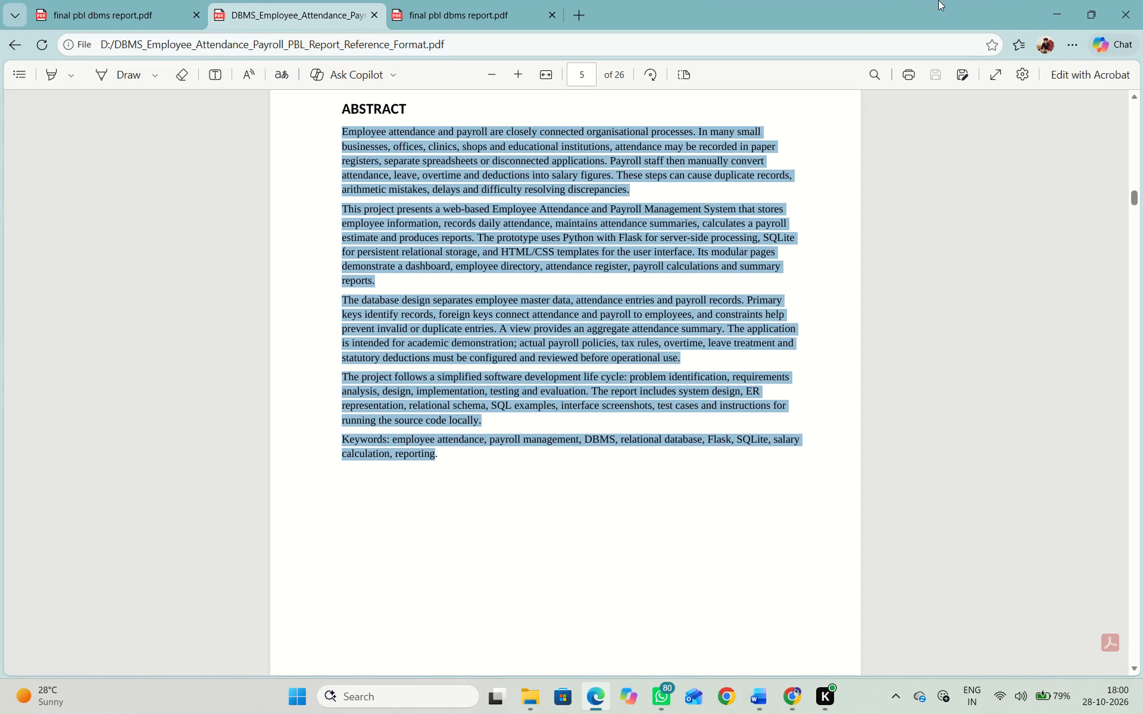
{"action": "left_click", "coordinate": [1055, 18]}
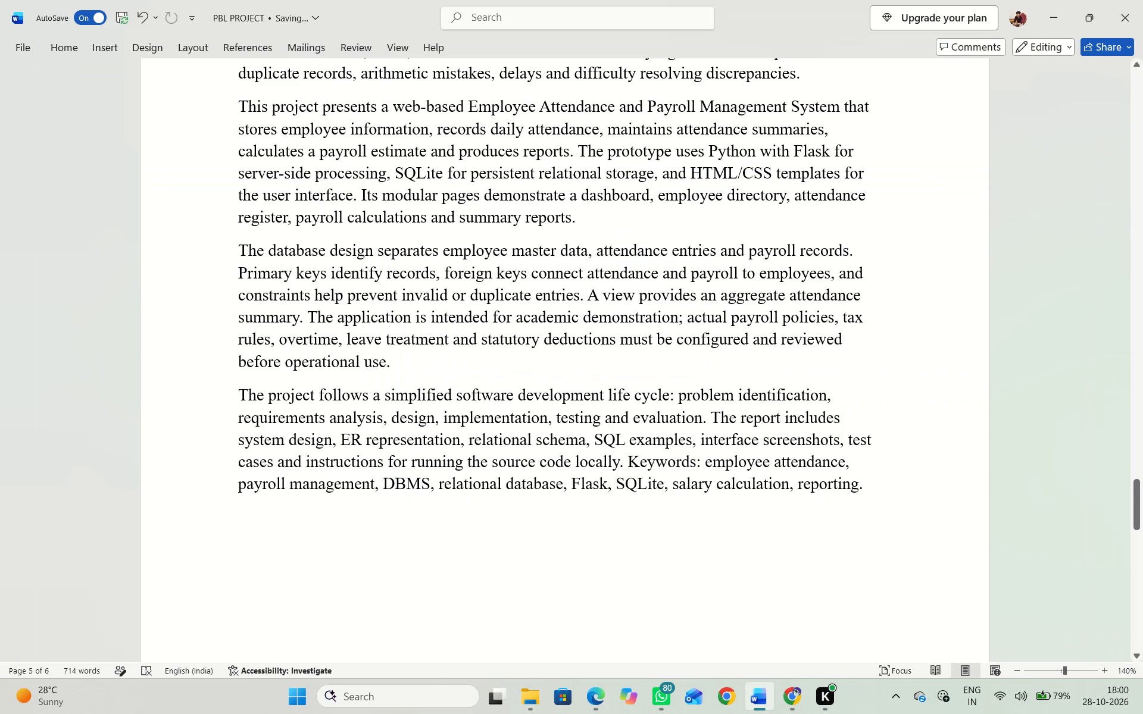
{"action": "left_click", "coordinate": [629, 463]}
{"action": "key", "text": "BackSpace"}
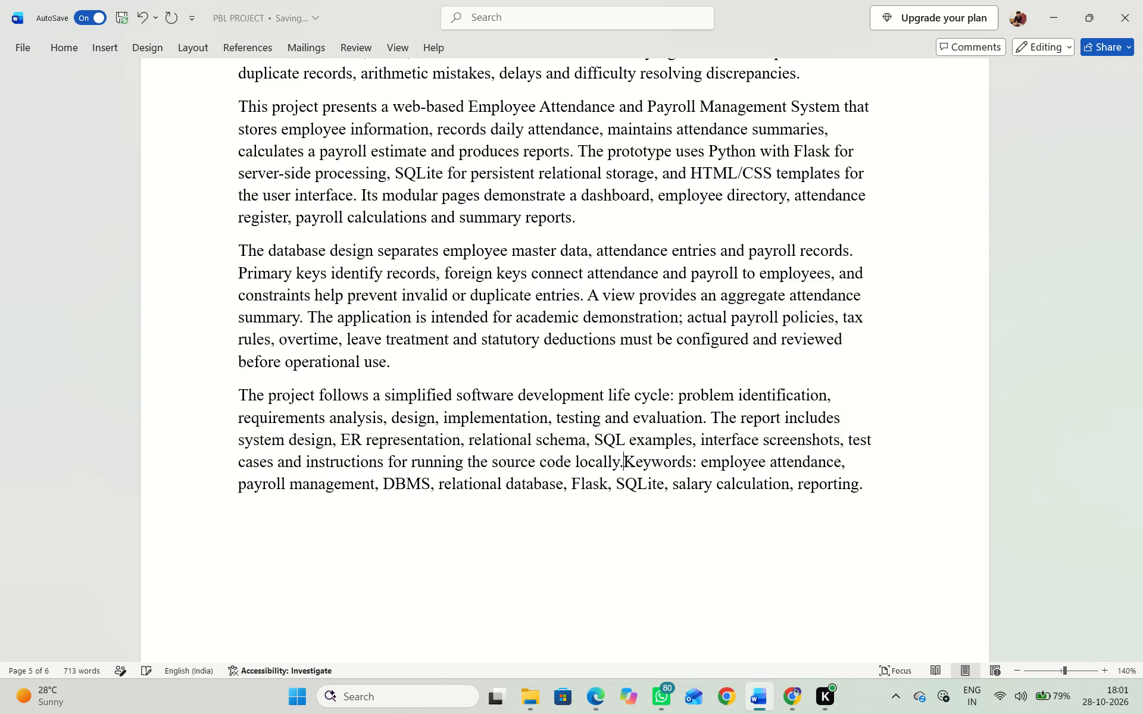
{"action": "key", "text": "Return"}
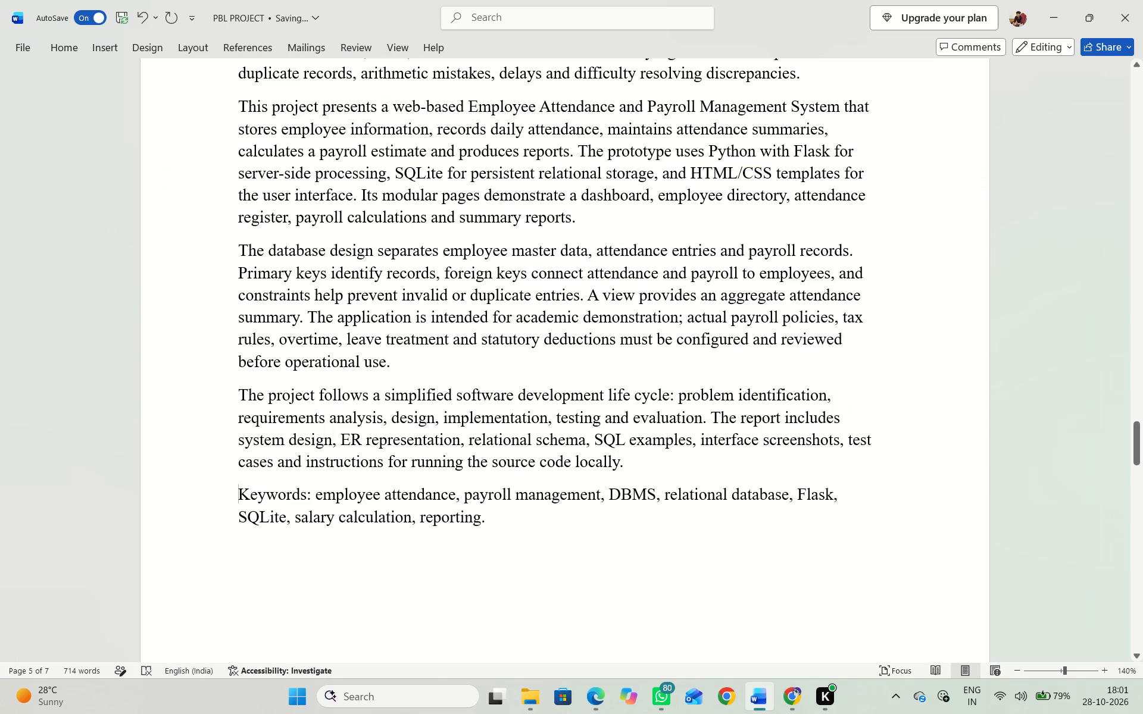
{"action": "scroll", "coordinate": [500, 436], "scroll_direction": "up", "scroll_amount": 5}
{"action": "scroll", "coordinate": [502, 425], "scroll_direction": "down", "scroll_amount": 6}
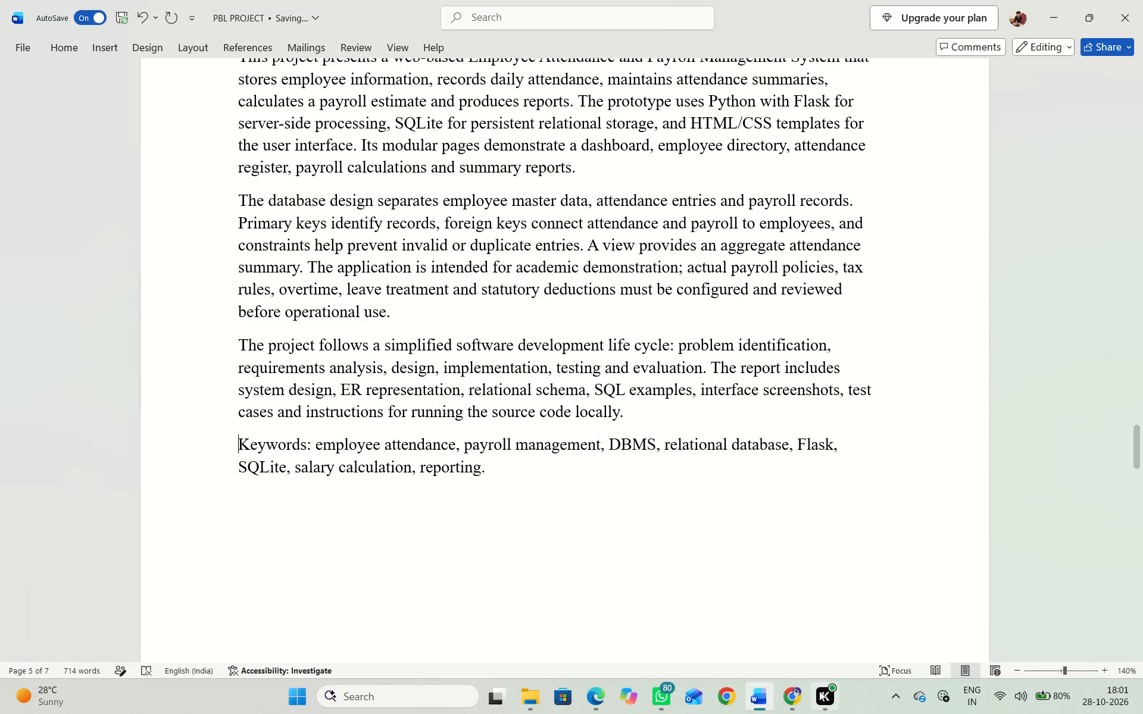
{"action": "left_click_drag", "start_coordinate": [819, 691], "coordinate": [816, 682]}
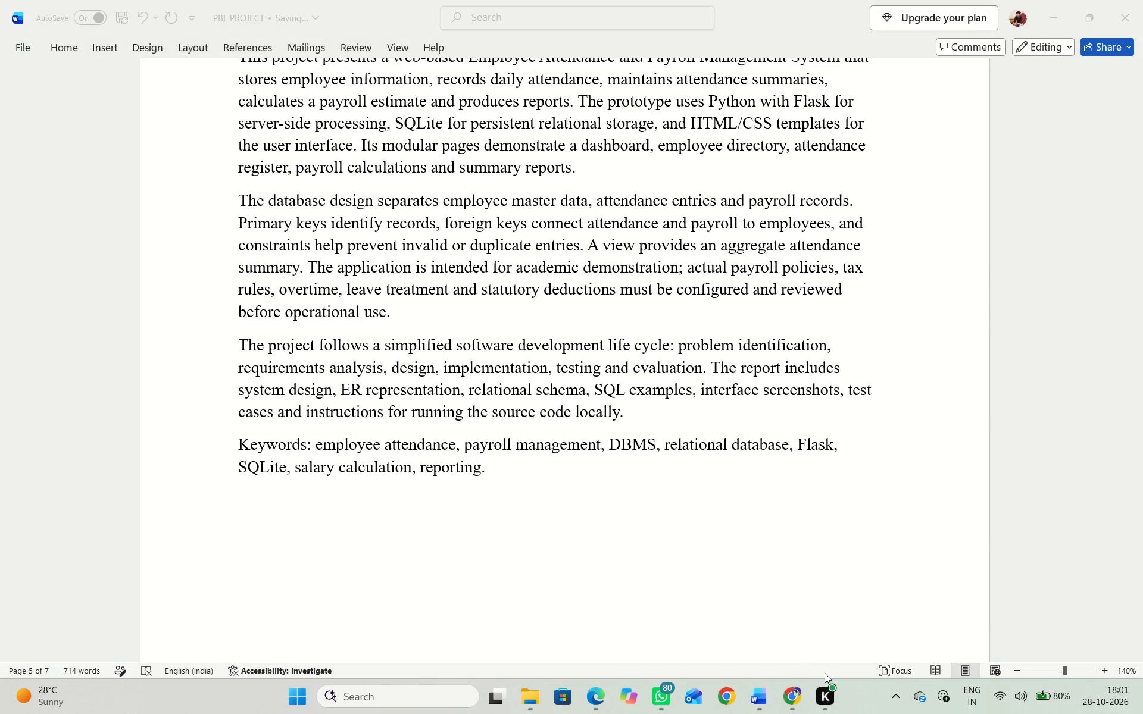